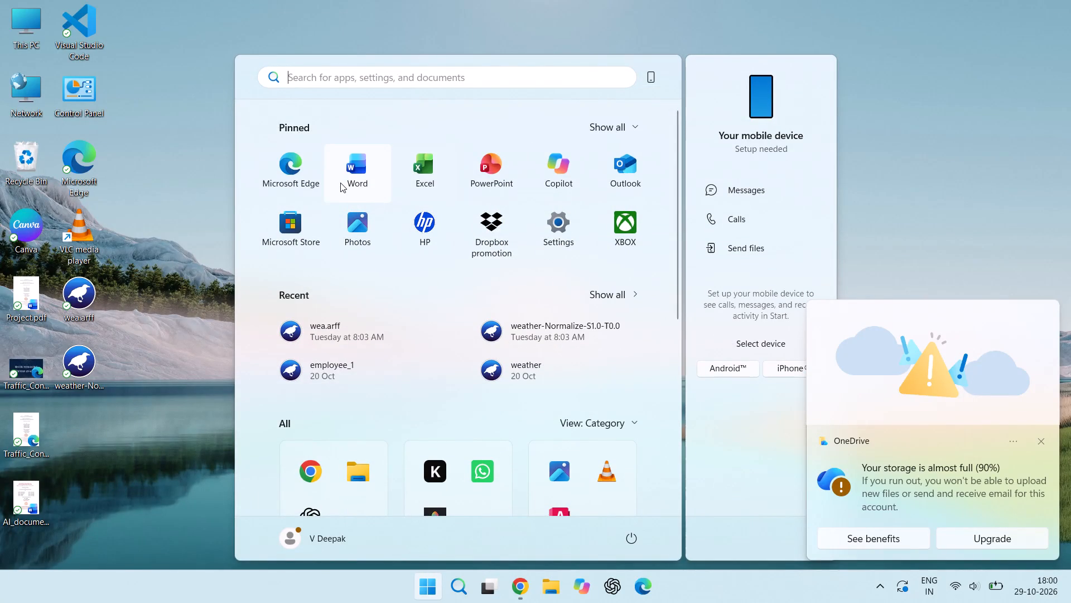
Open the Content_Risk_Detector_Report document from the recent files in Word.
{"action": "left_click", "coordinate": [340, 183]}
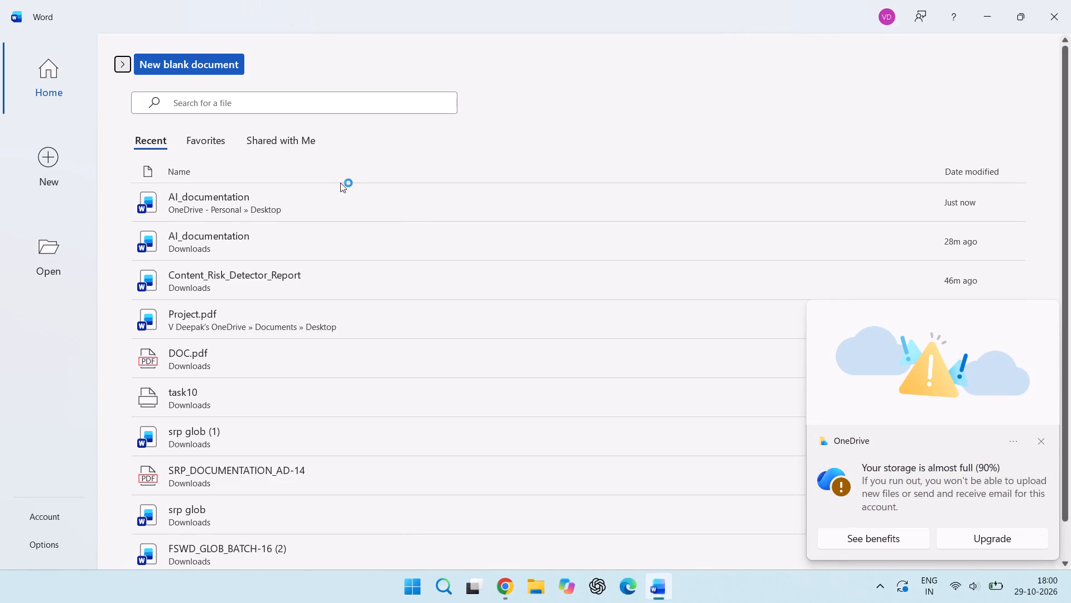
{"action": "left_click", "coordinate": [245, 288]}
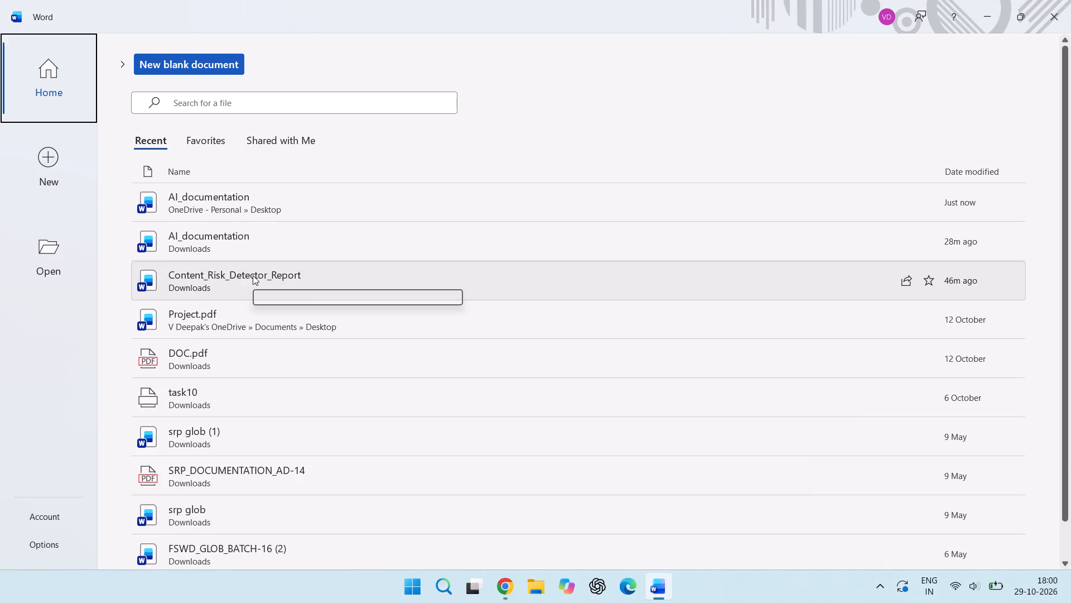
{"action": "left_click", "coordinate": [41, 261]}
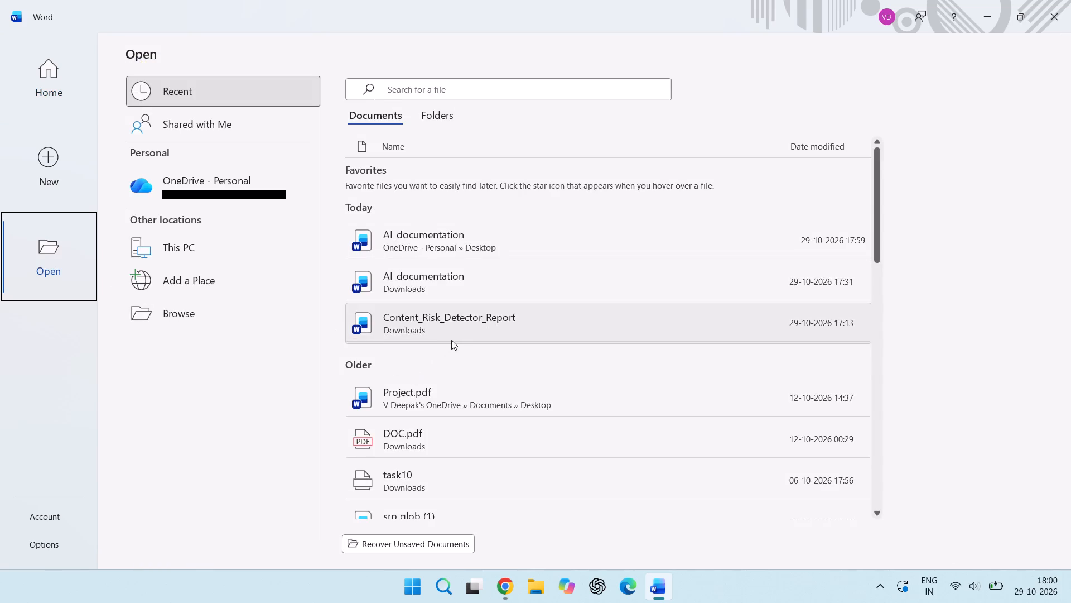
{"action": "left_click", "coordinate": [453, 338]}
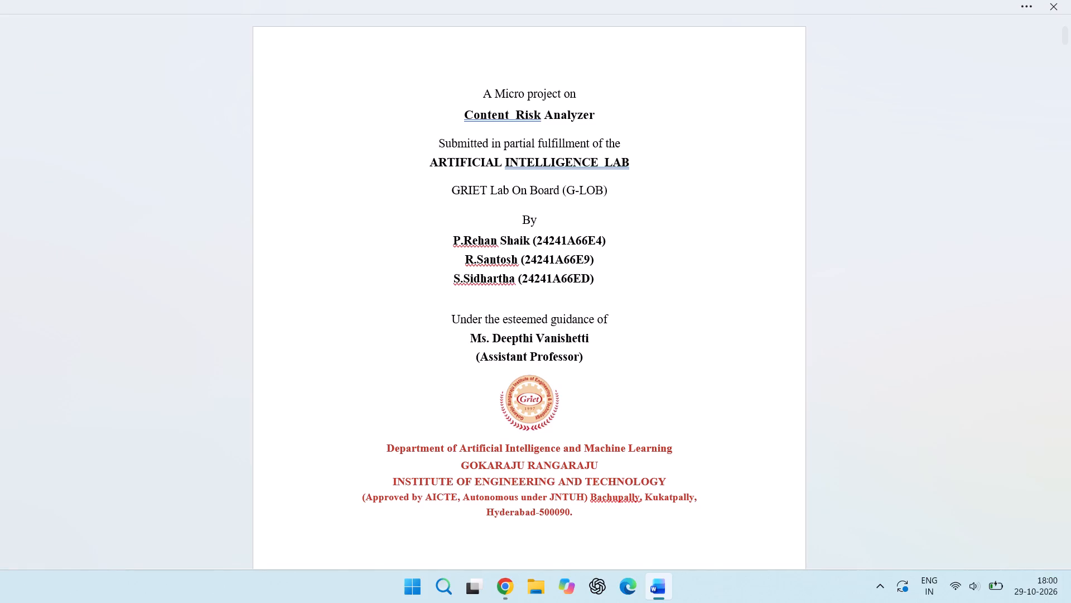
Insert an "h" after the "t" in the second student's name on the cover page.
{"action": "scroll", "coordinate": [453, 338], "scroll_direction": "down", "scroll_amount": 1}
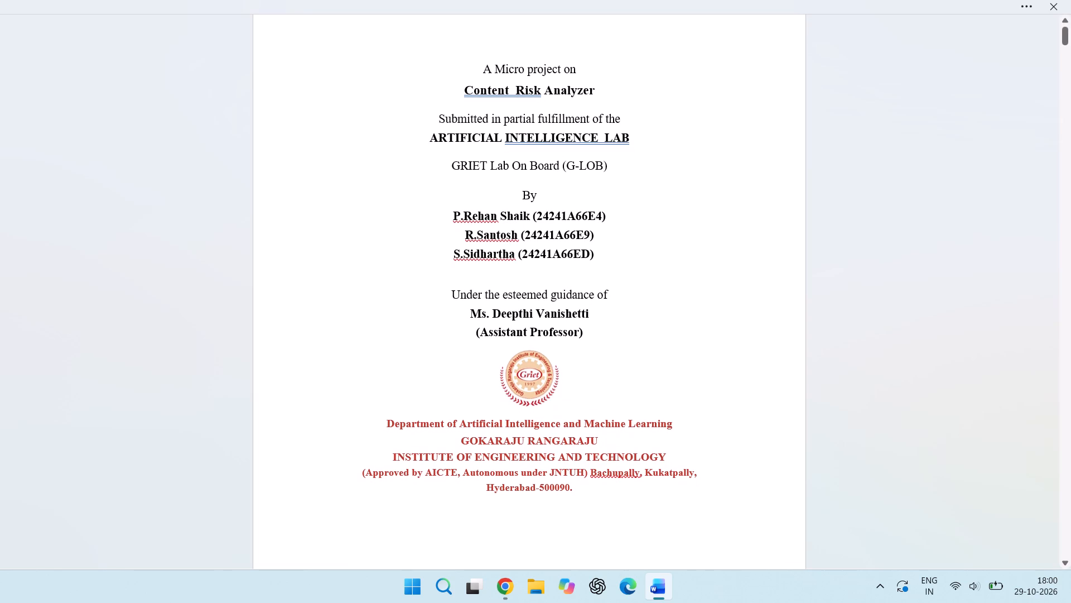
{"action": "left_click", "coordinate": [500, 237]}
{"action": "left_click", "coordinate": [500, 237]}
{"action": "key", "text": "h"}
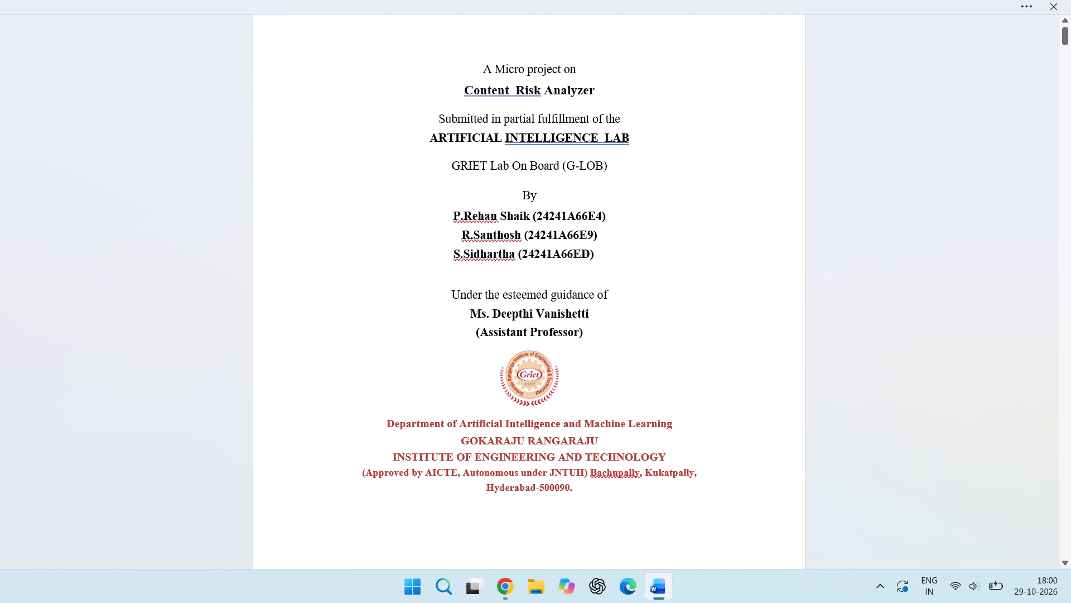
Replace the guide's name above "(Assistant Professor)" on the cover page with the new guide's name, using the title "Mr.".
{"action": "scroll", "coordinate": [526, 337], "scroll_direction": "down", "scroll_amount": 1}
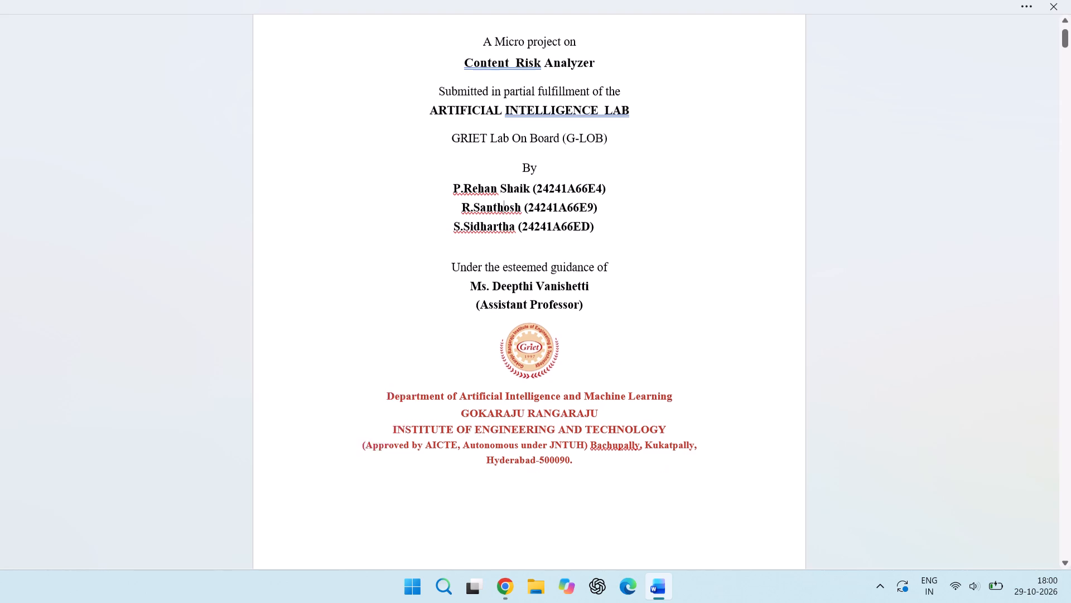
{"action": "scroll", "coordinate": [526, 337], "scroll_direction": "down", "scroll_amount": 2}
{"action": "scroll", "coordinate": [526, 337], "scroll_direction": "up", "scroll_amount": 1}
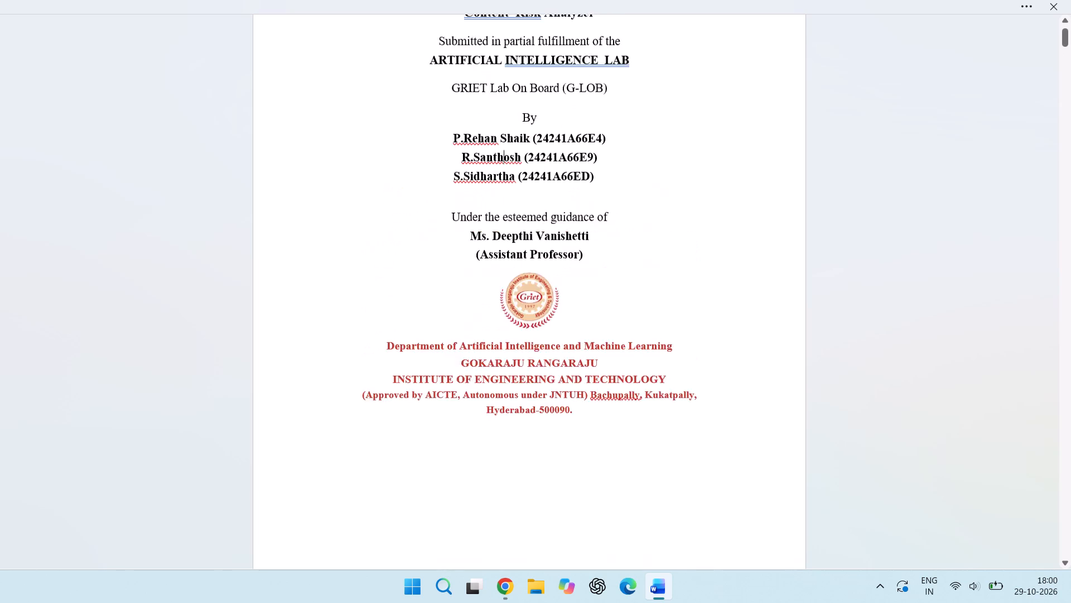
{"action": "scroll", "coordinate": [526, 337], "scroll_direction": "up", "scroll_amount": 1}
{"action": "left_click_drag", "start_coordinate": [591, 310], "coordinate": [532, 320]}
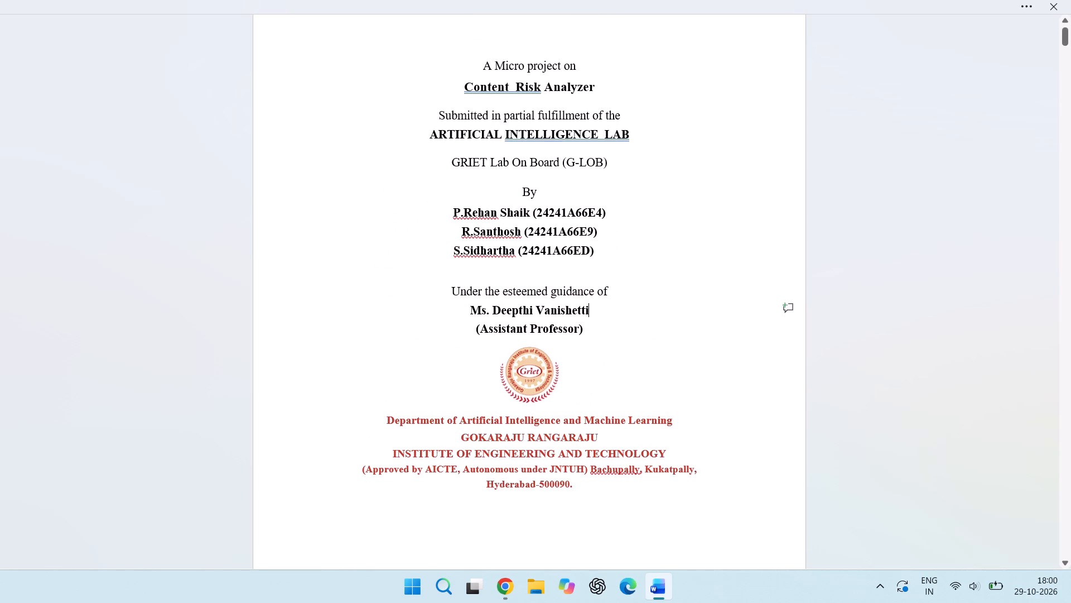
{"action": "left_click_drag", "start_coordinate": [532, 320], "coordinate": [486, 314]}
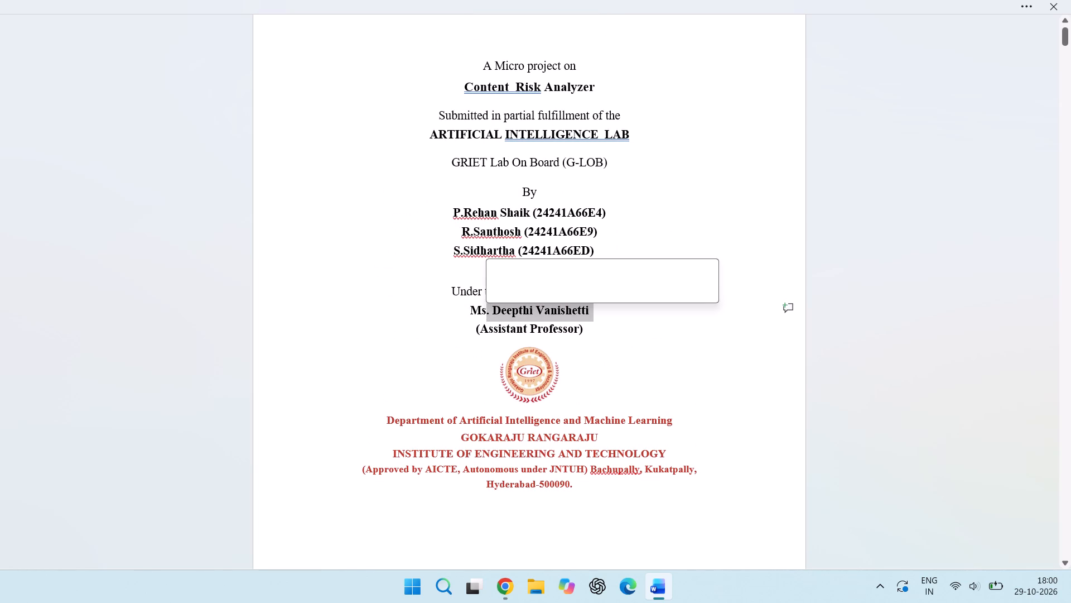
{"action": "key", "text": "BackSpace"}
{"action": "key", "text": "BackSpace"}
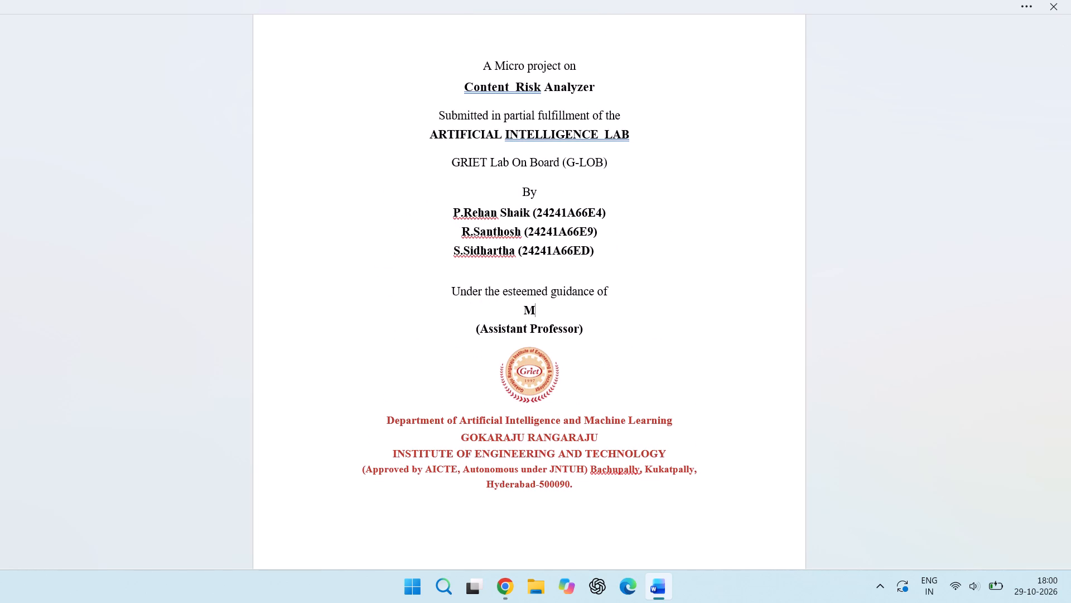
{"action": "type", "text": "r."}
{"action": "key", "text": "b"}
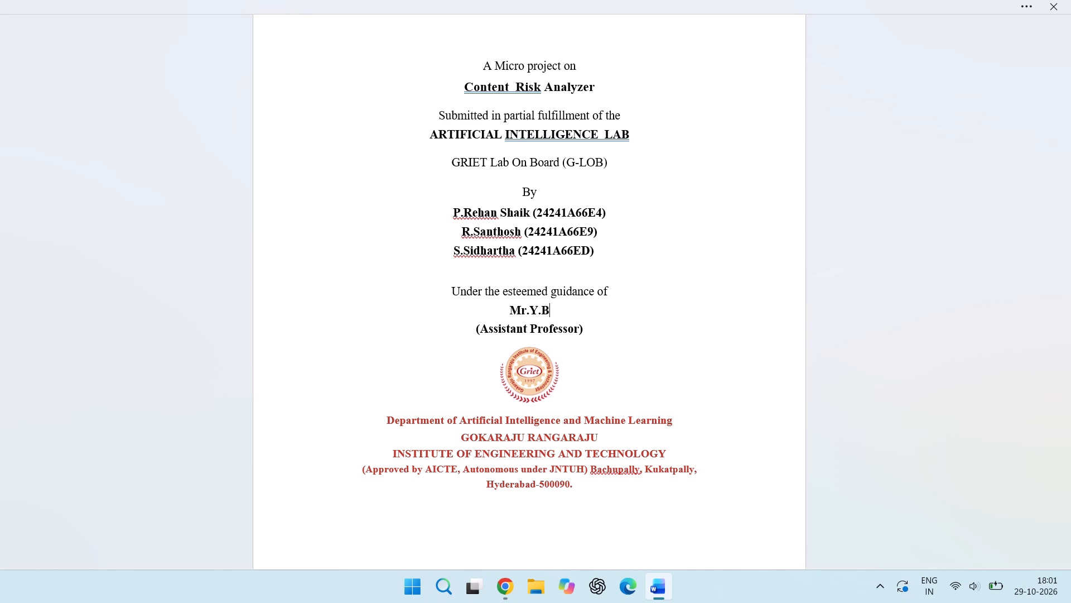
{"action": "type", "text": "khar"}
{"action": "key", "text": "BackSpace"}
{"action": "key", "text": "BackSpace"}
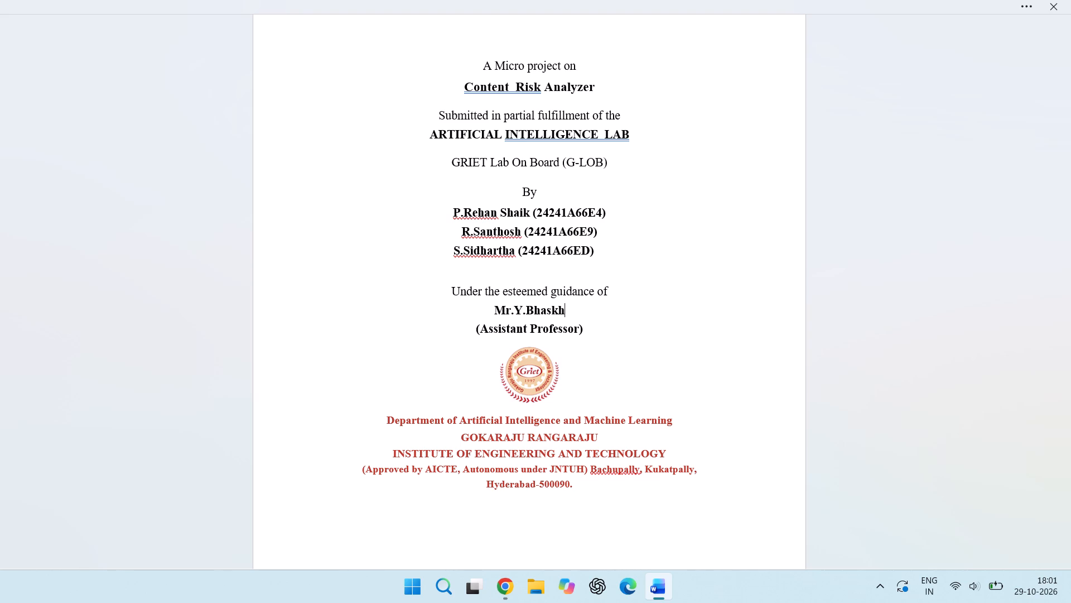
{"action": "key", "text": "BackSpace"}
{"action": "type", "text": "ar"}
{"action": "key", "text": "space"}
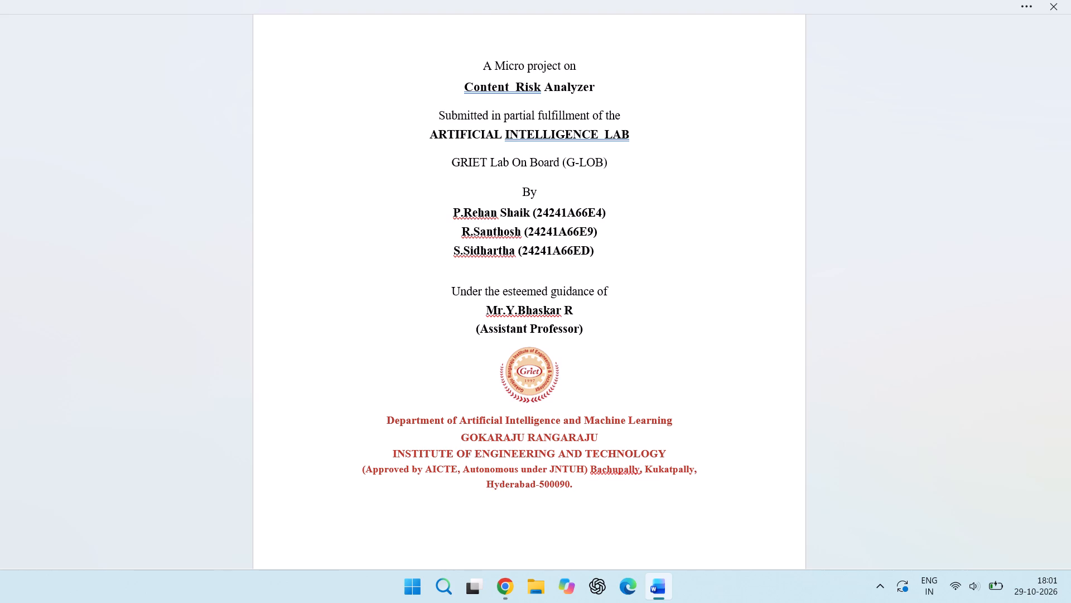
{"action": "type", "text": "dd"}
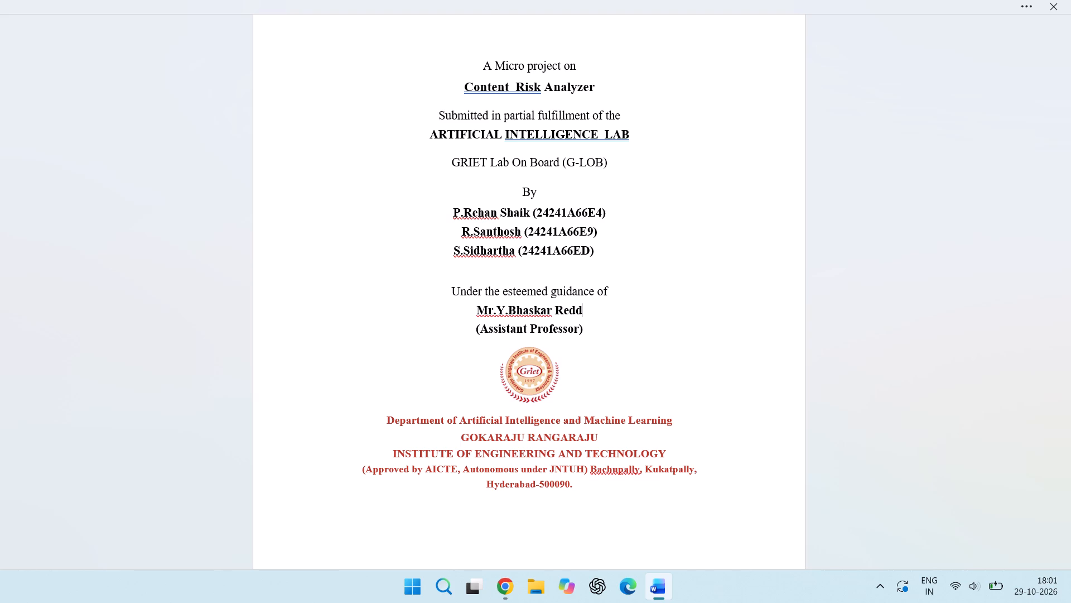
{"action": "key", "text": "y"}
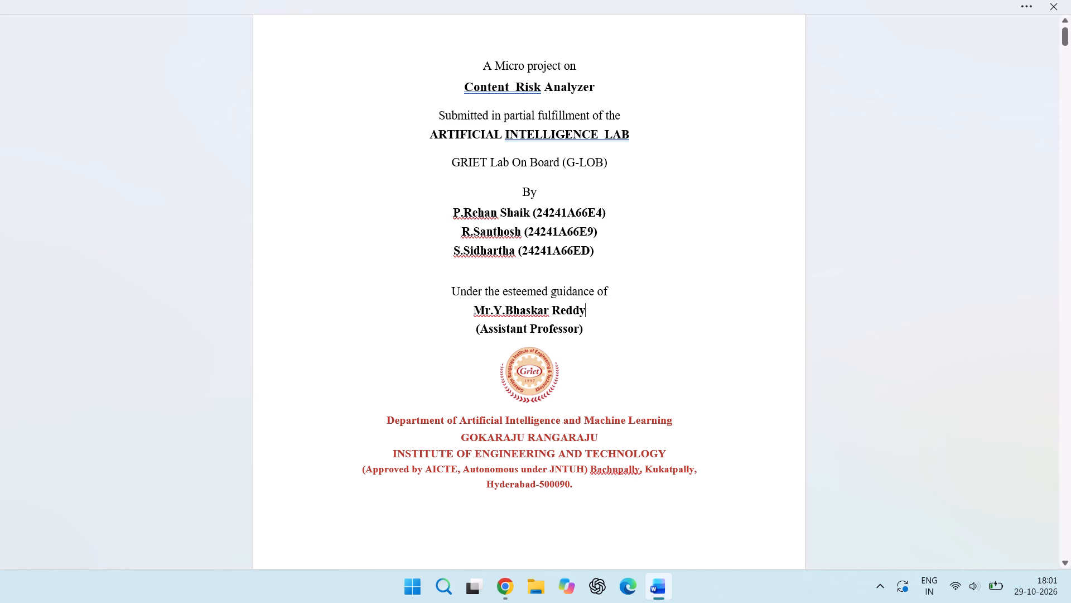
Add a second guide's name with the title "Ms." on a new line below the first guide's name.
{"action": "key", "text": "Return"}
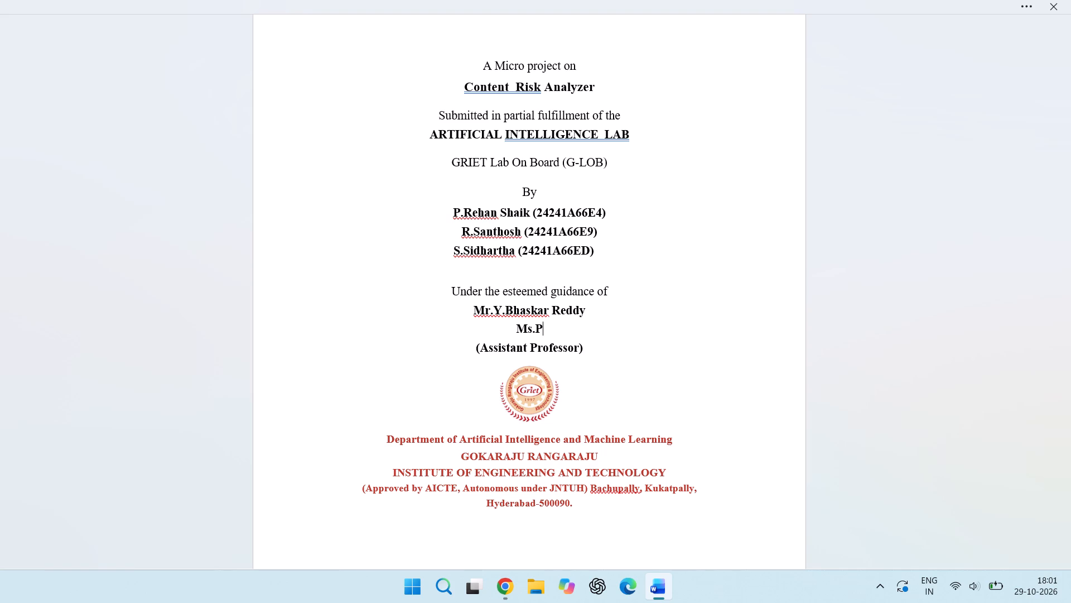
Complete the second guide's name on the line above "(Assistant Professor)" on the cover page.
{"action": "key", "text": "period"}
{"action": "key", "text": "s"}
{"action": "type", "text": "irishj"}
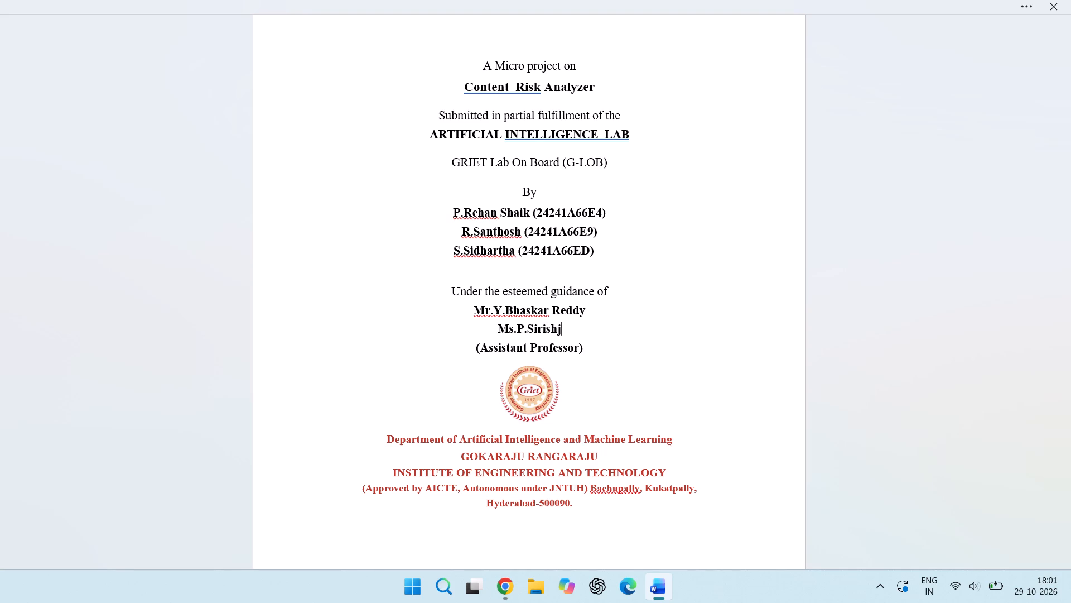
{"action": "key", "text": "BackSpace"}
{"action": "key", "text": "a"}
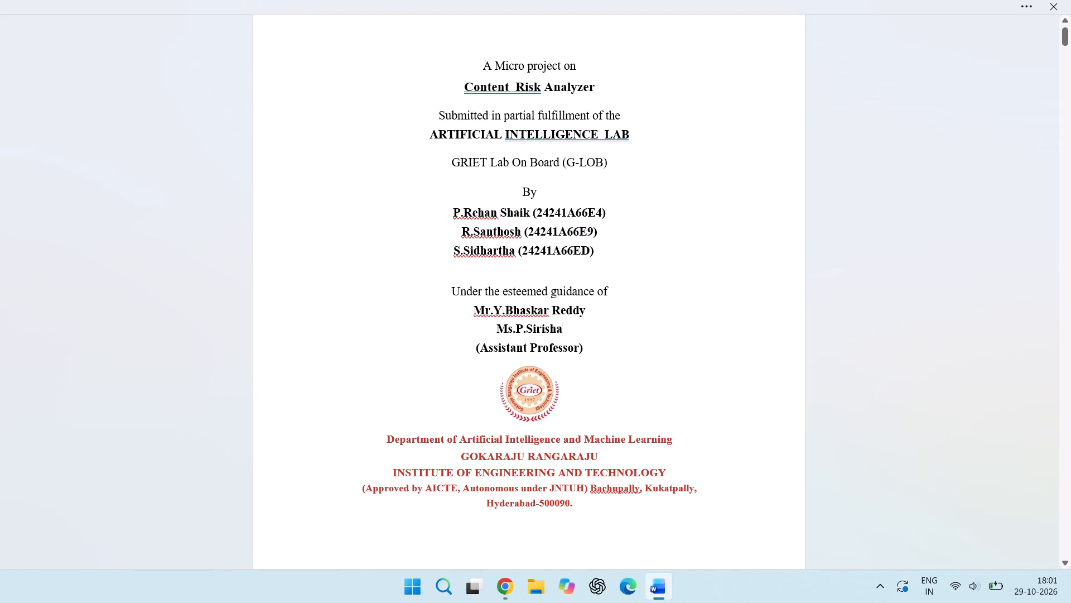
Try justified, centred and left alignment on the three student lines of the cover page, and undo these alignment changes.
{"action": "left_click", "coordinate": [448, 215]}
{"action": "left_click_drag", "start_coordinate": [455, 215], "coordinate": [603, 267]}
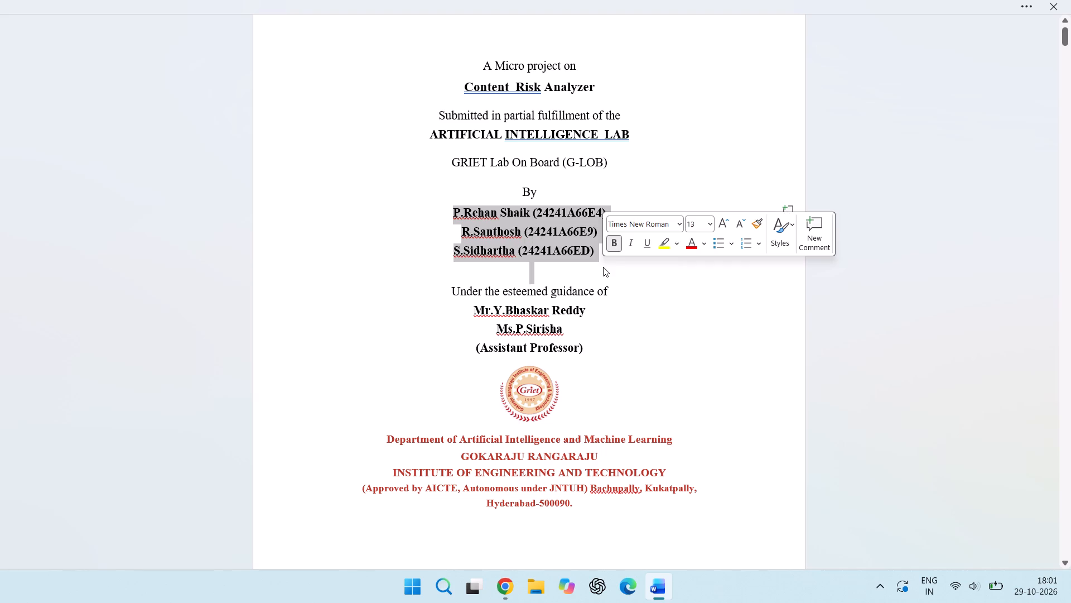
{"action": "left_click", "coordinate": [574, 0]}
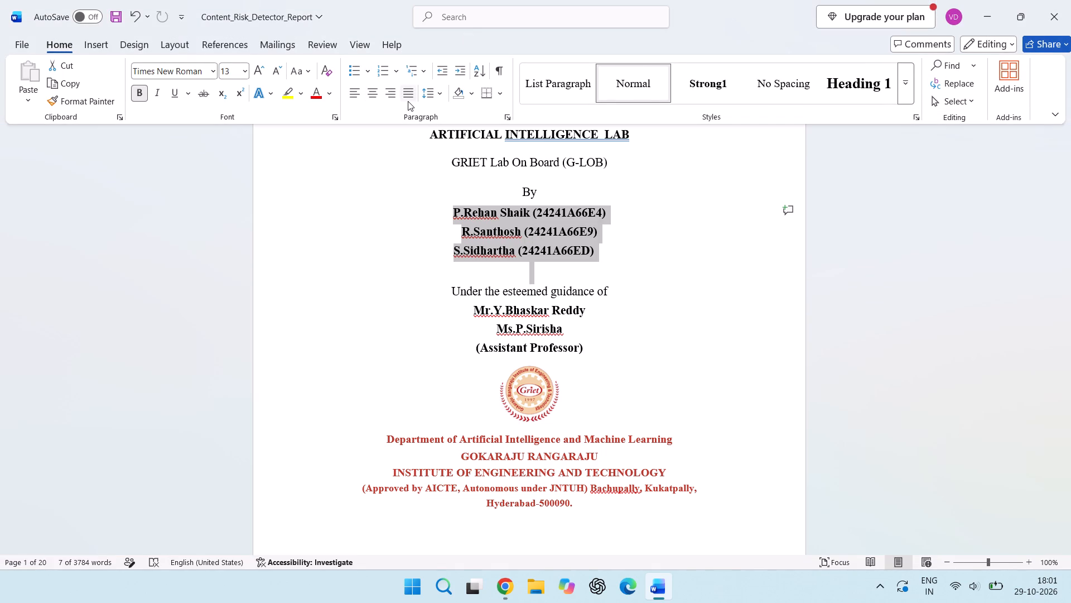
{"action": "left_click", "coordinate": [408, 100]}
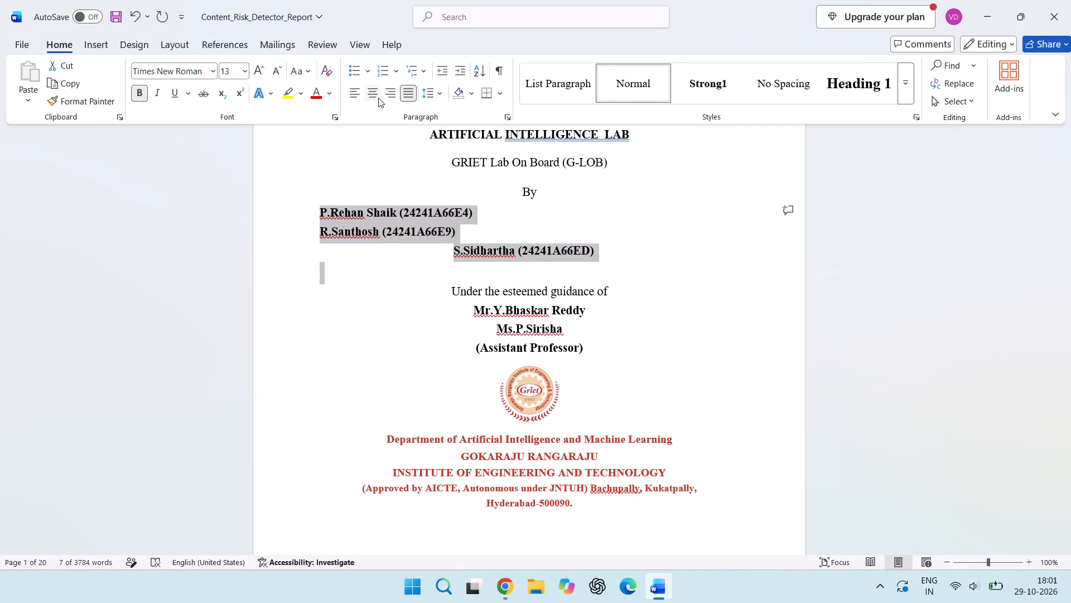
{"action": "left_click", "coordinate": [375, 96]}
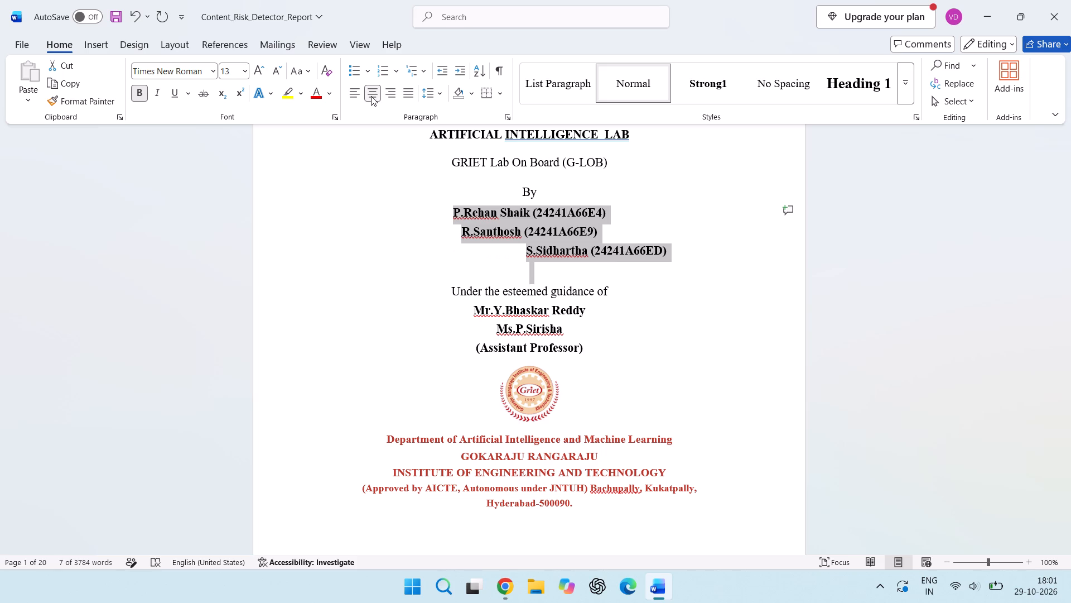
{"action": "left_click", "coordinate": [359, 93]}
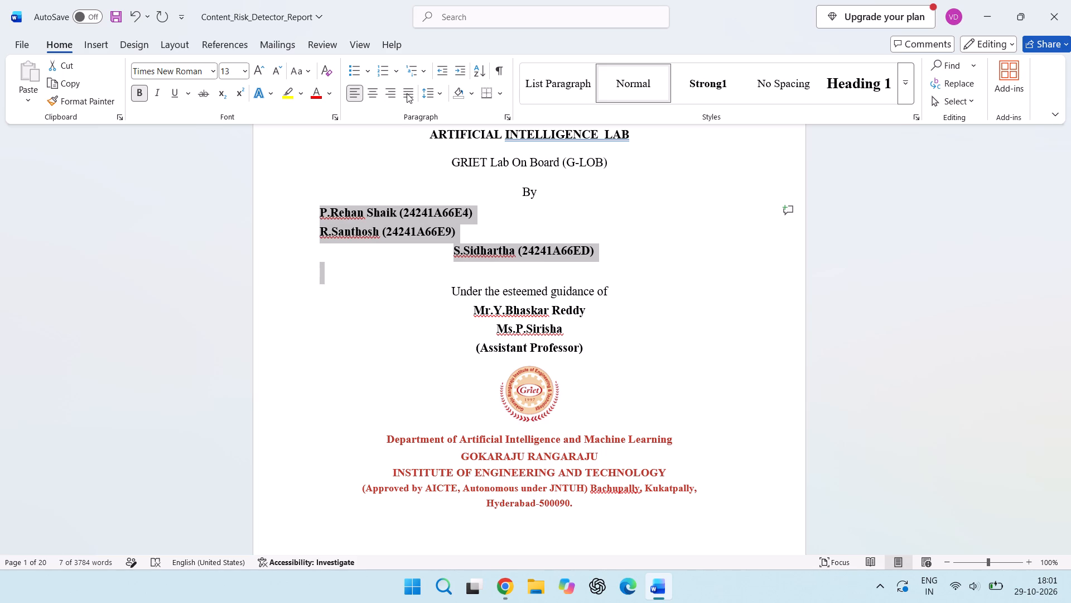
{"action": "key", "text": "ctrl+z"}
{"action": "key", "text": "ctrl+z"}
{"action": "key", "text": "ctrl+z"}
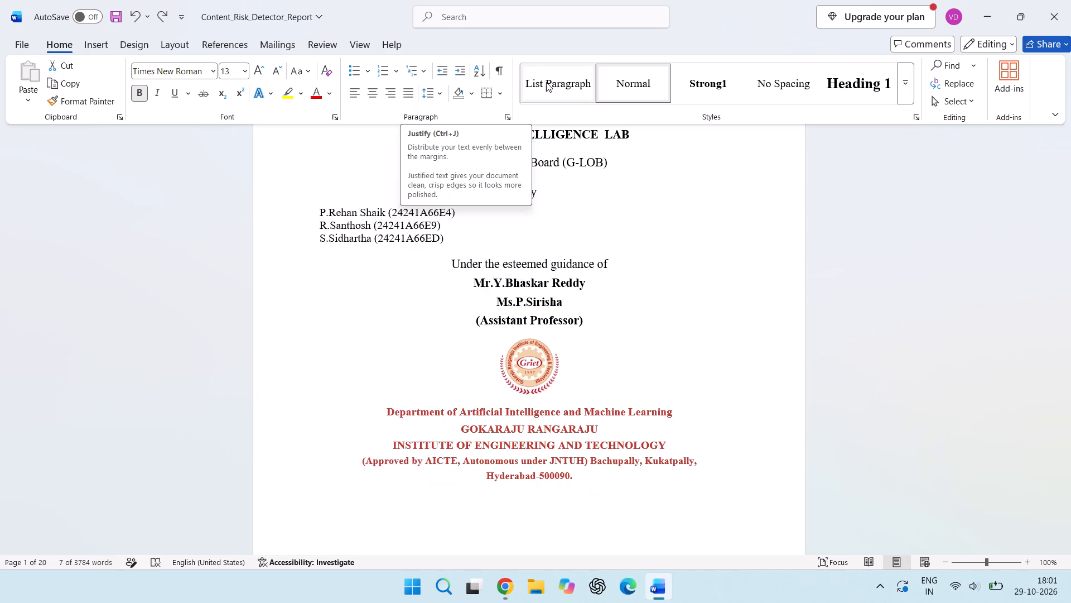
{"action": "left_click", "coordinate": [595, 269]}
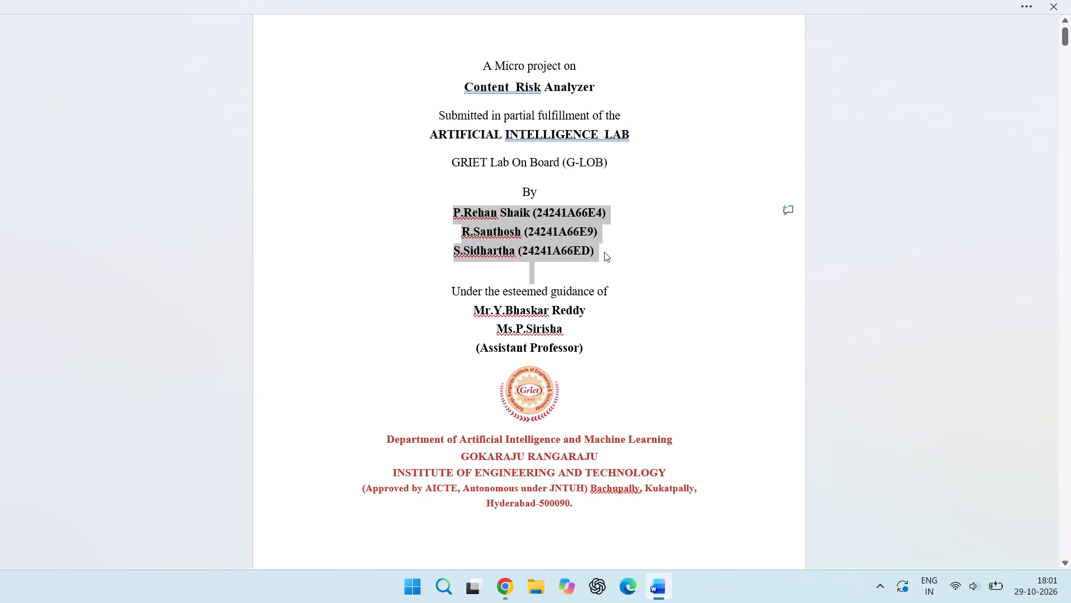
Apply justified alignment to the three student lines under "By" on the cover page.
{"action": "left_click", "coordinate": [604, 252]}
{"action": "left_click_drag", "start_coordinate": [597, 257], "coordinate": [460, 219]}
{"action": "left_click_drag", "start_coordinate": [460, 219], "coordinate": [450, 217]}
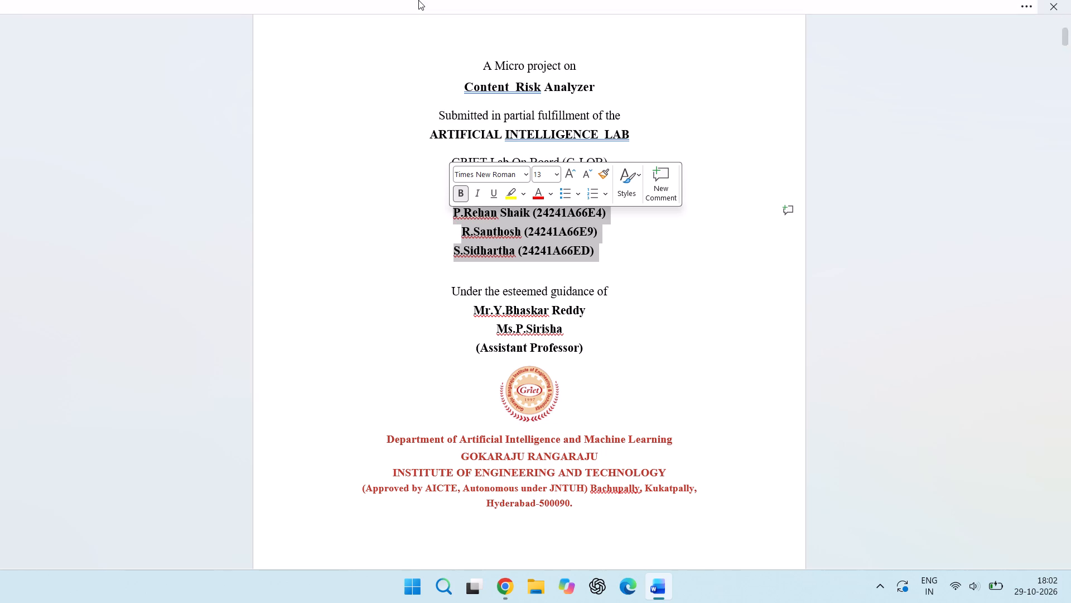
{"action": "left_click", "coordinate": [418, 0]}
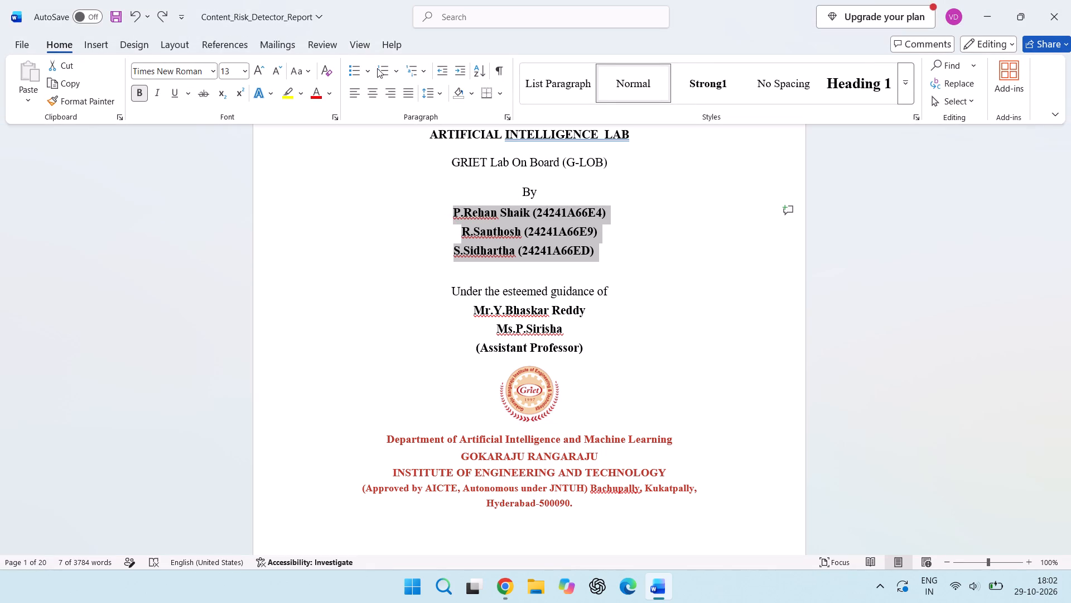
{"action": "left_click", "coordinate": [359, 98]}
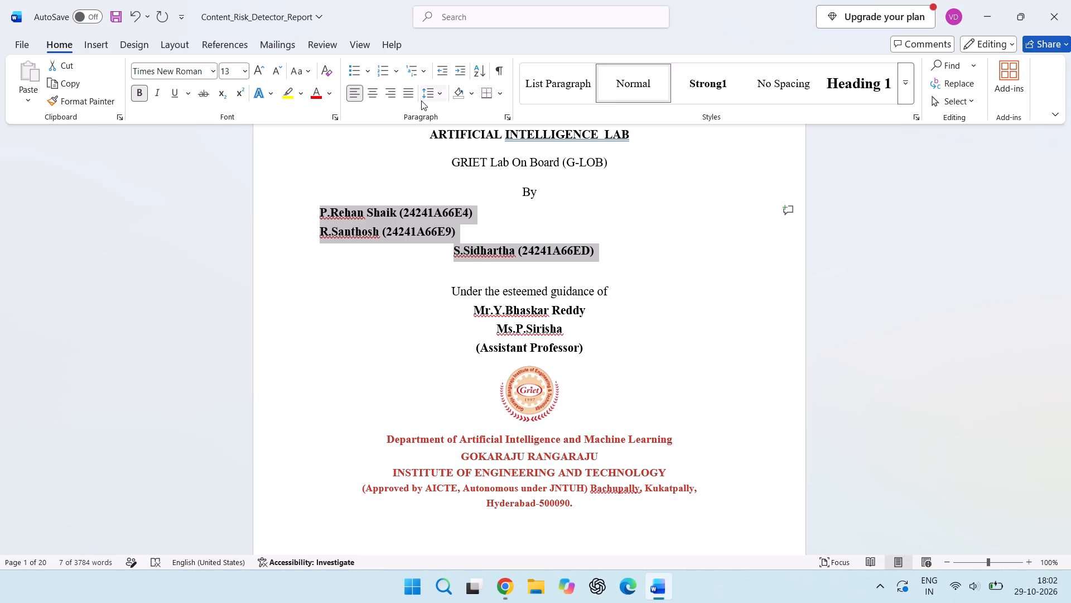
{"action": "left_click", "coordinate": [409, 92]}
{"action": "left_click", "coordinate": [472, 238]}
{"action": "left_click", "coordinate": [472, 238]}
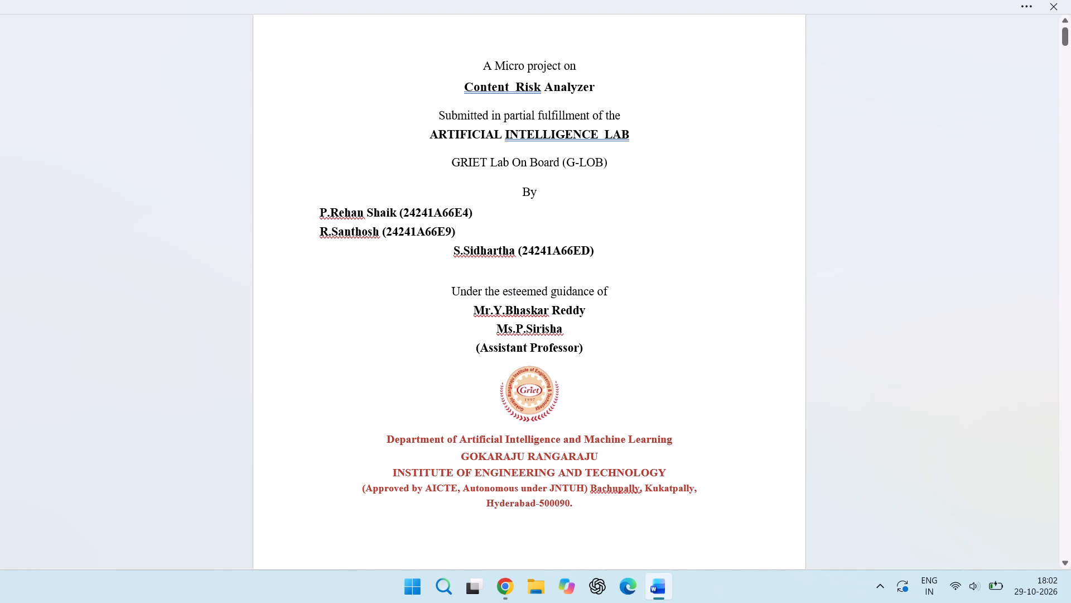
Apply left alignment to the third student's line on the cover page.
{"action": "left_click_drag", "start_coordinate": [454, 248], "coordinate": [580, 243]}
{"action": "left_click_drag", "start_coordinate": [580, 243], "coordinate": [592, 253]}
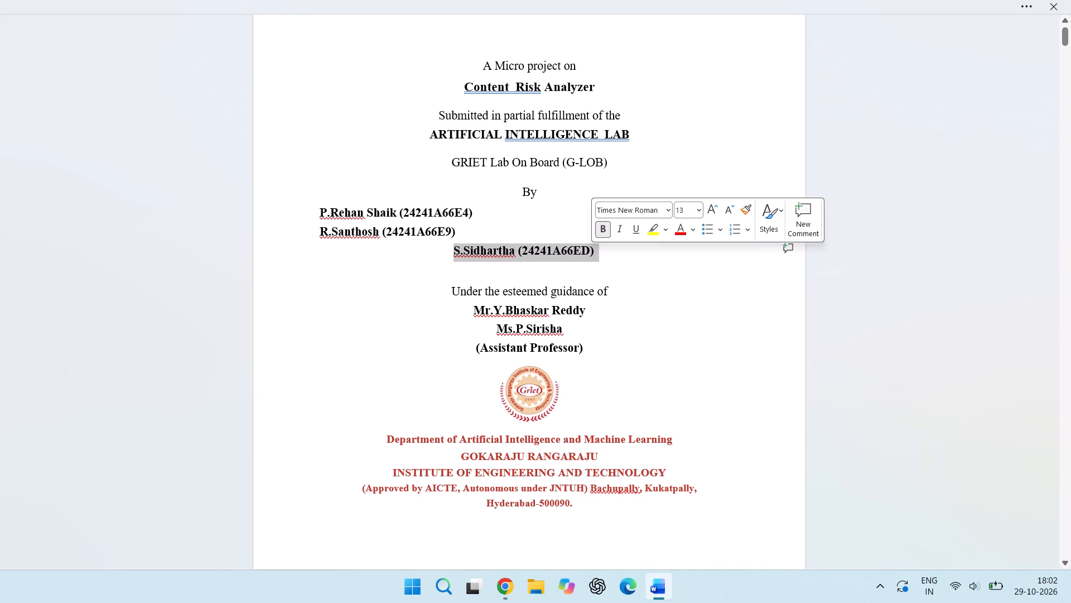
{"action": "left_click", "coordinate": [637, 0]}
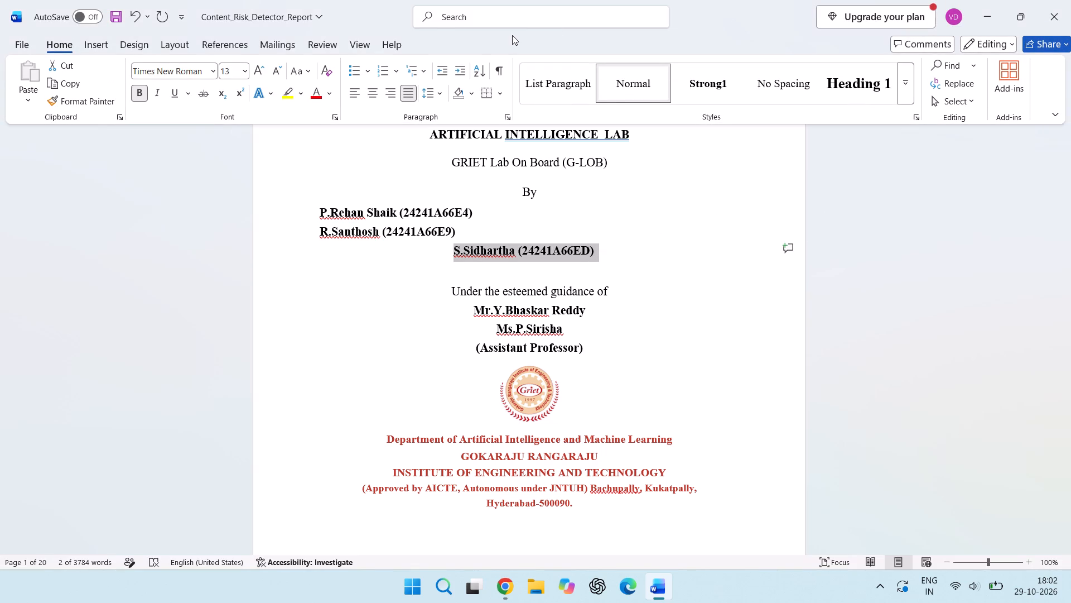
{"action": "left_click", "coordinate": [351, 93]}
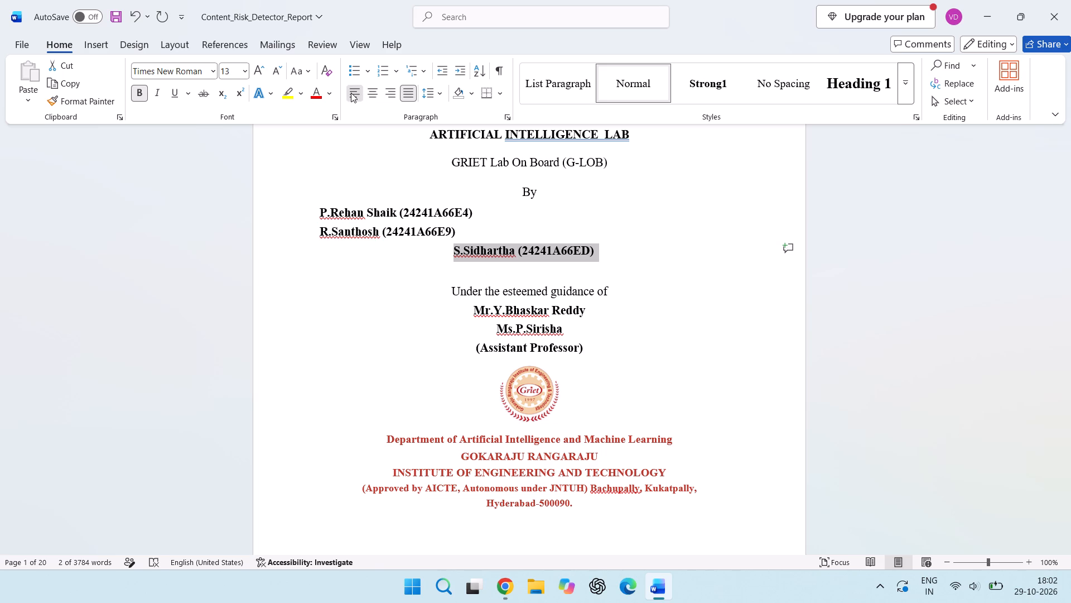
{"action": "left_click", "coordinate": [351, 93]}
Increase the indent of the first two student lines by four levels to line them up with the third.
{"action": "left_click", "coordinate": [308, 214]}
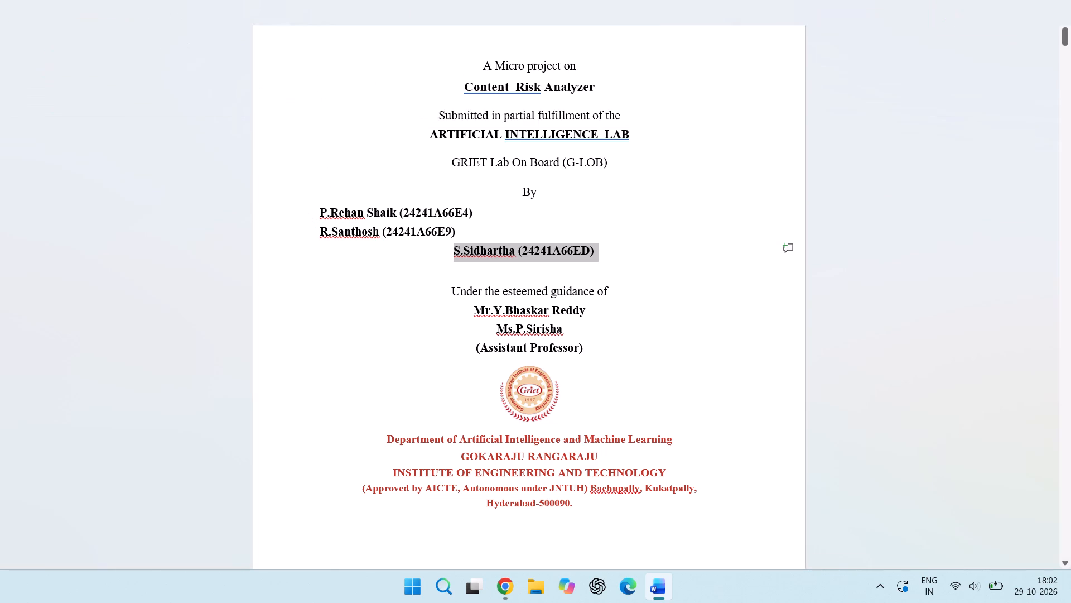
{"action": "left_click", "coordinate": [317, 209]}
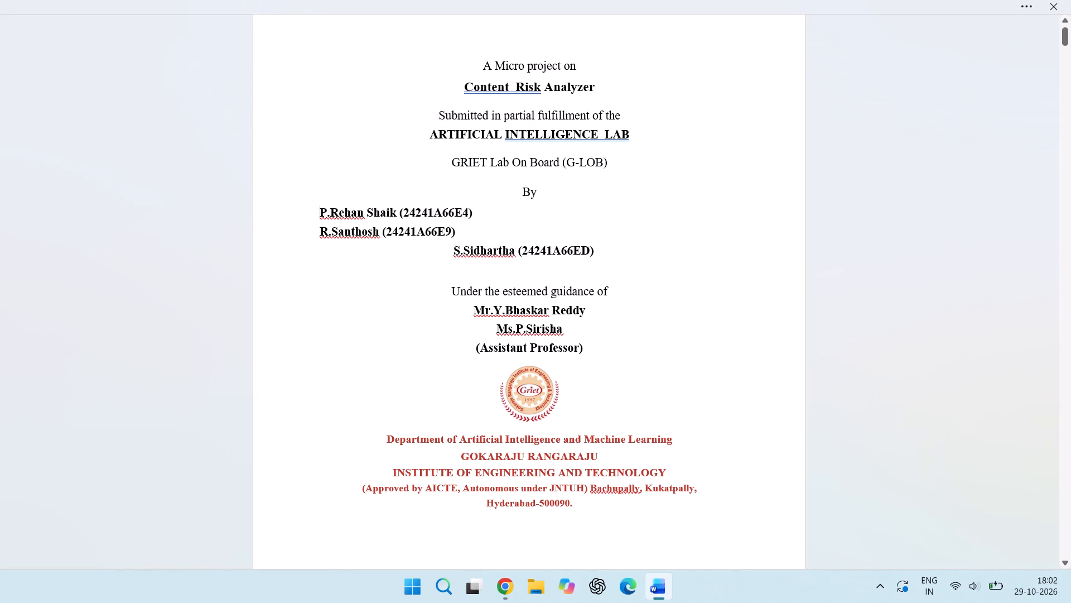
{"action": "left_click", "coordinate": [459, 232], "text": "shift"}
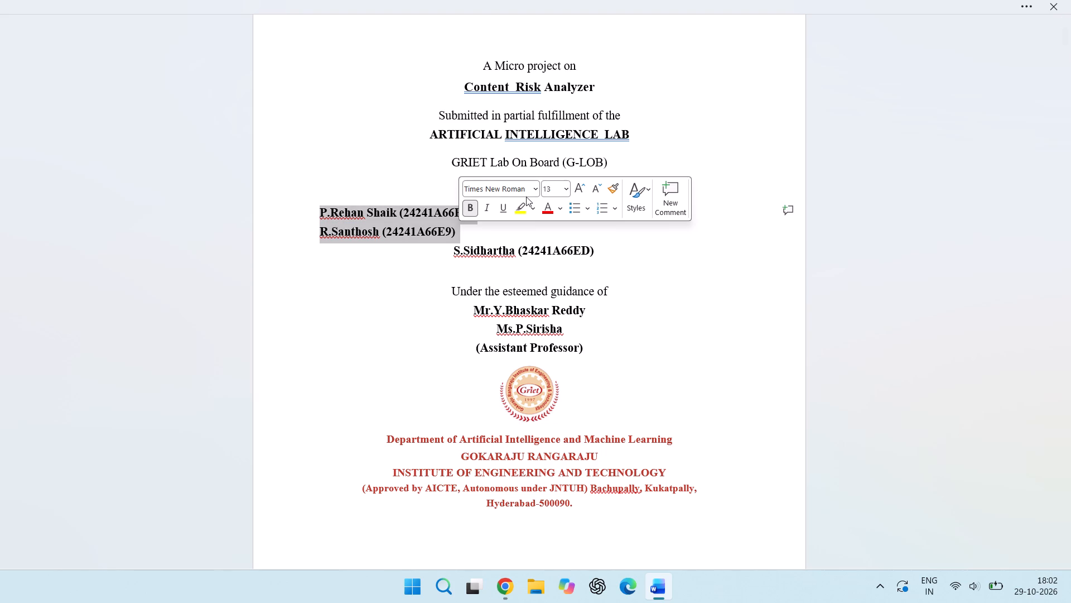
{"action": "left_click", "coordinate": [538, 0]}
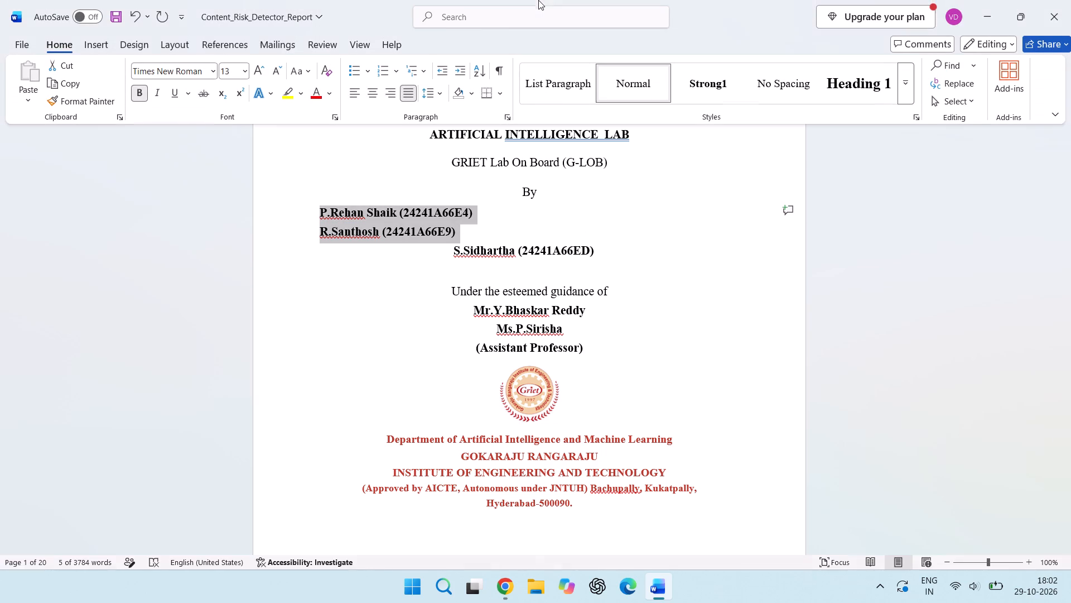
{"action": "left_click", "coordinate": [459, 71]}
{"action": "left_click", "coordinate": [459, 71]}
{"action": "left_click", "coordinate": [459, 71]}
{"action": "left_click", "coordinate": [459, 71]}
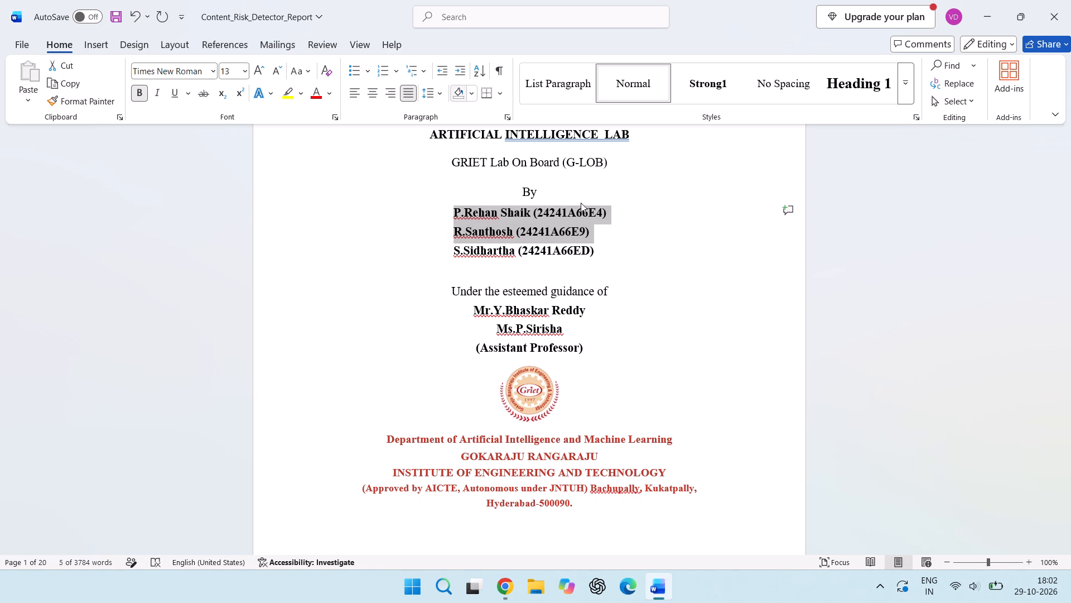
{"action": "left_click", "coordinate": [601, 248]}
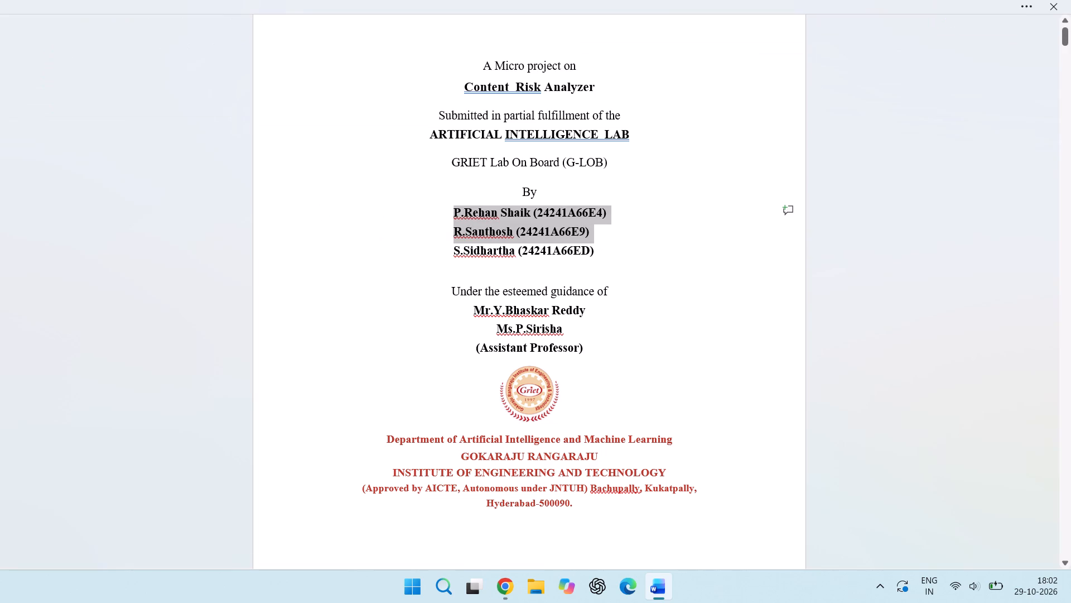
{"action": "left_click", "coordinate": [601, 248]}
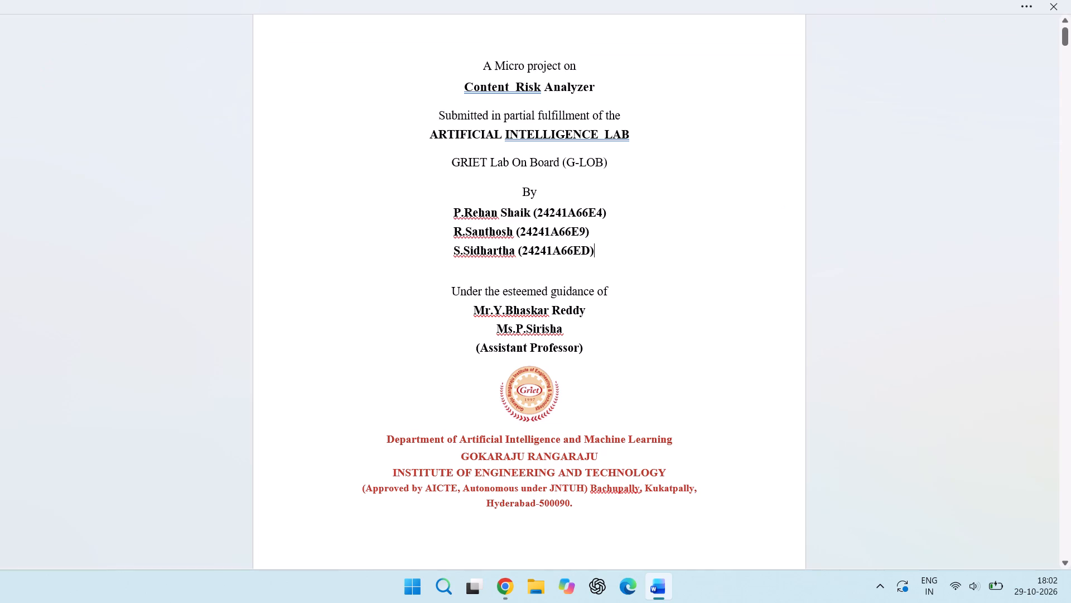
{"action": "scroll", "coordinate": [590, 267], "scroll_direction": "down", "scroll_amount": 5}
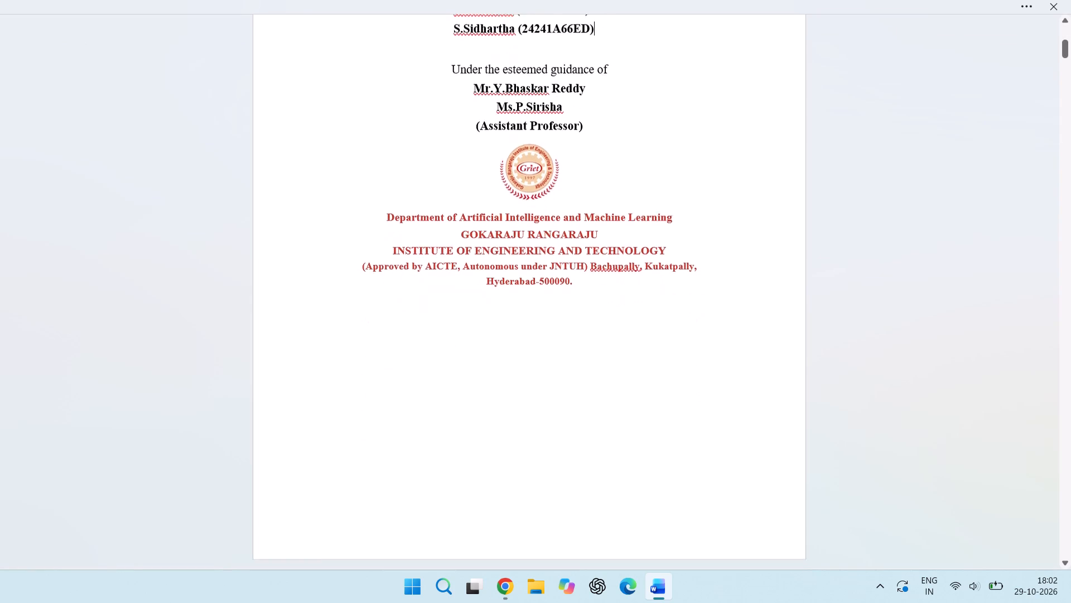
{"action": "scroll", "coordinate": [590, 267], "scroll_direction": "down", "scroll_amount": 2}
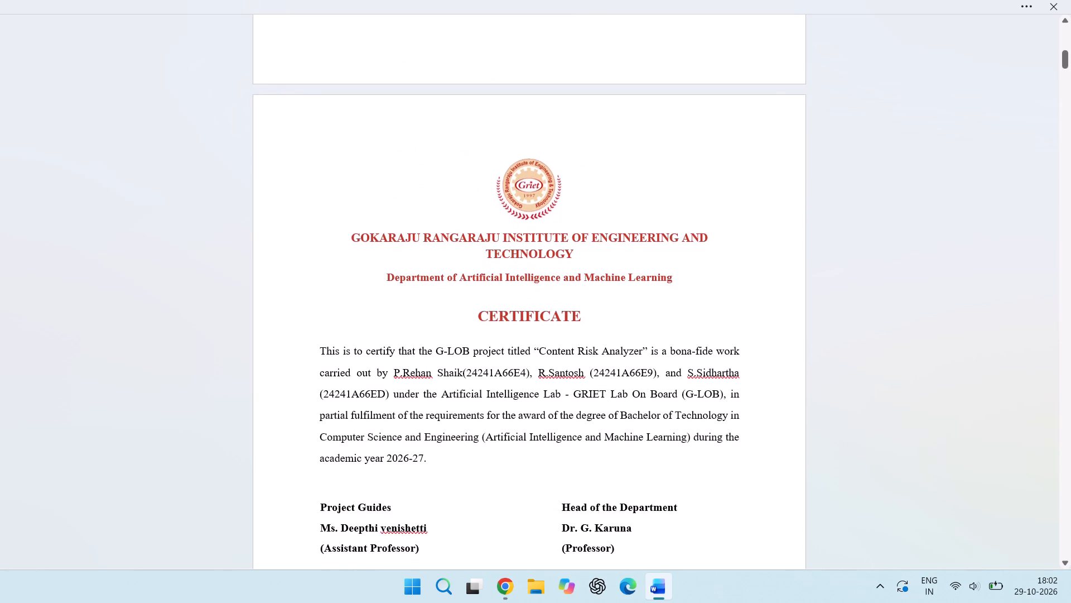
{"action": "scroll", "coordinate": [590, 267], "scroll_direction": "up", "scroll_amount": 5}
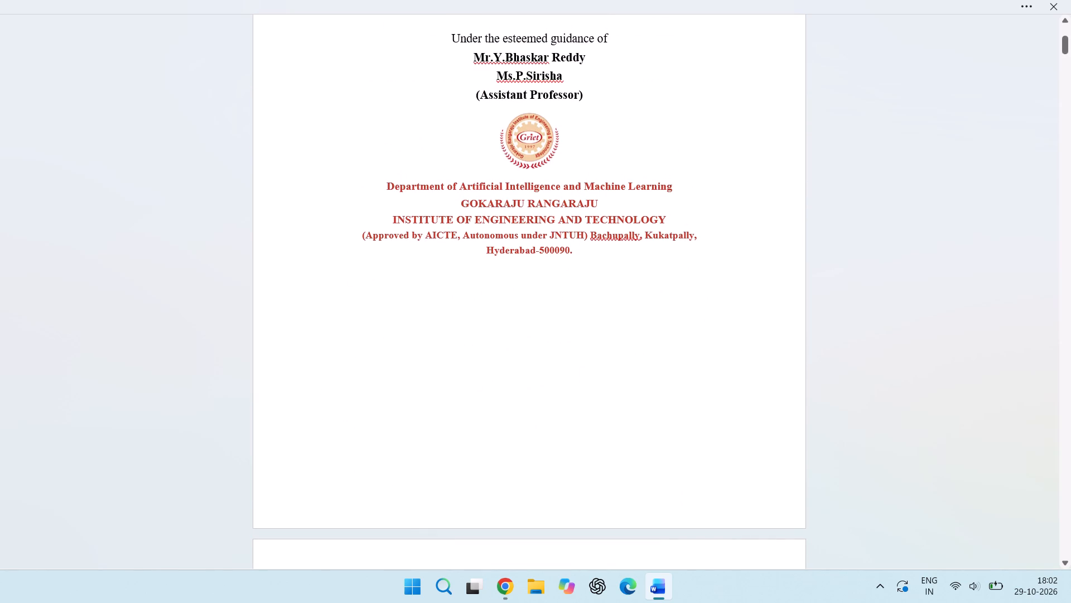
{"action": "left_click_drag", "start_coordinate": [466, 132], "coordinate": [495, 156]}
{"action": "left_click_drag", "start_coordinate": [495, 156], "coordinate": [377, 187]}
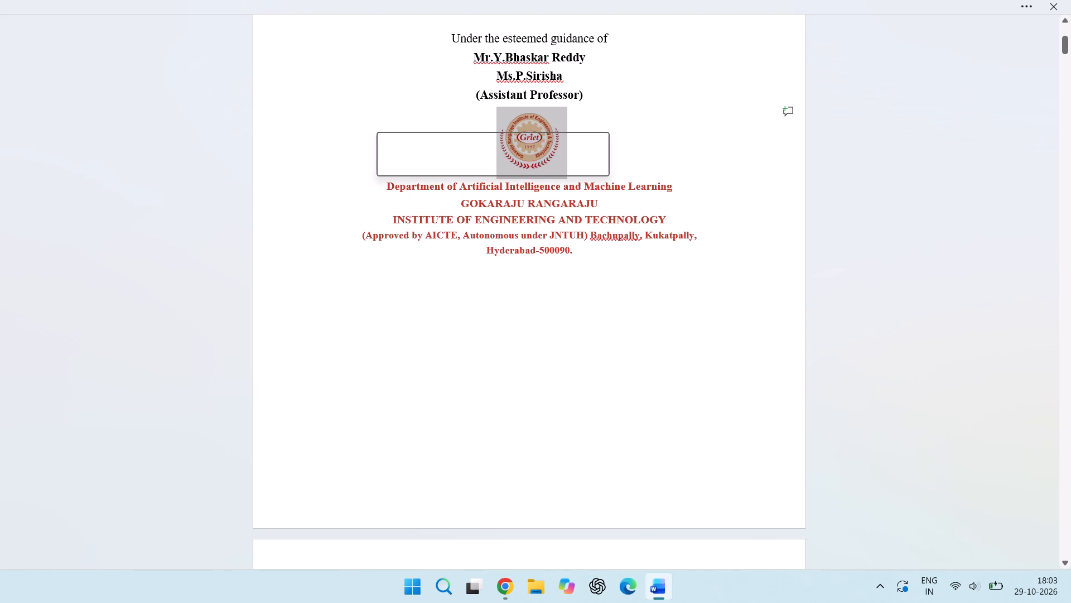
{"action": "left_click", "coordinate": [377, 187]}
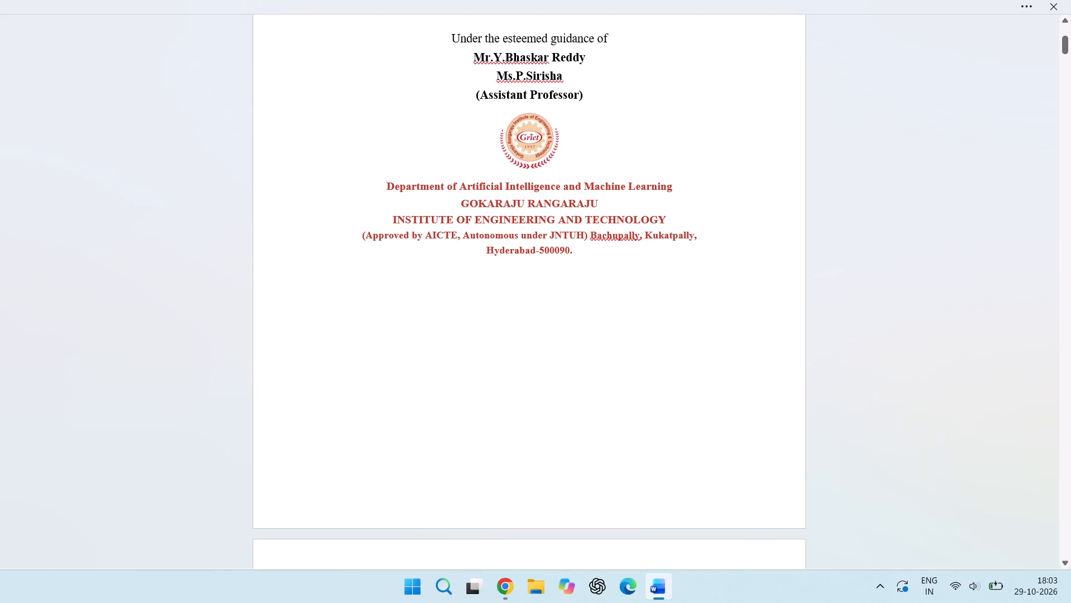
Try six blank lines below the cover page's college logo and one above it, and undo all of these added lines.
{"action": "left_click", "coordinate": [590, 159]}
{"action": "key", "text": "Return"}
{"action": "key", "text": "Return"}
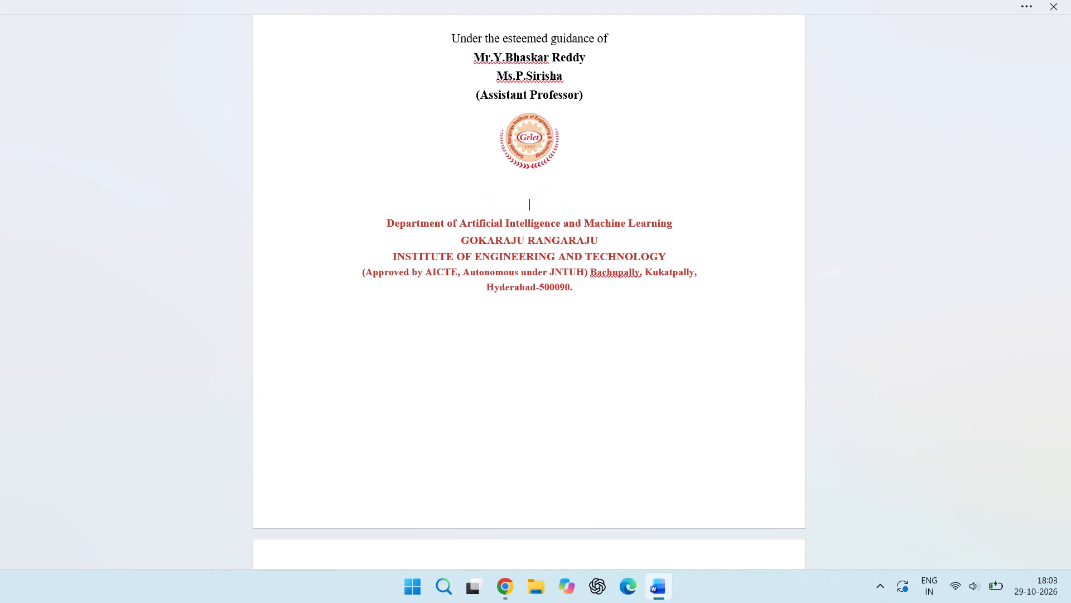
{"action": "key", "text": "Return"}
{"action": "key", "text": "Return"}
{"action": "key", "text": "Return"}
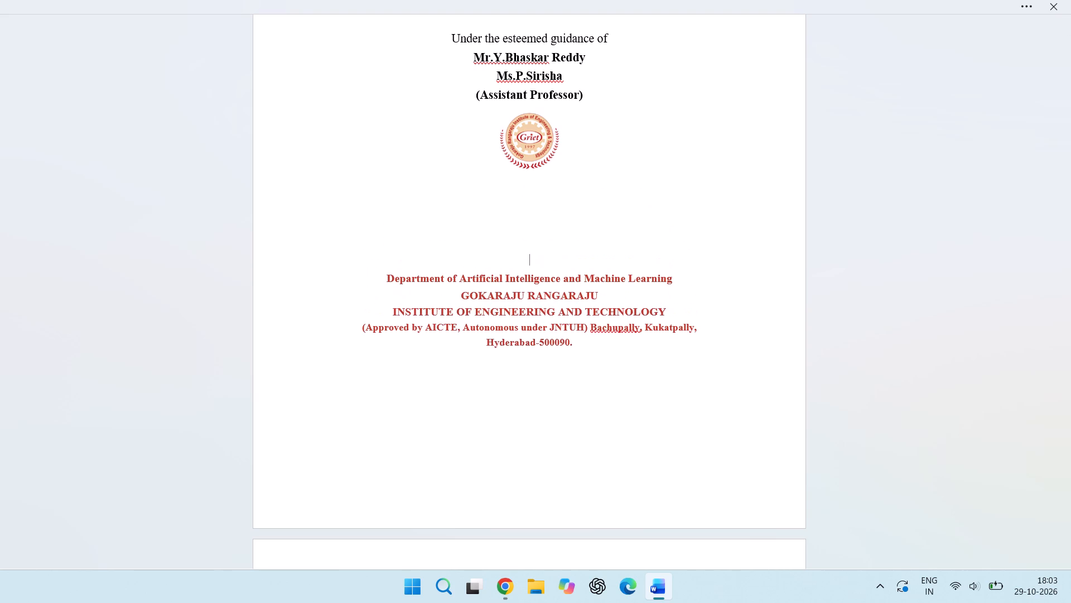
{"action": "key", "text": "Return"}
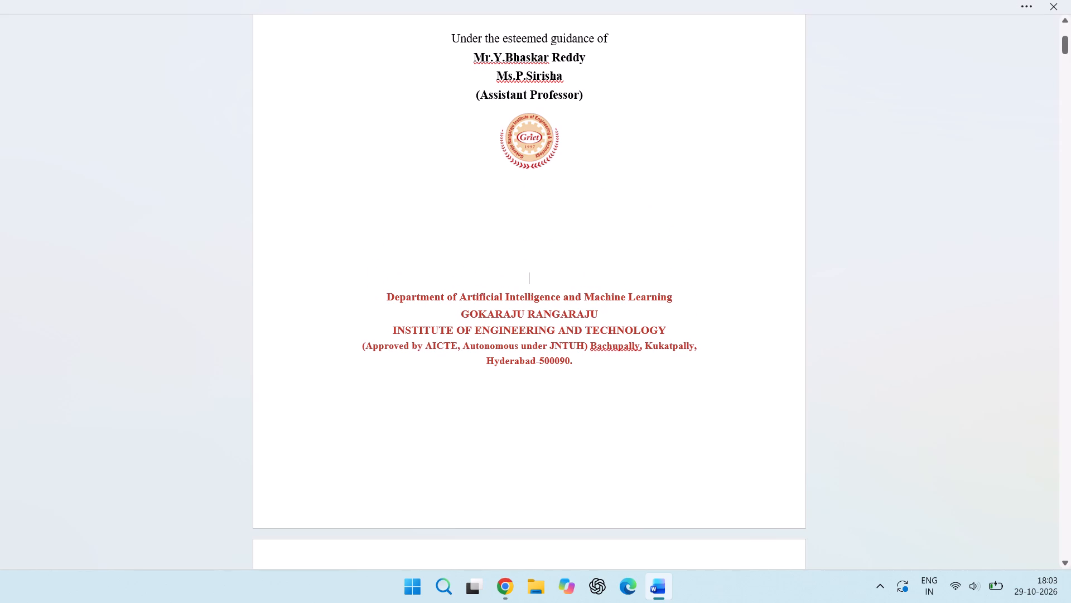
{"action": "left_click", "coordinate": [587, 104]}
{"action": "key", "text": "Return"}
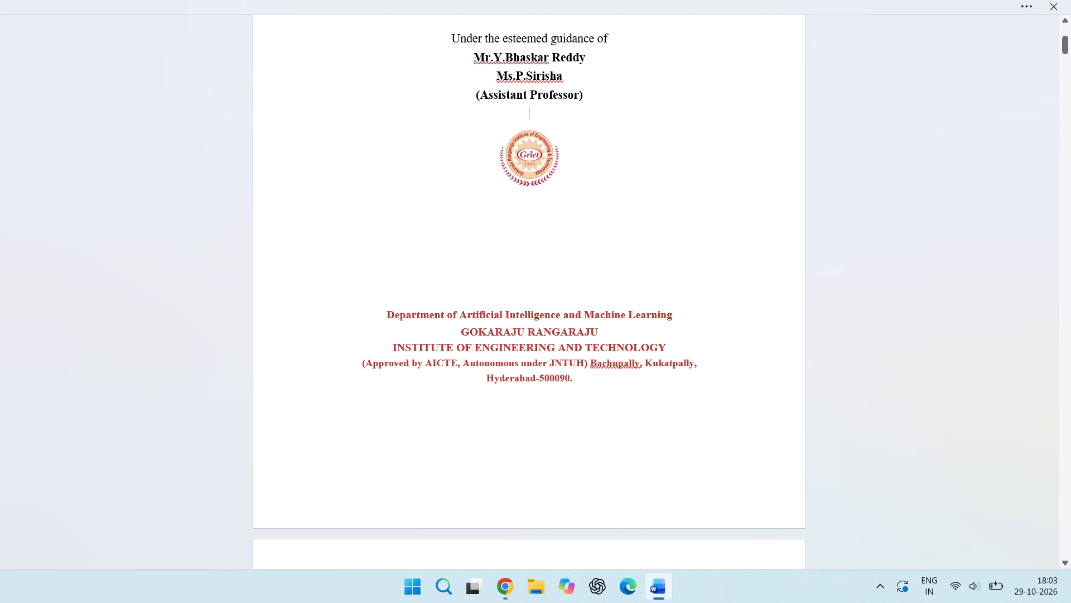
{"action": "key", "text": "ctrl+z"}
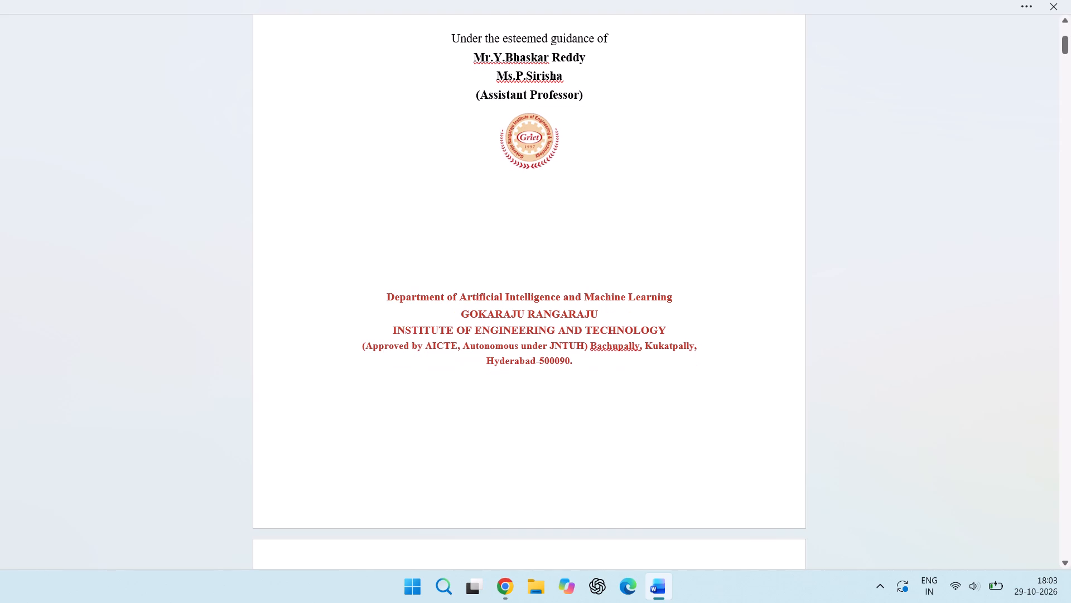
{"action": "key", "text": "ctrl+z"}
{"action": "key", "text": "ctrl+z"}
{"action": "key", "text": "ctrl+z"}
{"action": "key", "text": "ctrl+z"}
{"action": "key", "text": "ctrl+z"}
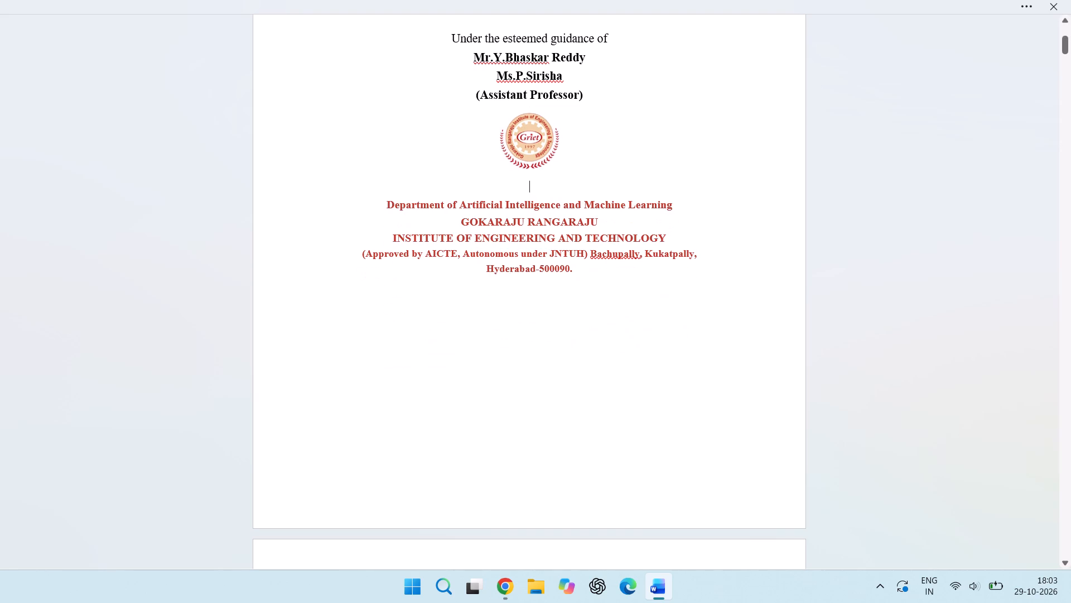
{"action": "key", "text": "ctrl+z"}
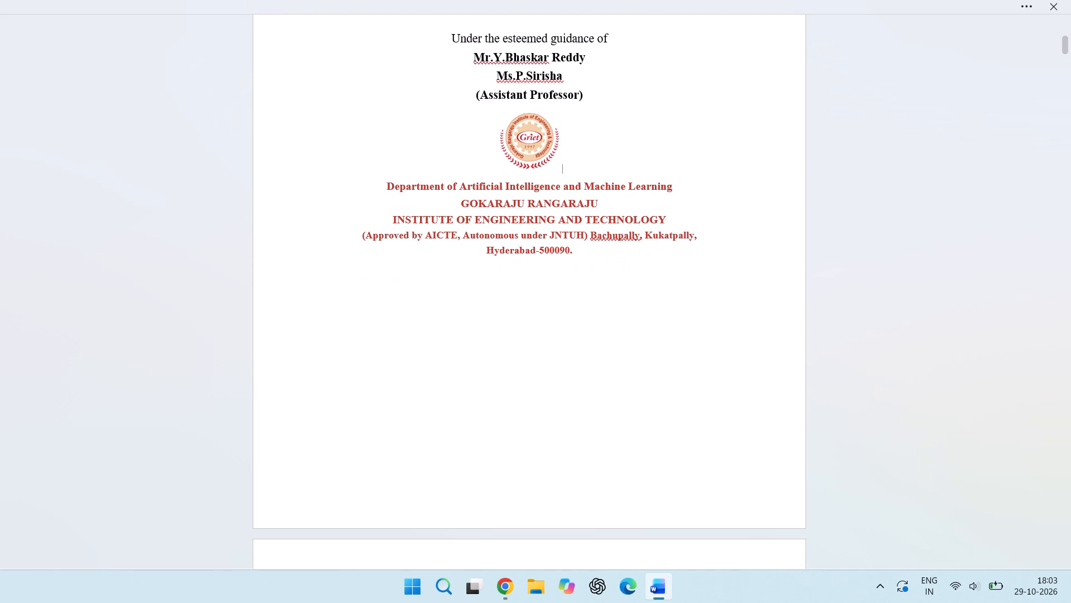
Insert five blank lines between "(Assistant Professor)" and the college logo on the cover page.
{"action": "left_click", "coordinate": [582, 92]}
{"action": "key", "text": "Return"}
{"action": "key", "text": "Return"}
{"action": "key", "text": "Return"}
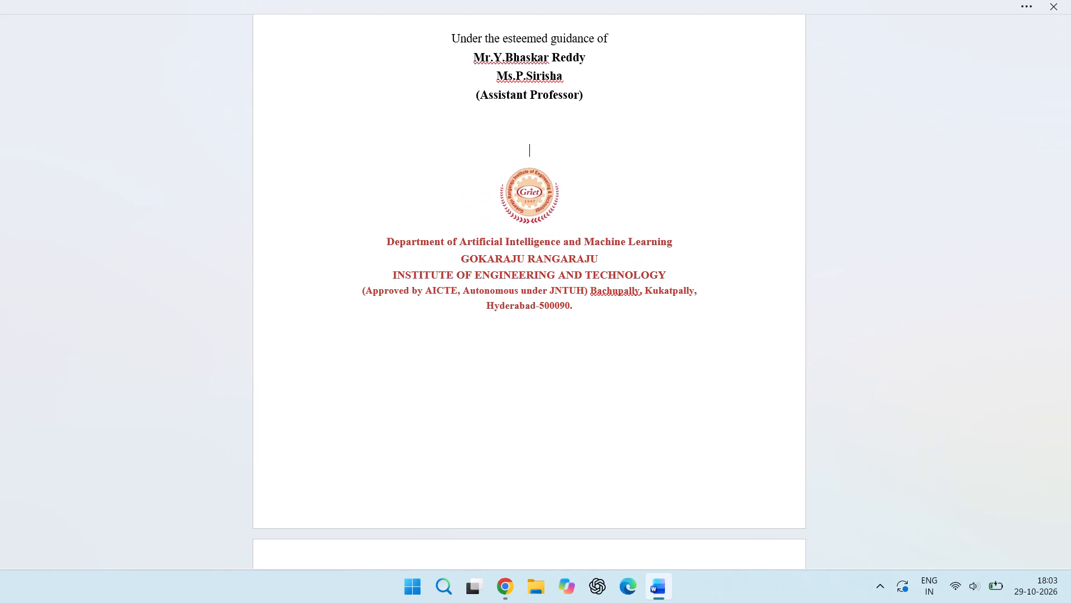
{"action": "key", "text": "Return"}
{"action": "key", "text": "Return"}
{"action": "scroll", "coordinate": [582, 92], "scroll_direction": "up", "scroll_amount": 3}
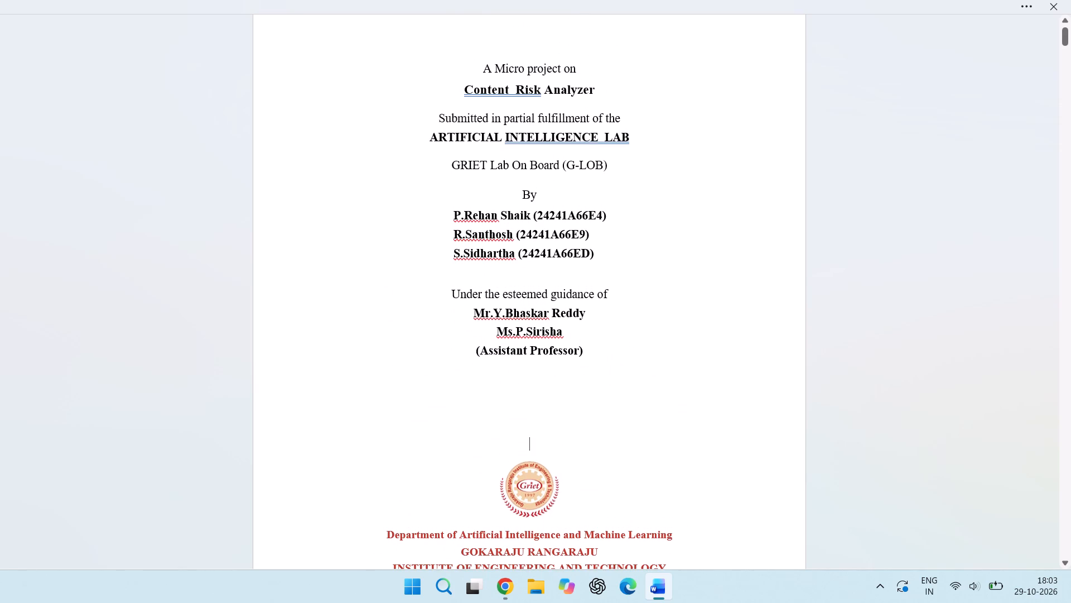
{"action": "scroll", "coordinate": [582, 92], "scroll_direction": "up", "scroll_amount": 1}
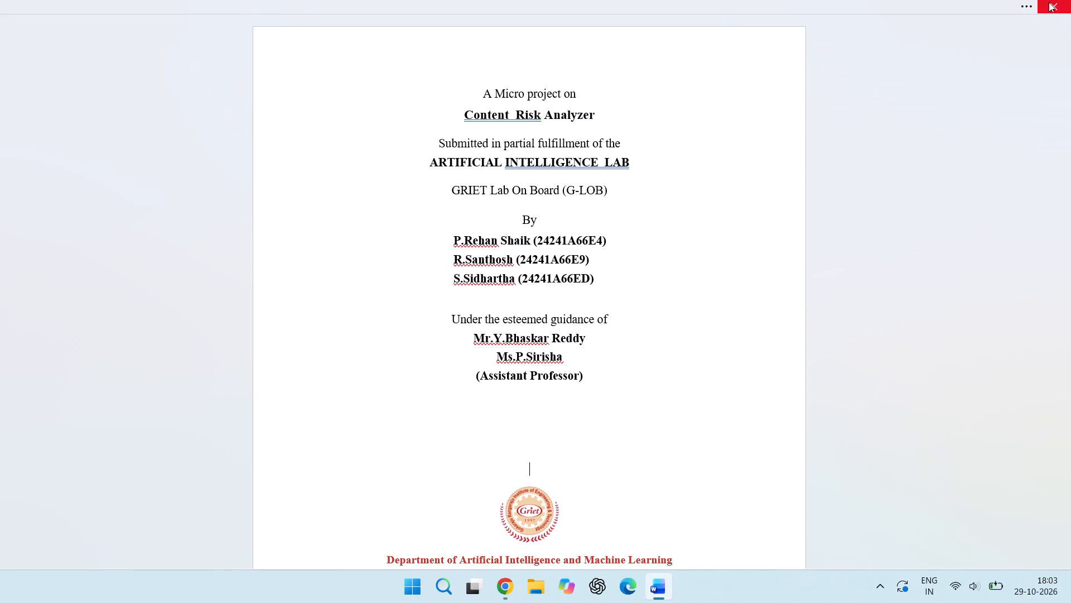
Minimise the Content Risk Analyzer report and open the AI_documentation file from the desktop.
{"action": "left_click", "coordinate": [1034, 4]}
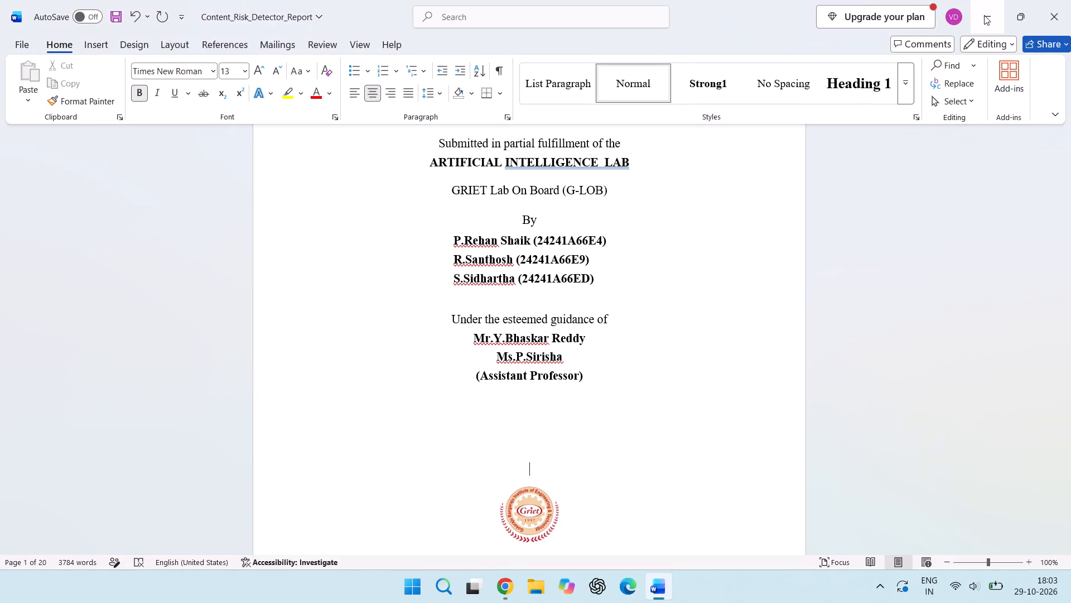
{"action": "left_click", "coordinate": [984, 15]}
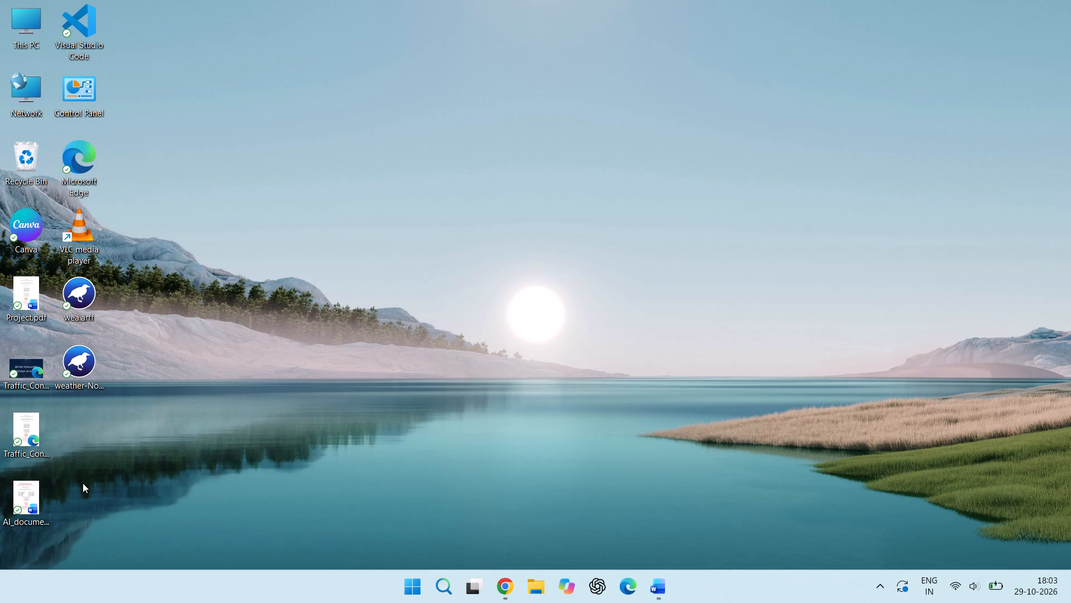
{"action": "double_click", "coordinate": [14, 503]}
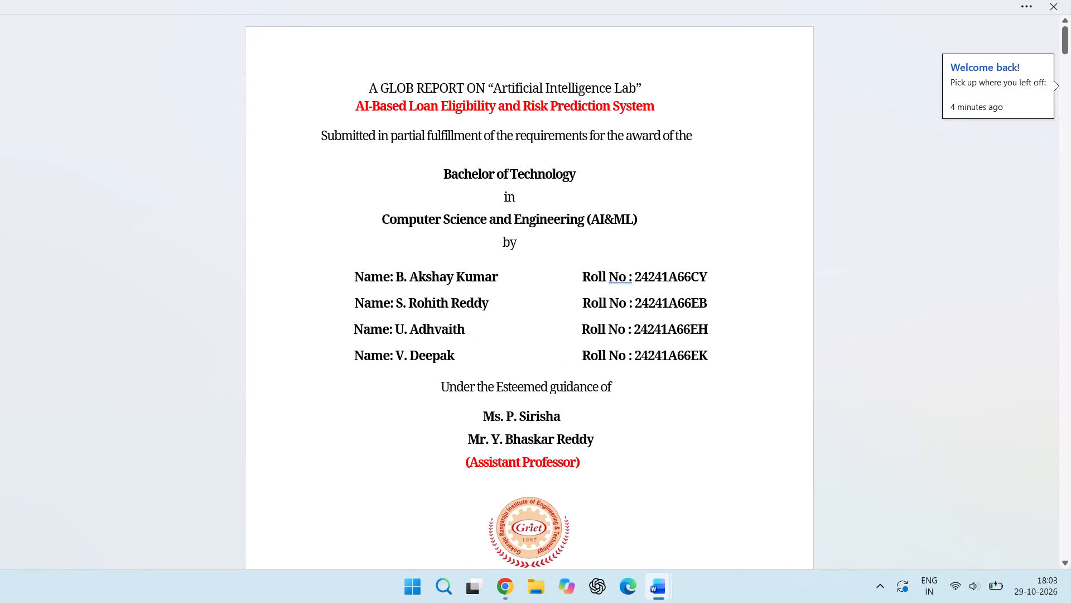
Examine the cover page layout and the certificate page of the AI-Based Loan Eligibility and Risk Prediction System report.
{"action": "scroll", "coordinate": [517, 371], "scroll_direction": "down", "scroll_amount": 1}
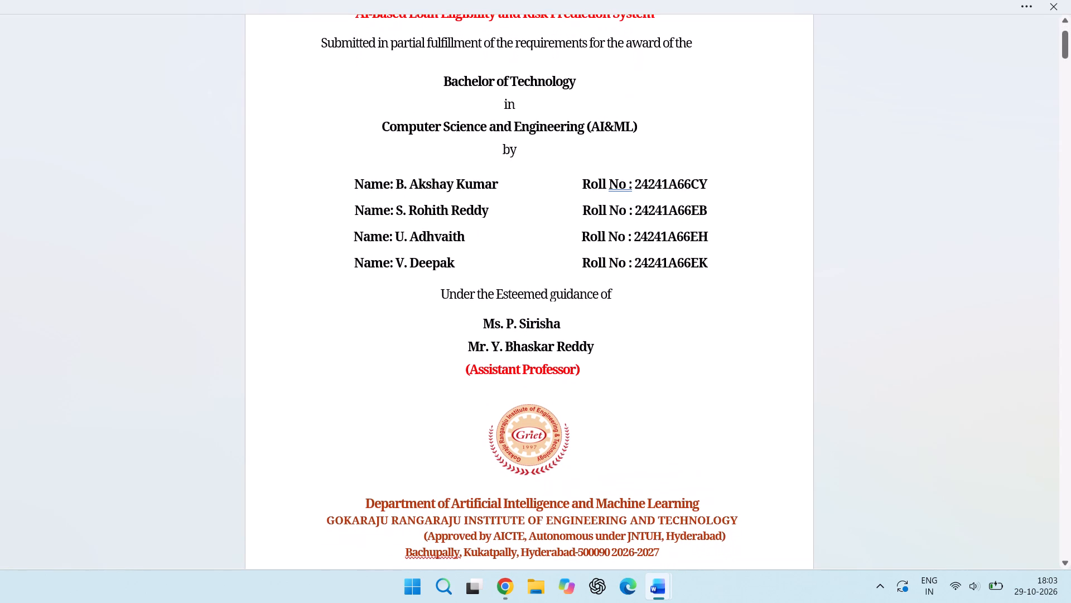
{"action": "scroll", "coordinate": [517, 371], "scroll_direction": "down", "scroll_amount": 2}
{"action": "scroll", "coordinate": [517, 371], "scroll_direction": "up", "scroll_amount": 2}
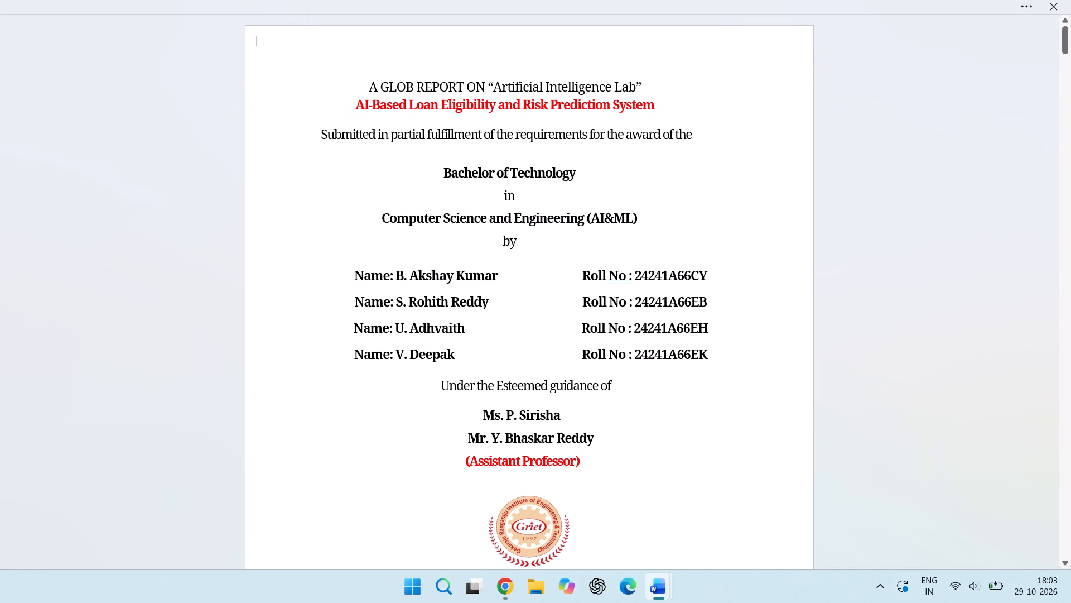
{"action": "scroll", "coordinate": [517, 371], "scroll_direction": "down", "scroll_amount": 3}
{"action": "scroll", "coordinate": [517, 371], "scroll_direction": "up", "scroll_amount": 2}
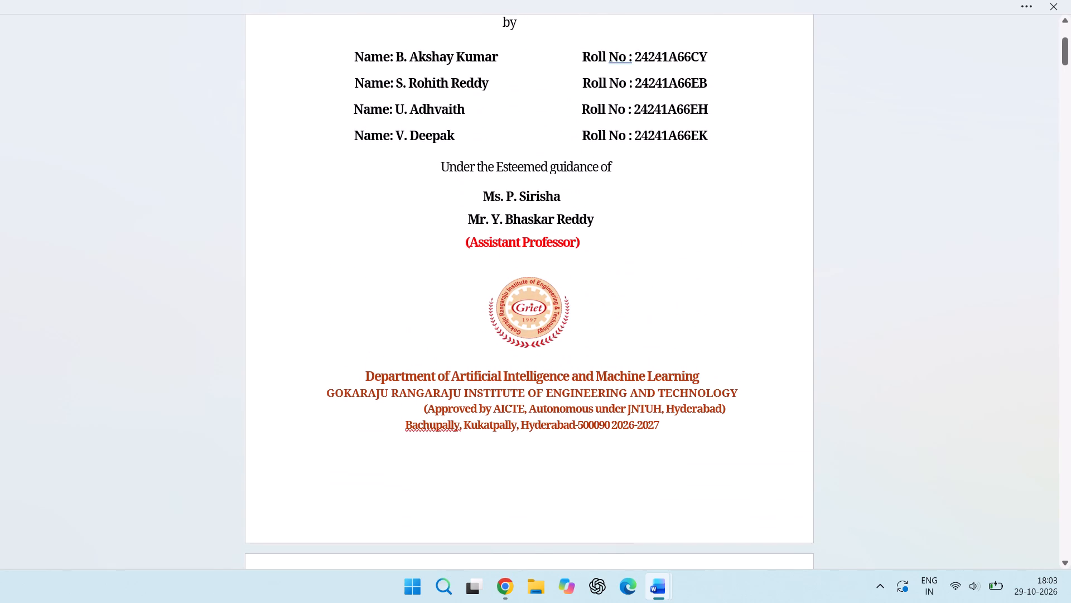
{"action": "scroll", "coordinate": [517, 371], "scroll_direction": "down", "scroll_amount": 4}
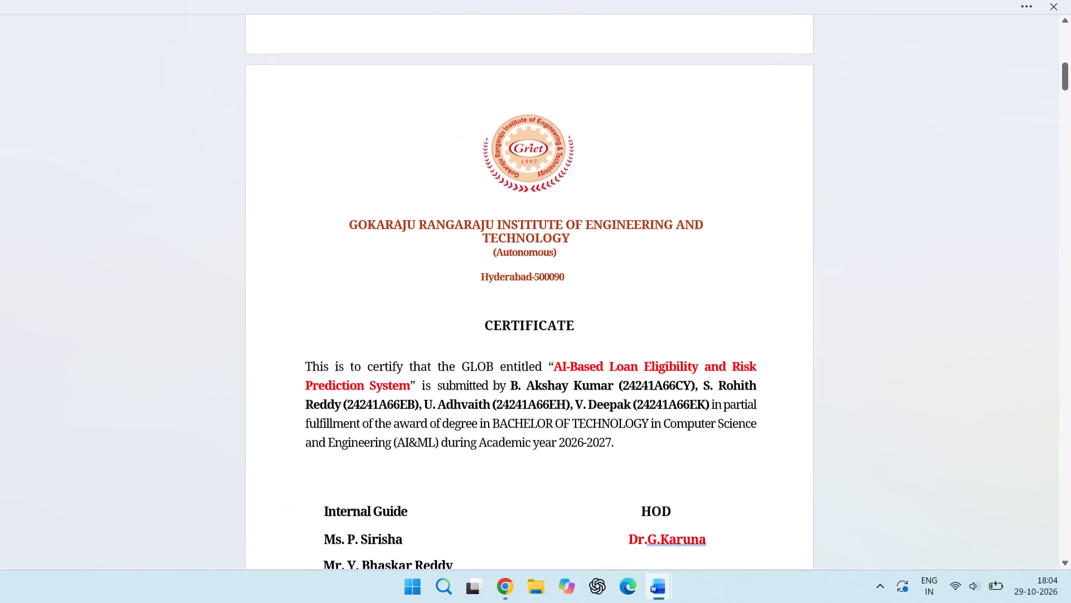
{"action": "scroll", "coordinate": [517, 371], "scroll_direction": "down", "scroll_amount": 1}
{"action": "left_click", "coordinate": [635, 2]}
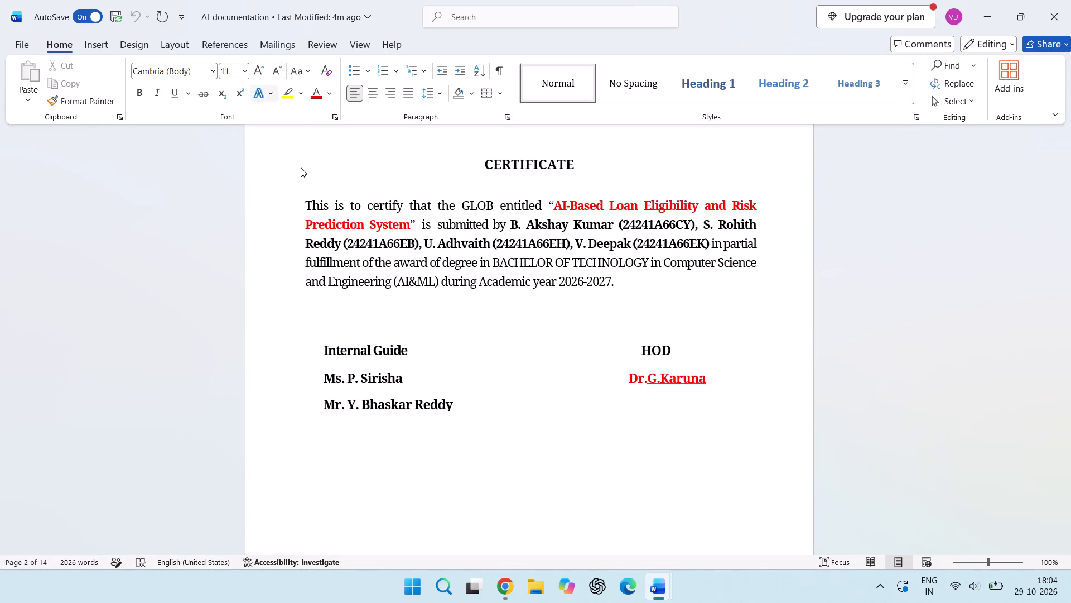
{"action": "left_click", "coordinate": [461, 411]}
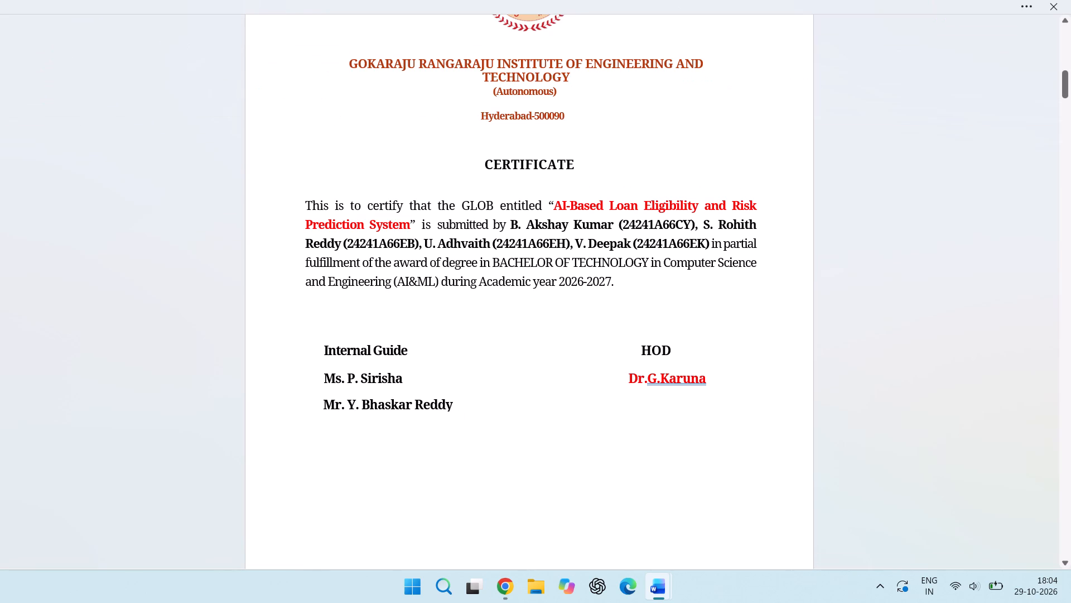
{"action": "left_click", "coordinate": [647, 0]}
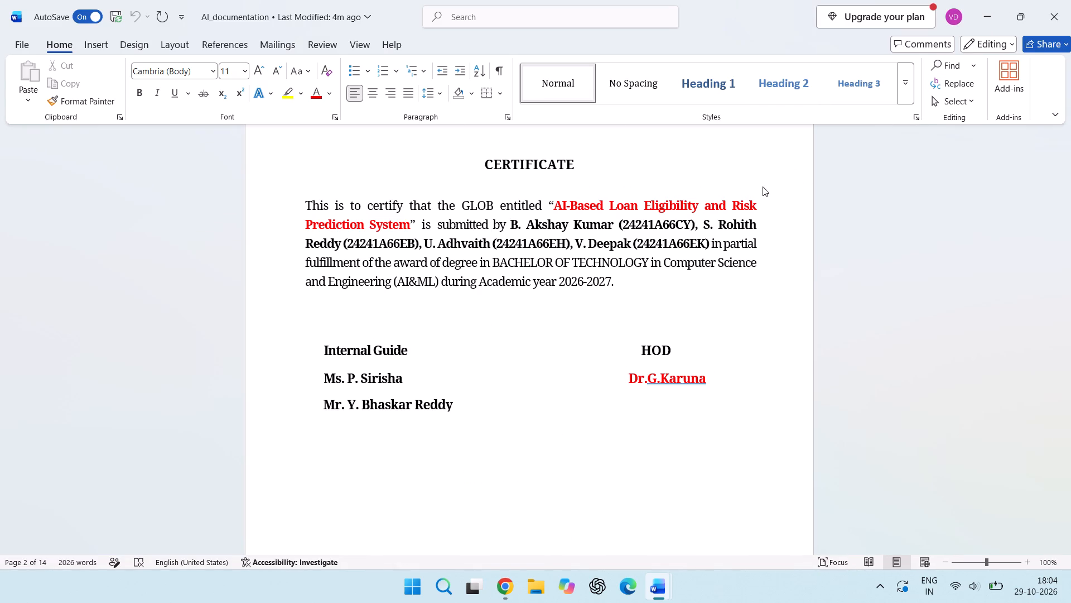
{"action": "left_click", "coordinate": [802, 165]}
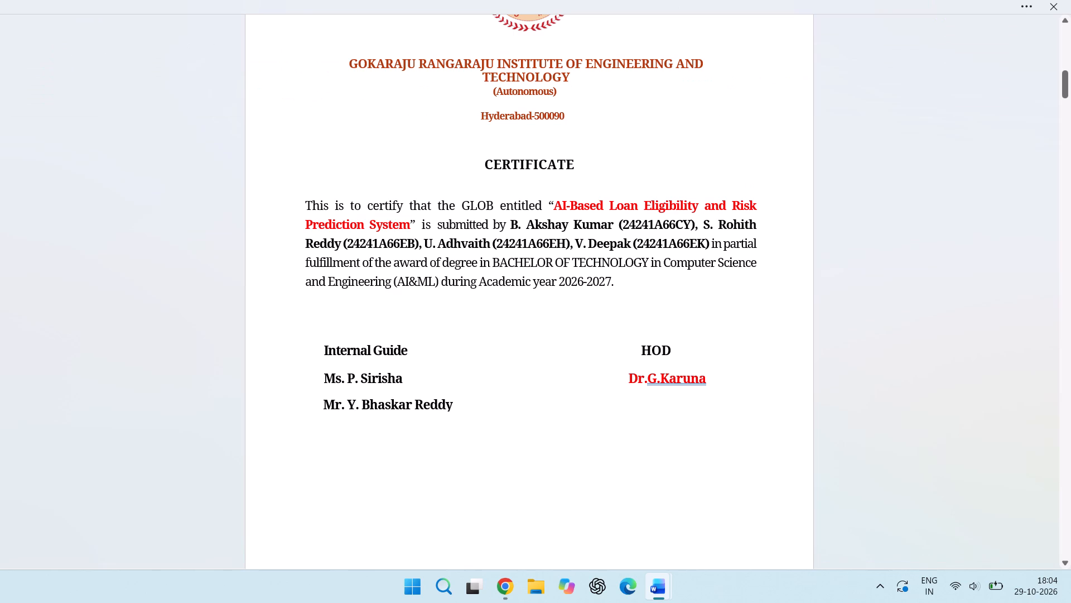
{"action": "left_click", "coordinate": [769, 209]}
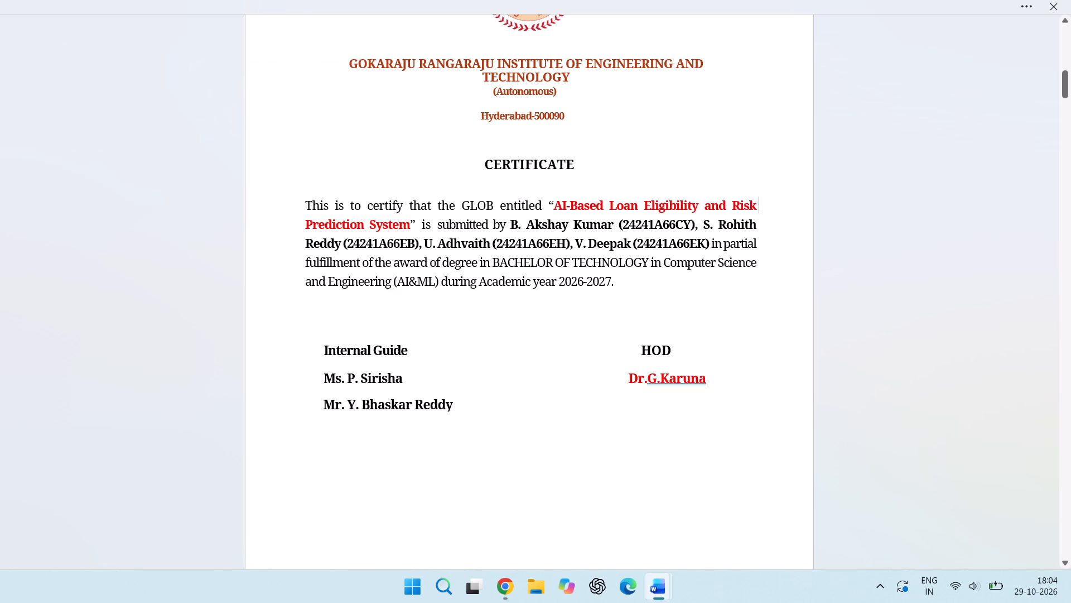
Add the line "(Assistant Professor)" below the second internal guide's name on the certificate page.
{"action": "left_click", "coordinate": [466, 403]}
{"action": "key", "text": "Return"}
{"action": "key", "text": "shift+parenleft"}
{"action": "type", "text": "ssiss"}
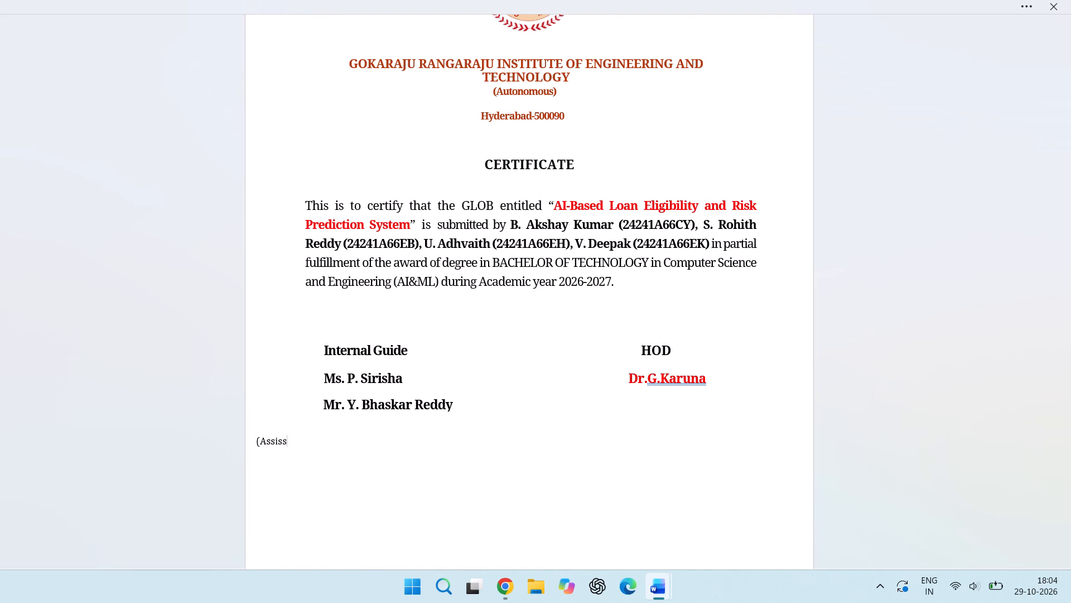
{"action": "key", "text": "BackSpace"}
{"action": "type", "text": "tant"}
{"action": "key", "text": "o"}
{"action": "key", "text": "r"}
{"action": "key", "text": "shift+parenright"}
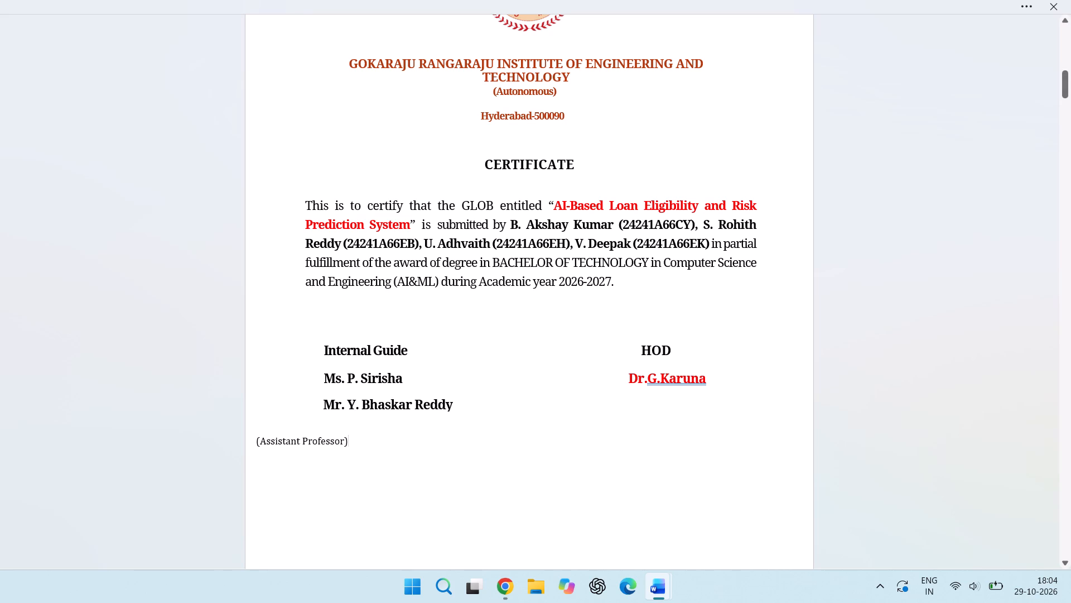
Format the "(Assistant Professor)" line at 14 pt with red text.
{"action": "left_click_drag", "start_coordinate": [254, 442], "coordinate": [370, 451]}
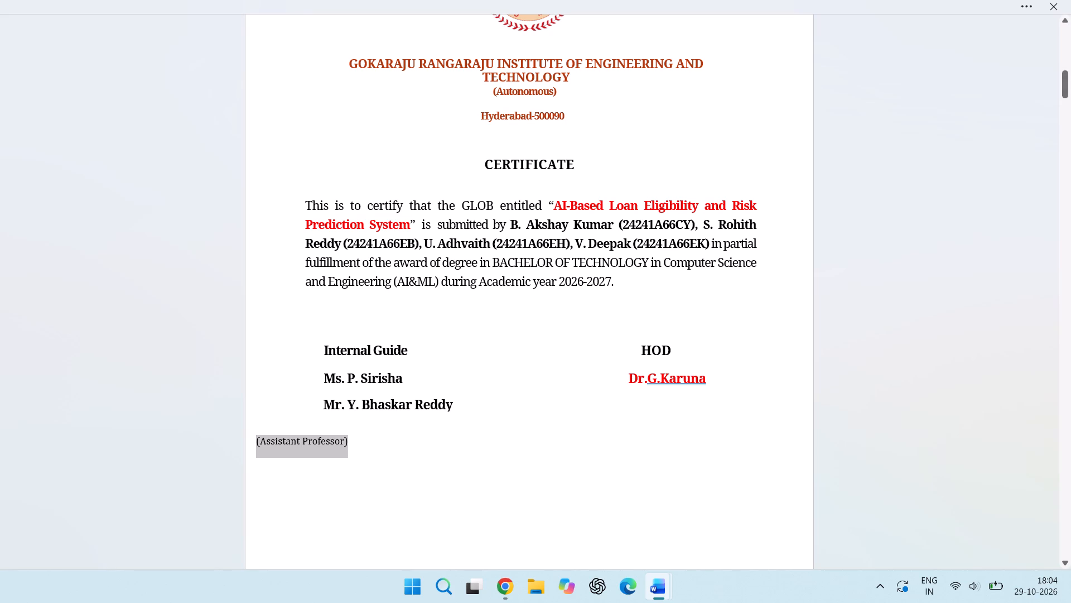
{"action": "left_click_drag", "start_coordinate": [370, 451], "coordinate": [370, 449]}
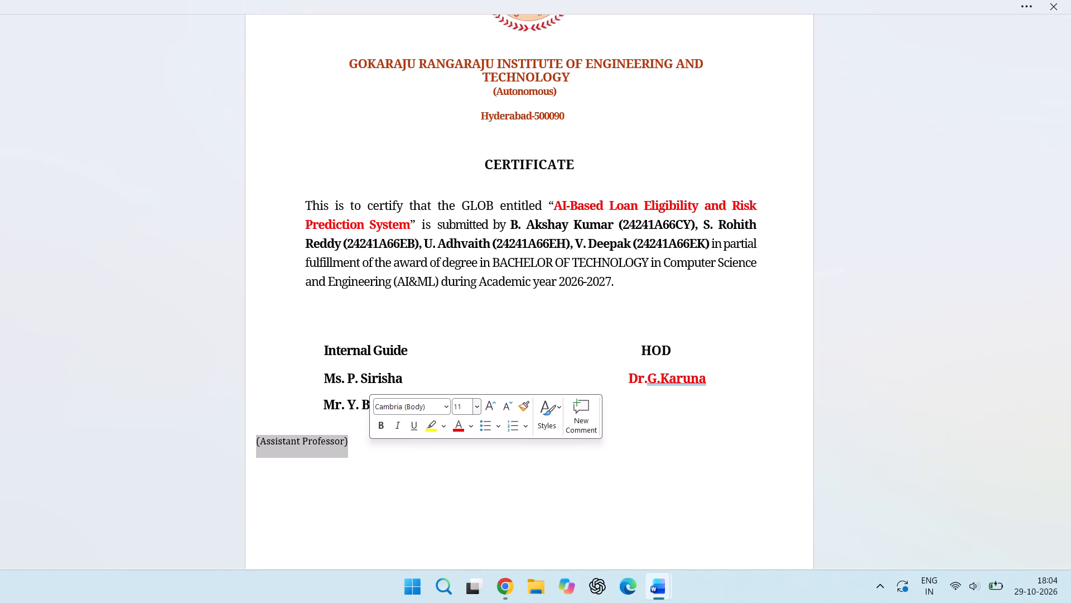
{"action": "left_click", "coordinate": [476, 409]}
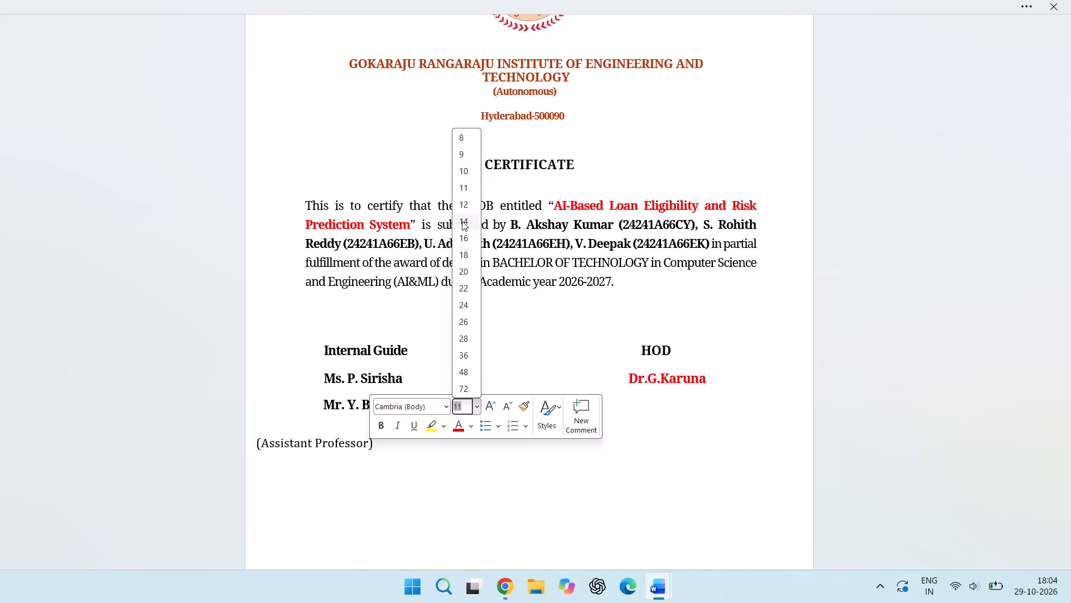
{"action": "left_click", "coordinate": [461, 221]}
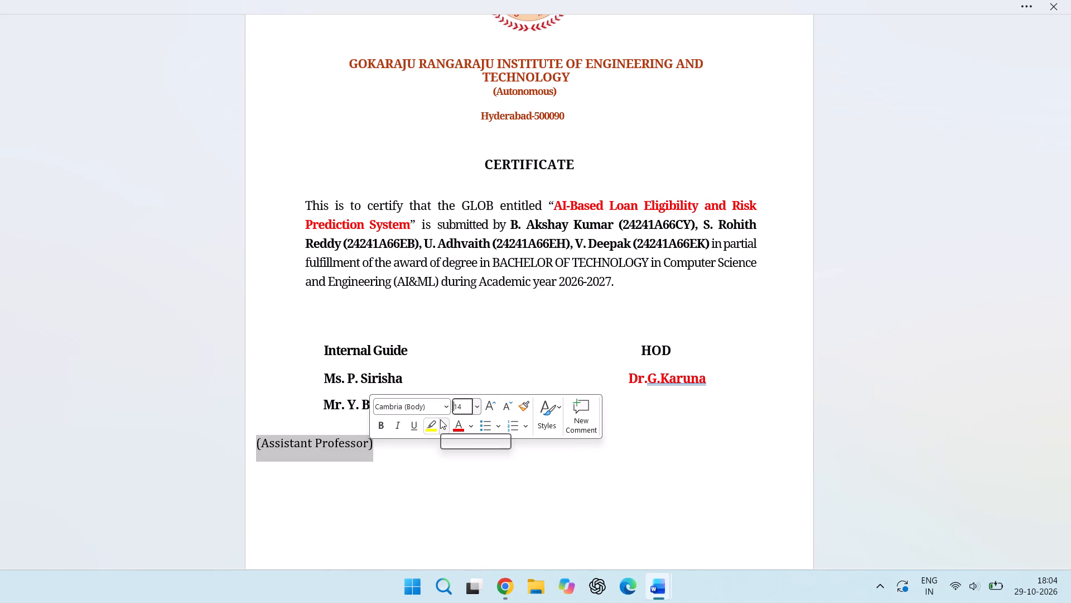
{"action": "left_click", "coordinate": [454, 425]}
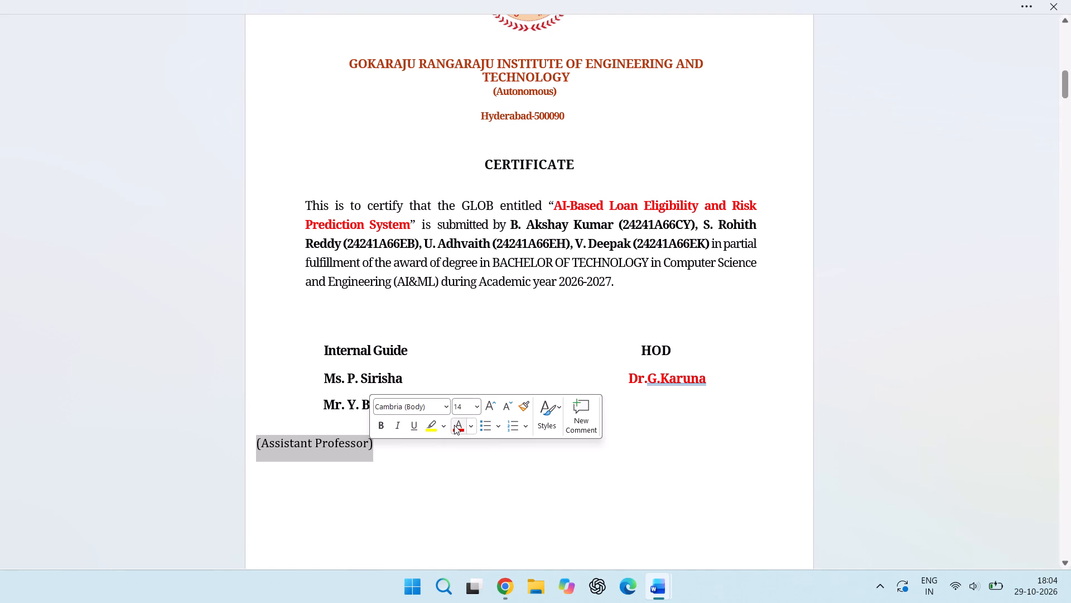
{"action": "left_click", "coordinate": [384, 459]}
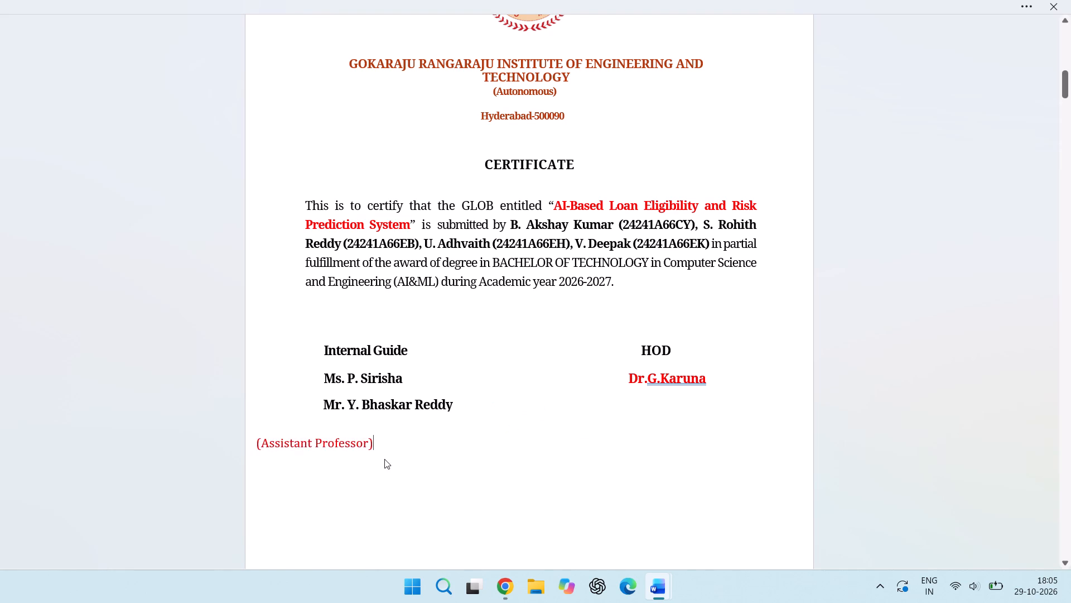
Indent "(Assistant Professor)" with 23 leading spaces so it lines up under the second internal guide's name.
{"action": "left_click", "coordinate": [255, 443]}
{"action": "key", "text": "space"}
{"action": "key", "text": "space"}
{"action": "key", "text": "space"}
{"action": "key", "text": "space"}
{"action": "key", "text": "space"}
{"action": "key", "text": "space"}
{"action": "key", "text": "space"}
{"action": "key", "text": "space"}
{"action": "key", "text": "space"}
{"action": "key", "text": "space"}
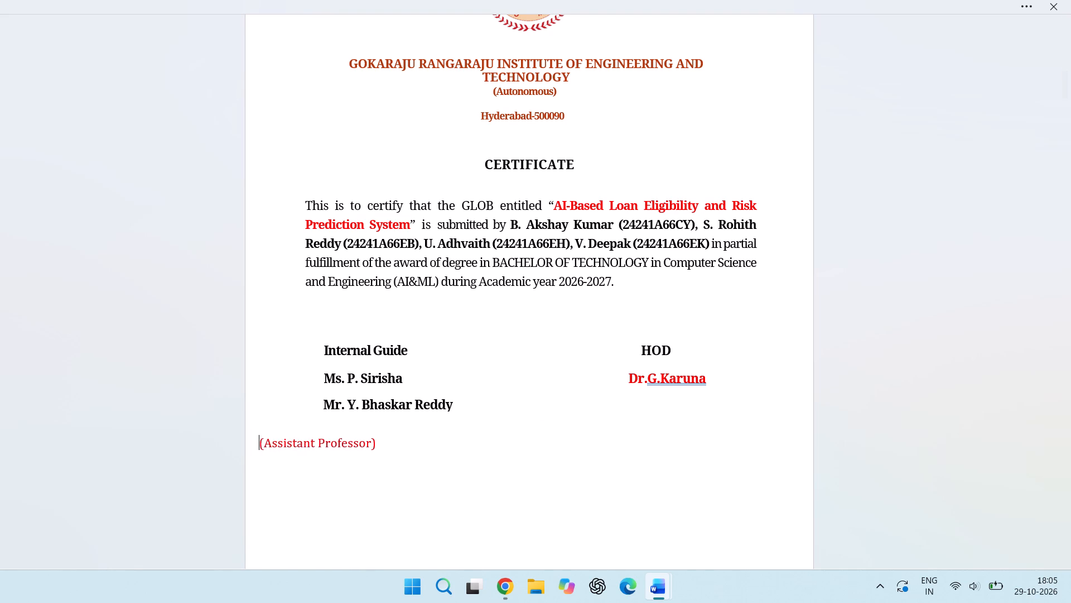
{"action": "key", "text": "space"}
{"action": "key", "text": "space"}
{"action": "key", "text": "space"}
{"action": "key", "text": "space"}
{"action": "key", "text": "space"}
{"action": "key", "text": "space"}
{"action": "key", "text": "space"}
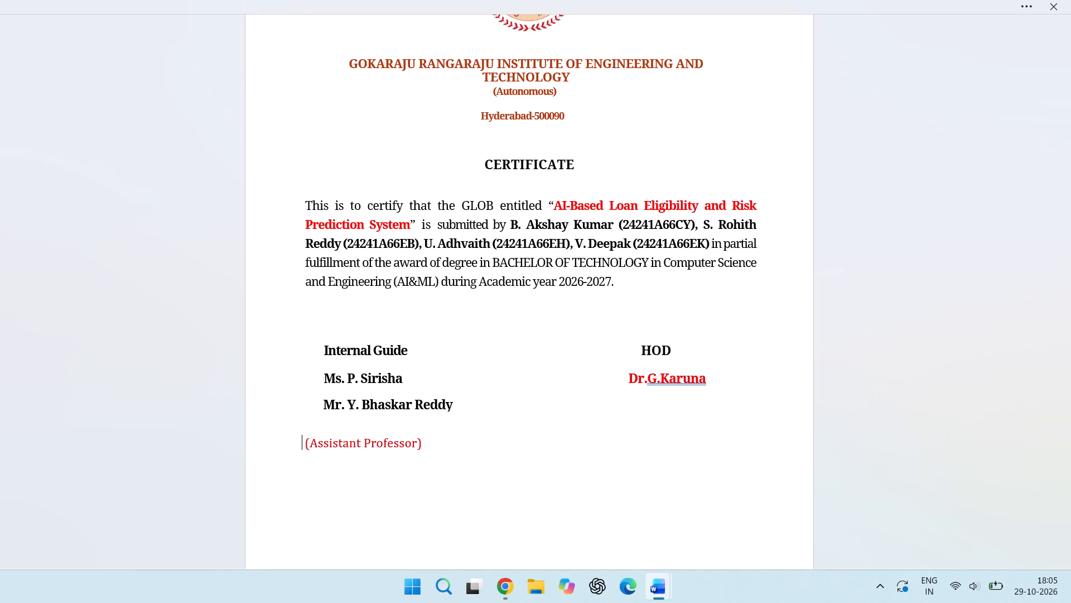
{"action": "key", "text": "space"}
{"action": "key", "text": "space"}
{"action": "key", "text": "space"}
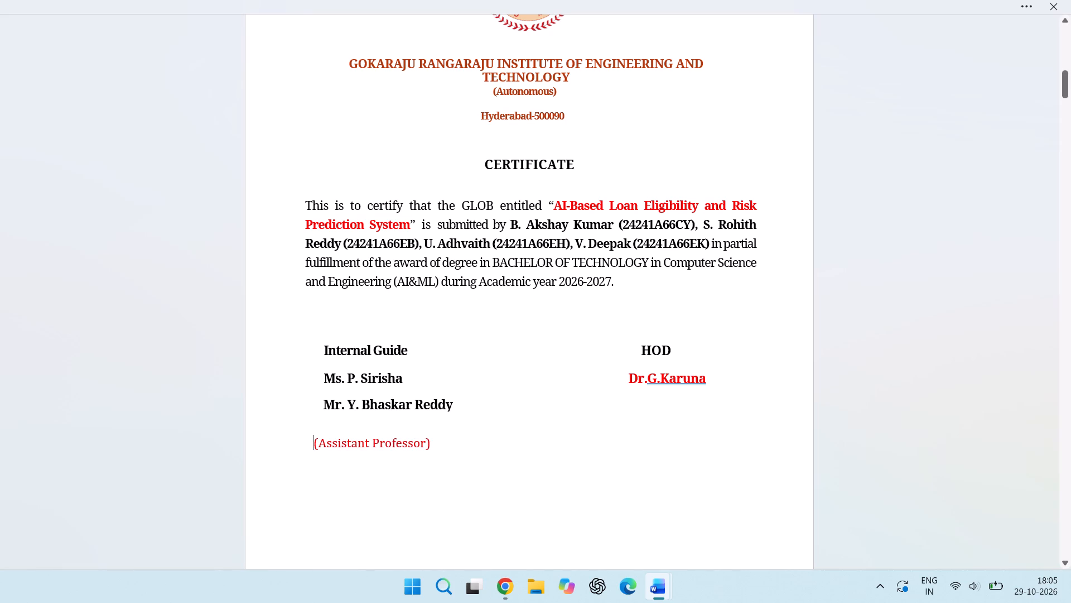
{"action": "key", "text": "space"}
{"action": "key", "text": "space"}
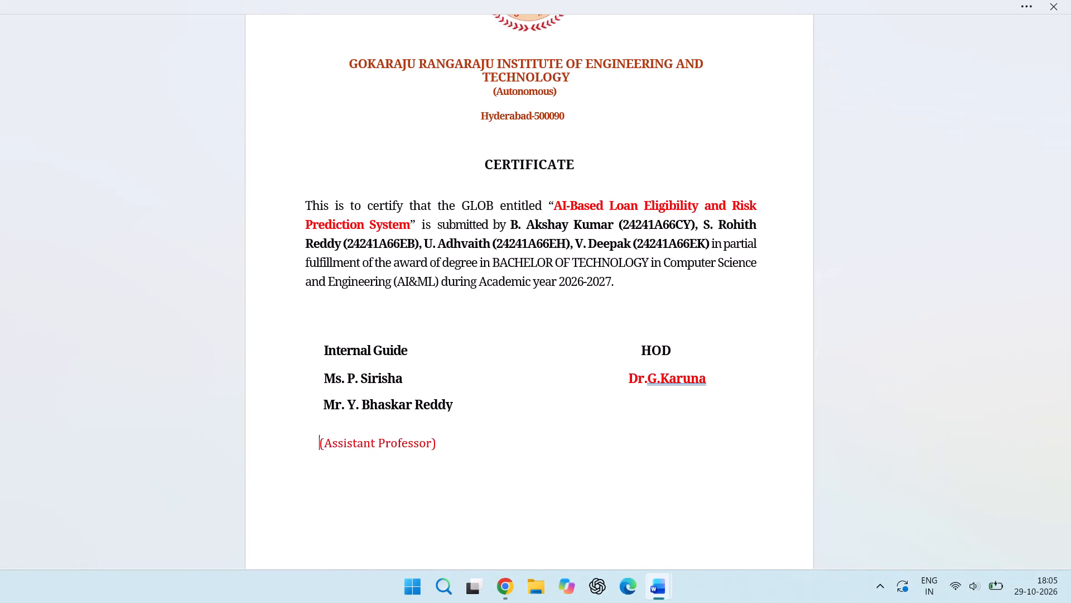
{"action": "key", "text": "space"}
{"action": "key", "text": "space"}
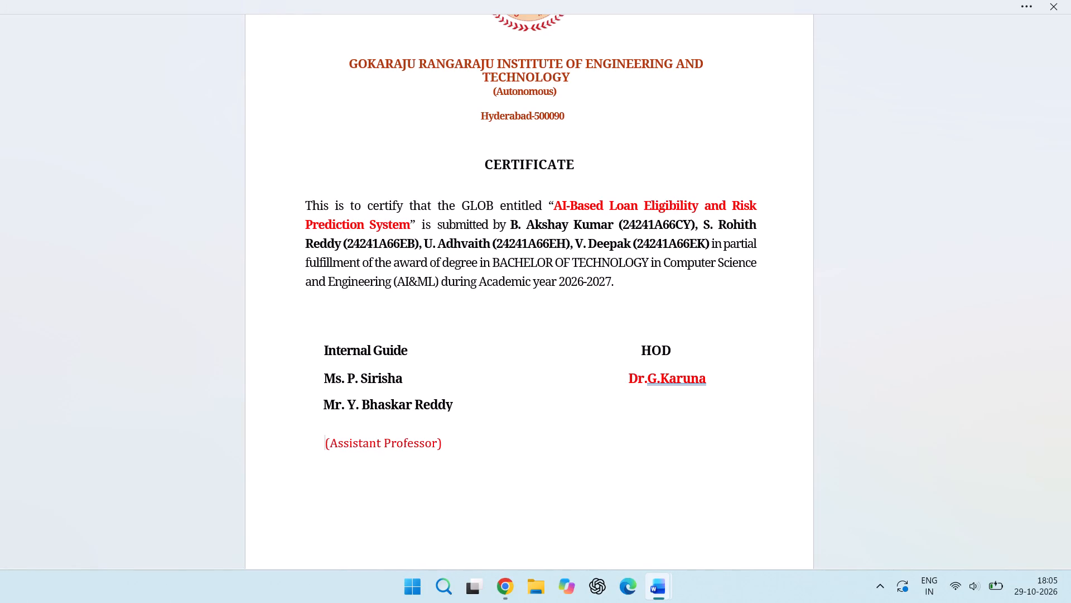
{"action": "key", "text": "BackSpace"}
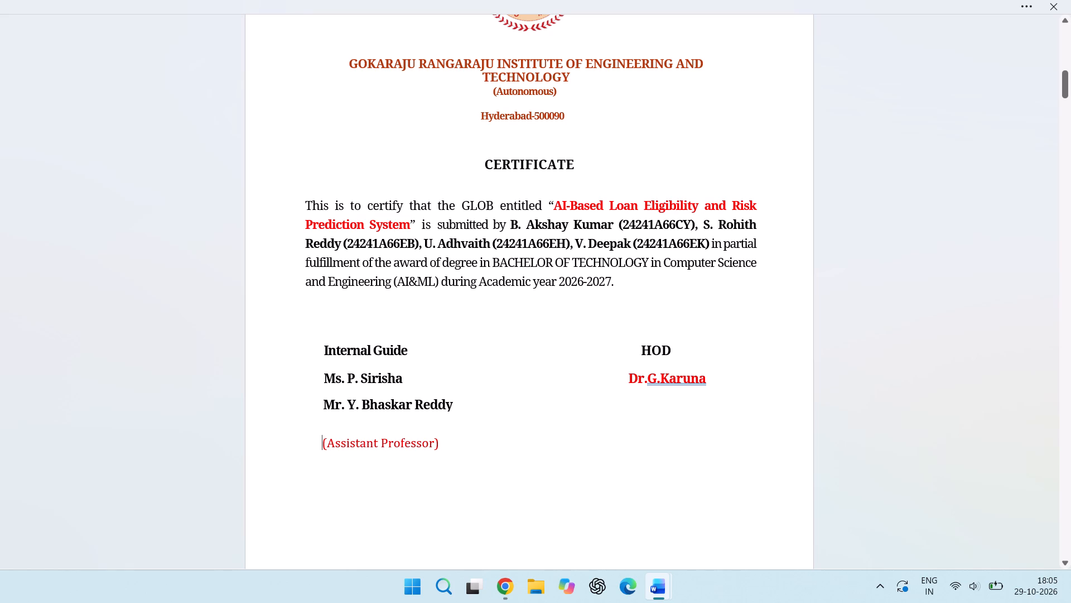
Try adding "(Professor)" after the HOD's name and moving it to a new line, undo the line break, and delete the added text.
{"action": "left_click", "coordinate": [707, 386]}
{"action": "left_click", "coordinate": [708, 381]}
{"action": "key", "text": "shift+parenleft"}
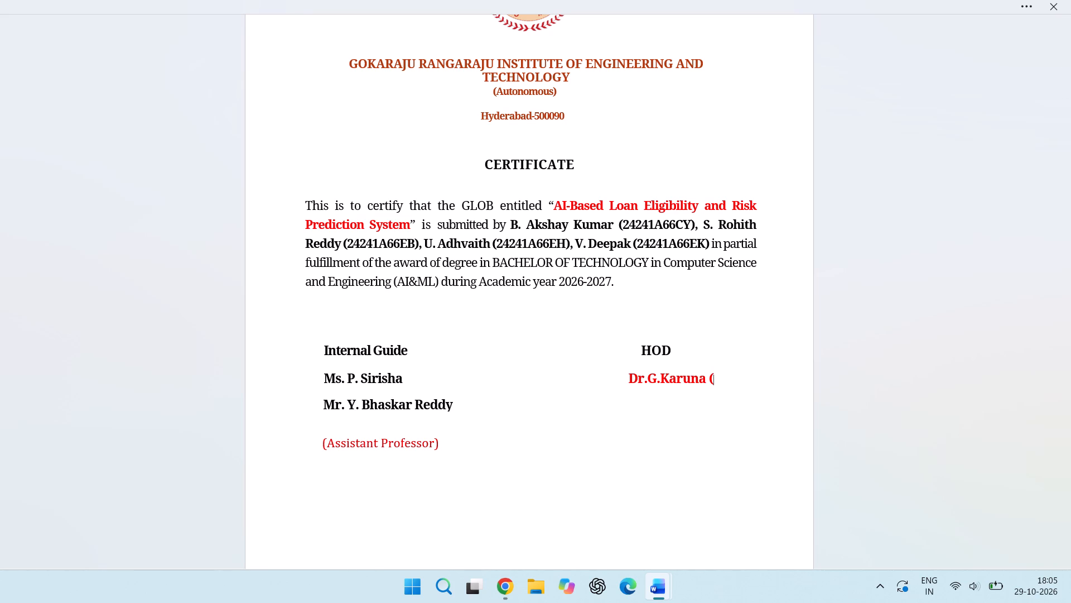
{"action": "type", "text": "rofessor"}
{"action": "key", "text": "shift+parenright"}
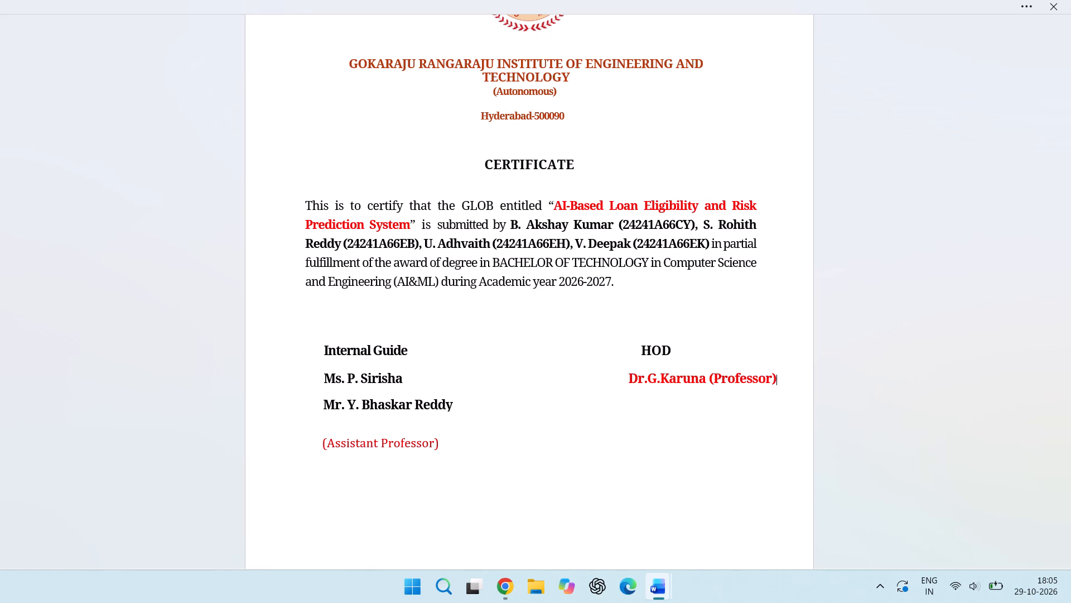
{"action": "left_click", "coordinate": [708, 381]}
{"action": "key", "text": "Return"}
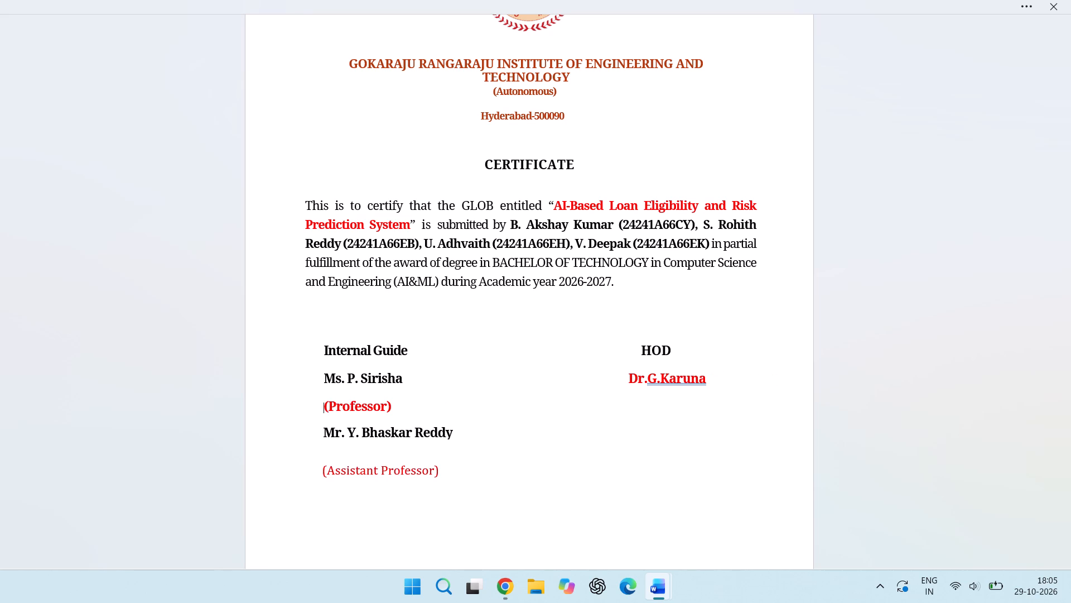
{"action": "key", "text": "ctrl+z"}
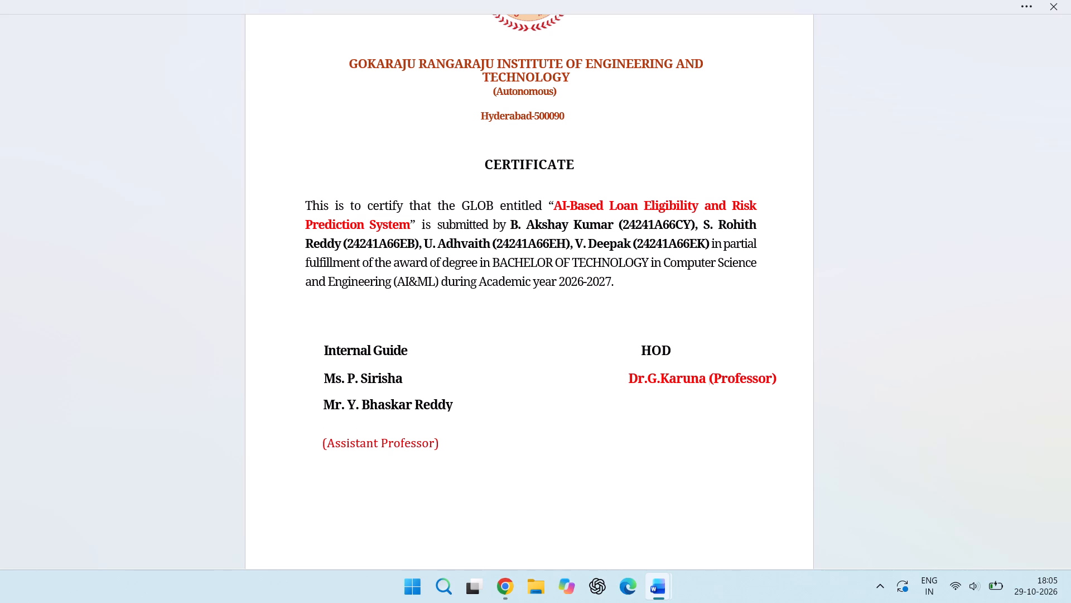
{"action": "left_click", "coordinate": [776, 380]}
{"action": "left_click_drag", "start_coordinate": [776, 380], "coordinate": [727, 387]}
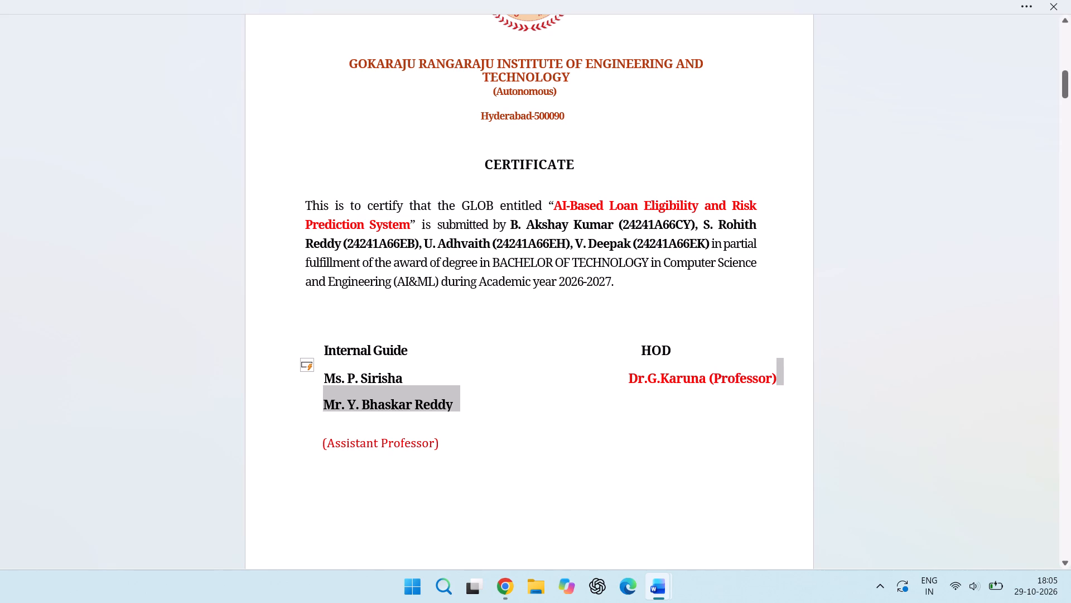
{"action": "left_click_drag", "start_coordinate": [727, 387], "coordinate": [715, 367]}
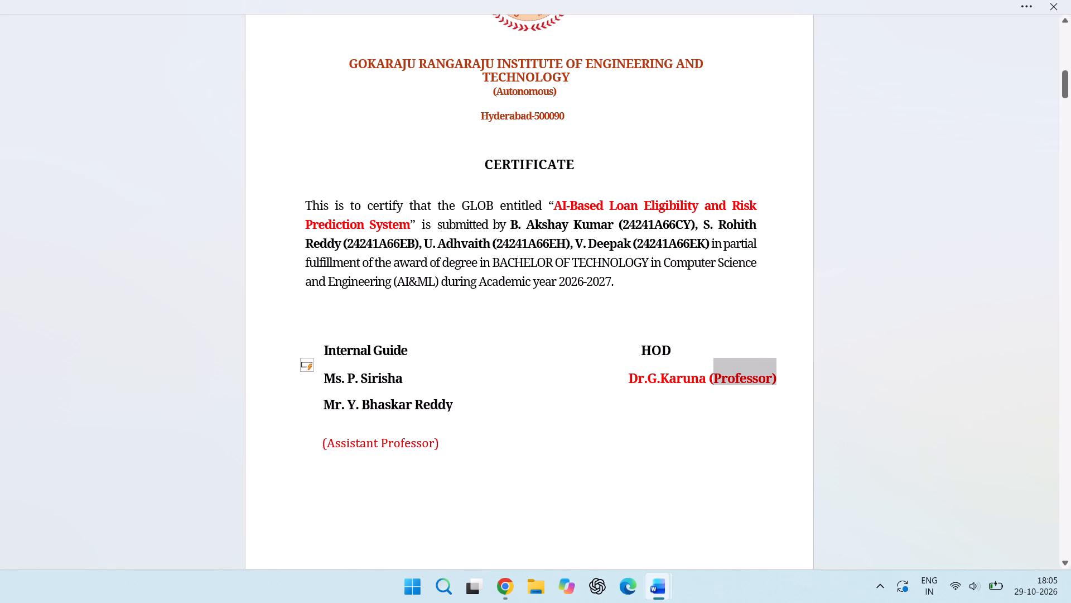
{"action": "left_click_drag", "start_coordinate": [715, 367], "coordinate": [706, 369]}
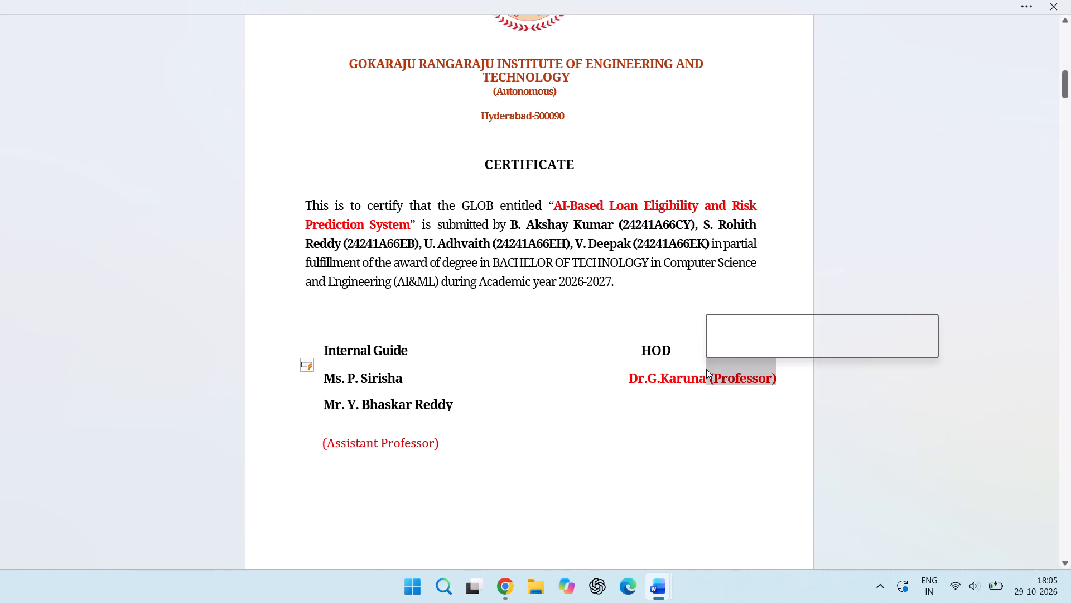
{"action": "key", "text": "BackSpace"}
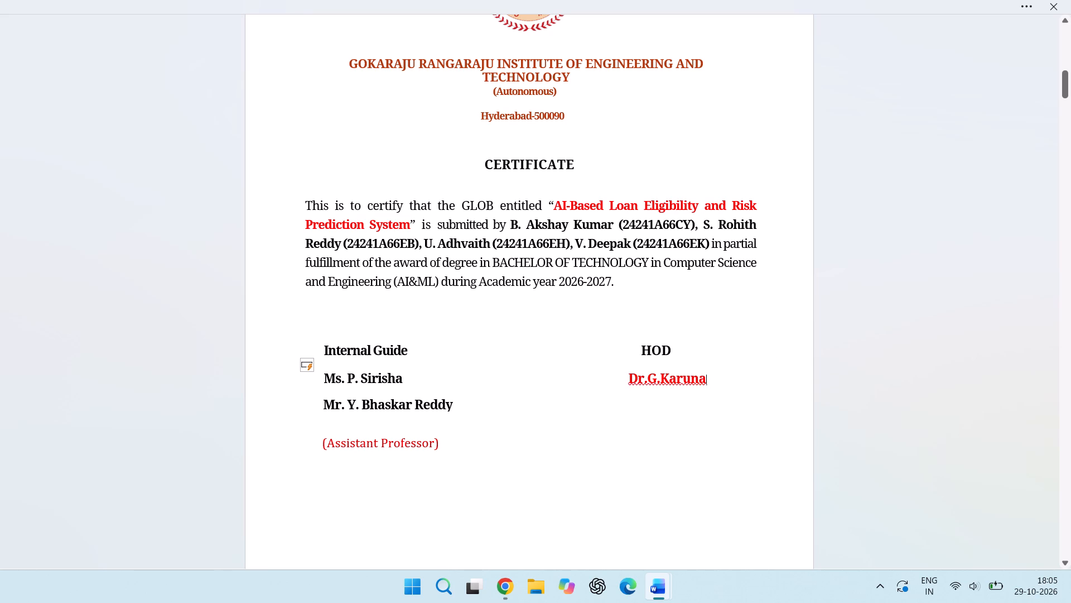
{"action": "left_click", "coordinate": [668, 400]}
Add "(Professor)" below the HOD's name, spaced across on the same line as the second internal guide's name.
{"action": "key", "text": "space"}
{"action": "key", "text": "space"}
{"action": "key", "text": "space"}
{"action": "key", "text": "space"}
{"action": "key", "text": "space"}
{"action": "key", "text": "space"}
{"action": "key", "text": "space"}
{"action": "key", "text": "space"}
{"action": "key", "text": "space"}
{"action": "key", "text": "space"}
{"action": "key", "text": "space"}
{"action": "key", "text": "space"}
{"action": "key", "text": "space"}
{"action": "key", "text": "space"}
{"action": "key", "text": "space"}
{"action": "key", "text": "space"}
{"action": "key", "text": "space"}
{"action": "key", "text": "space"}
{"action": "key", "text": "space"}
{"action": "key", "text": "space"}
{"action": "key", "text": "space"}
{"action": "key", "text": "space"}
{"action": "key", "text": "space"}
{"action": "key", "text": "space"}
{"action": "key", "text": "shift+parenleft"}
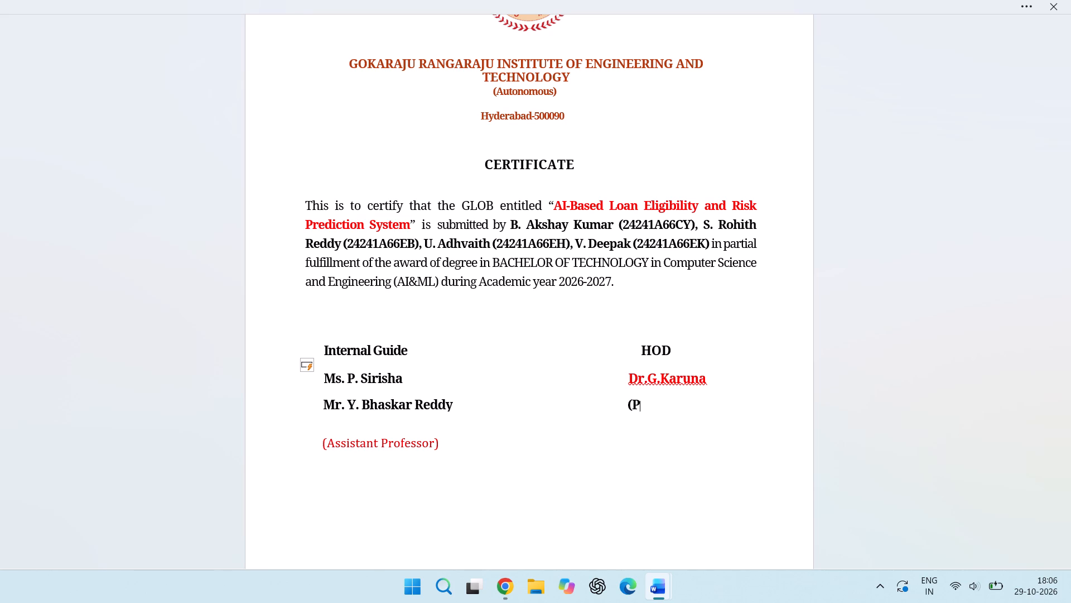
{"action": "type", "text": "ro"}
{"action": "type", "text": "fessotr"}
{"action": "key", "text": "BackSpace"}
{"action": "key", "text": "BackSpace"}
{"action": "key", "text": "r"}
{"action": "key", "text": "shift+parenright"}
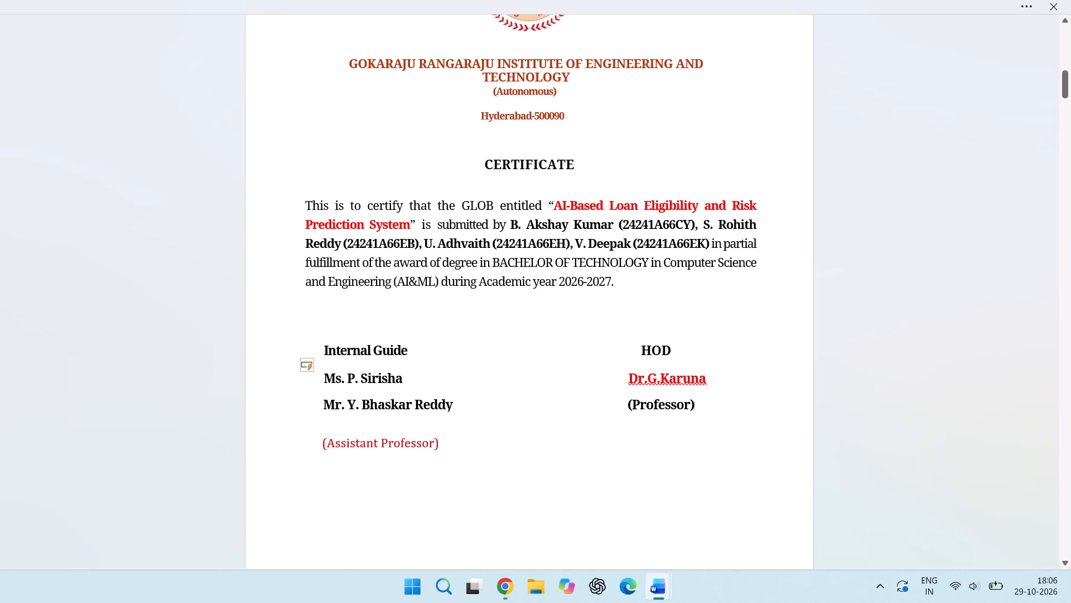
Change the HOD's name on the certificate page to black text.
{"action": "left_click_drag", "start_coordinate": [708, 380], "coordinate": [624, 380]}
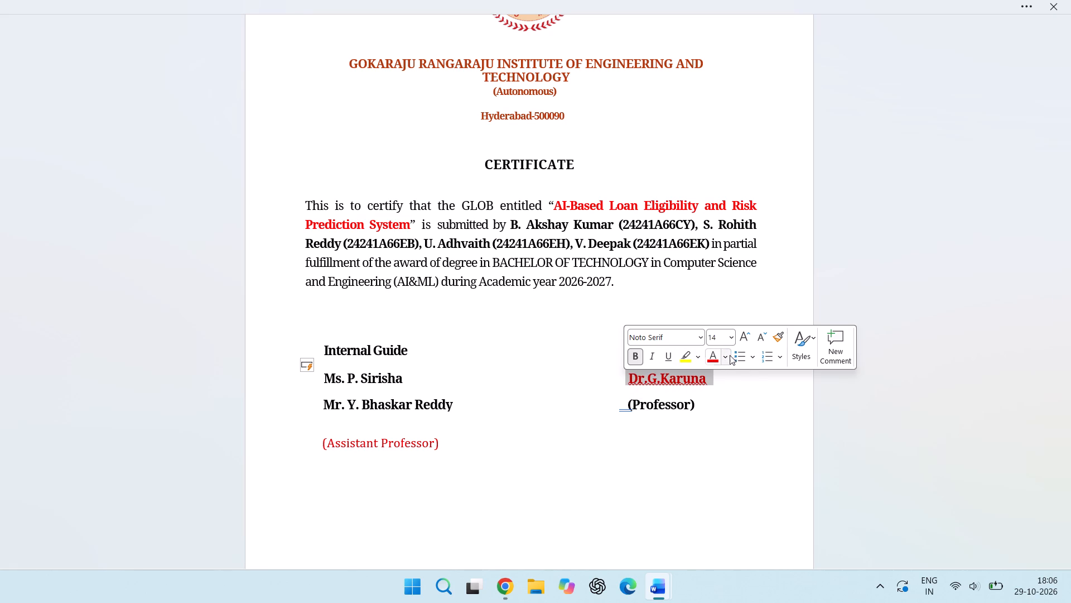
{"action": "left_click", "coordinate": [726, 355]}
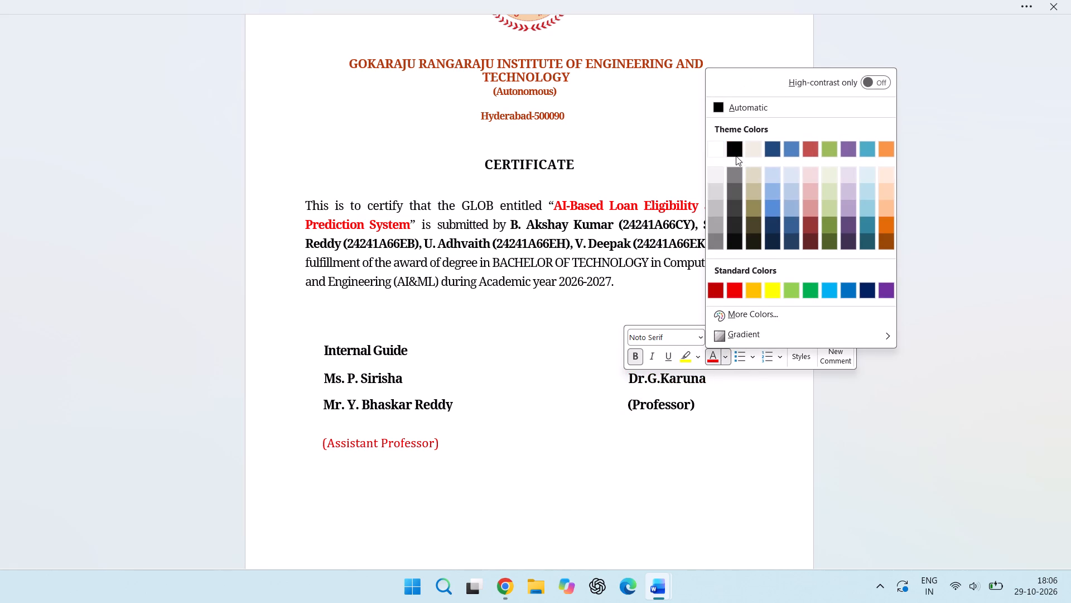
{"action": "left_click", "coordinate": [737, 156]}
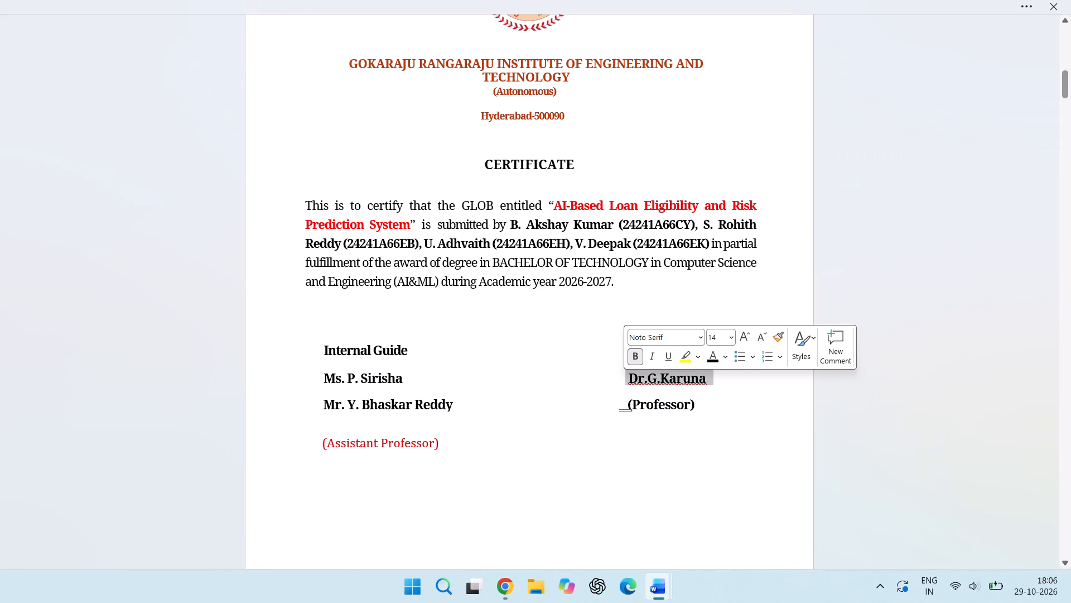
Select "(Professor)" below the HOD's name and open its font colour choices.
{"action": "left_click_drag", "start_coordinate": [696, 402], "coordinate": [650, 405]}
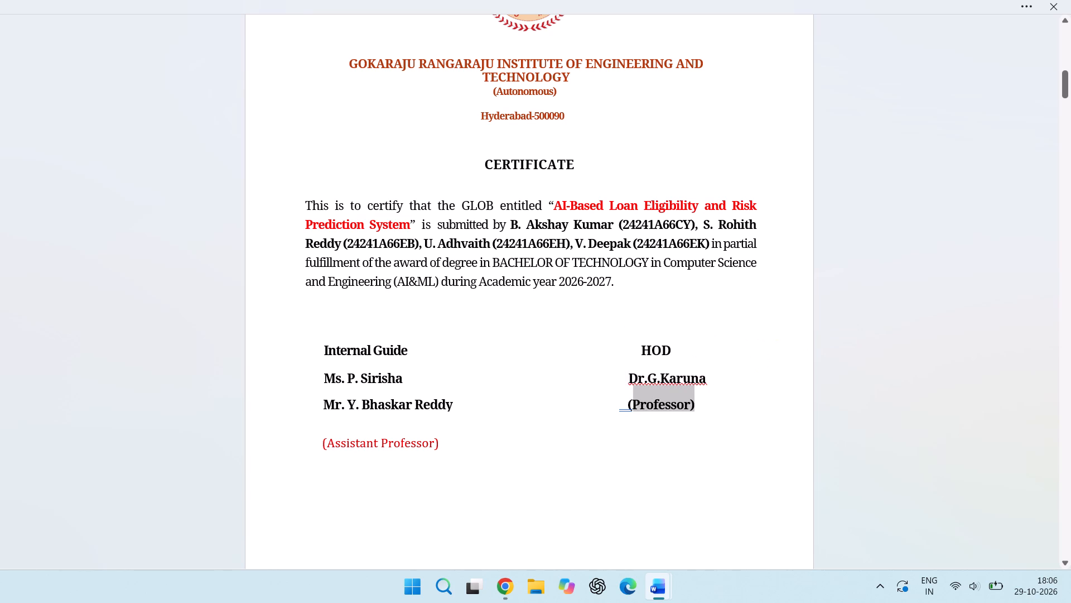
{"action": "left_click_drag", "start_coordinate": [650, 405], "coordinate": [634, 406]}
{"action": "left_click_drag", "start_coordinate": [634, 406], "coordinate": [628, 408]}
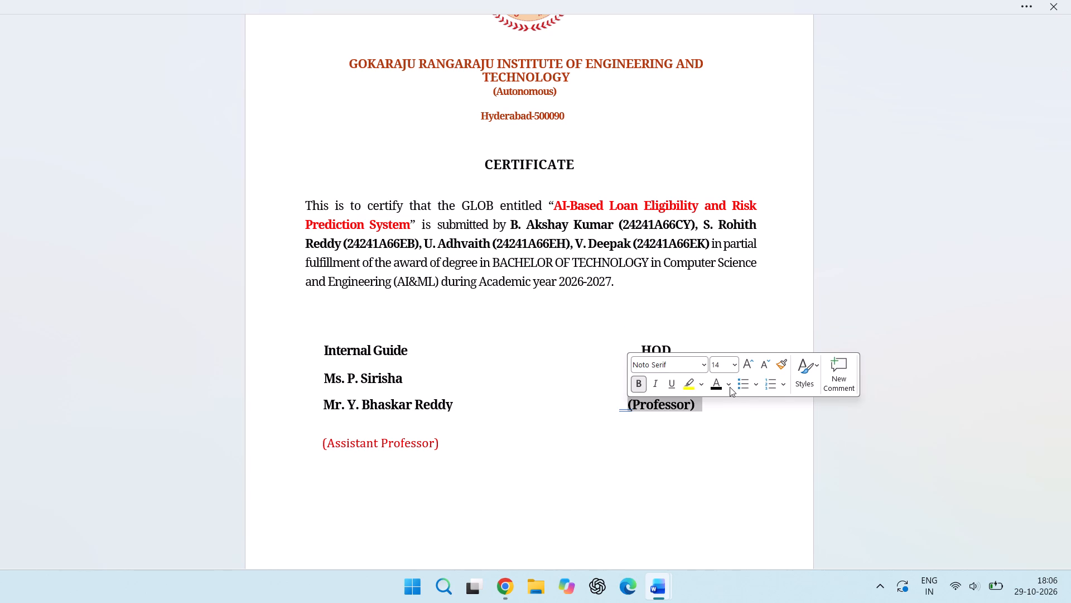
{"action": "left_click", "coordinate": [730, 387]}
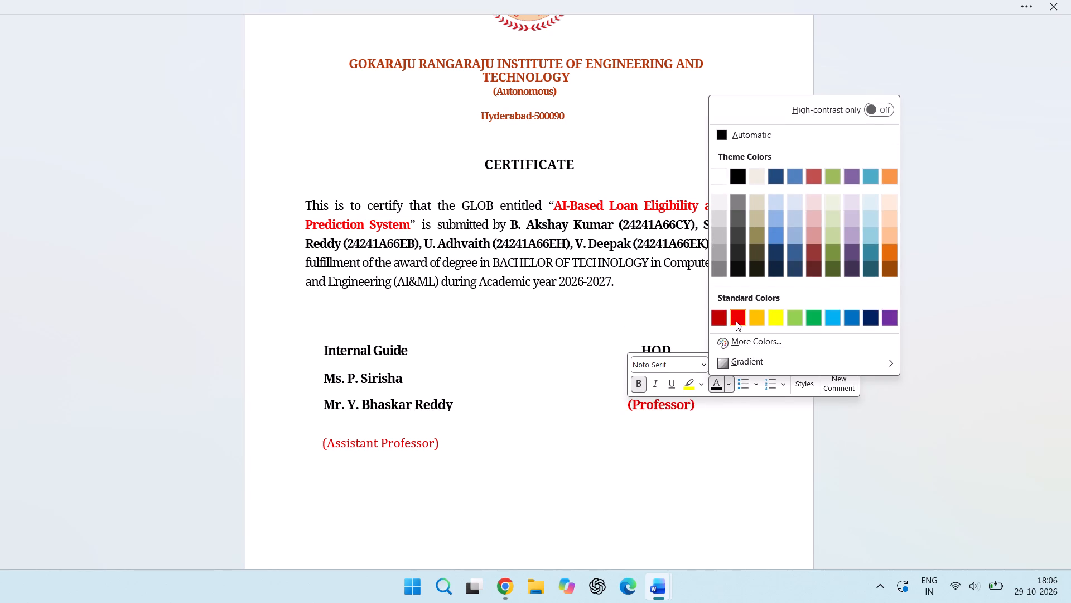
Apply the standard red font colour to "(Professor)" below the HOD's name on the certificate page.
{"action": "left_click", "coordinate": [736, 321]}
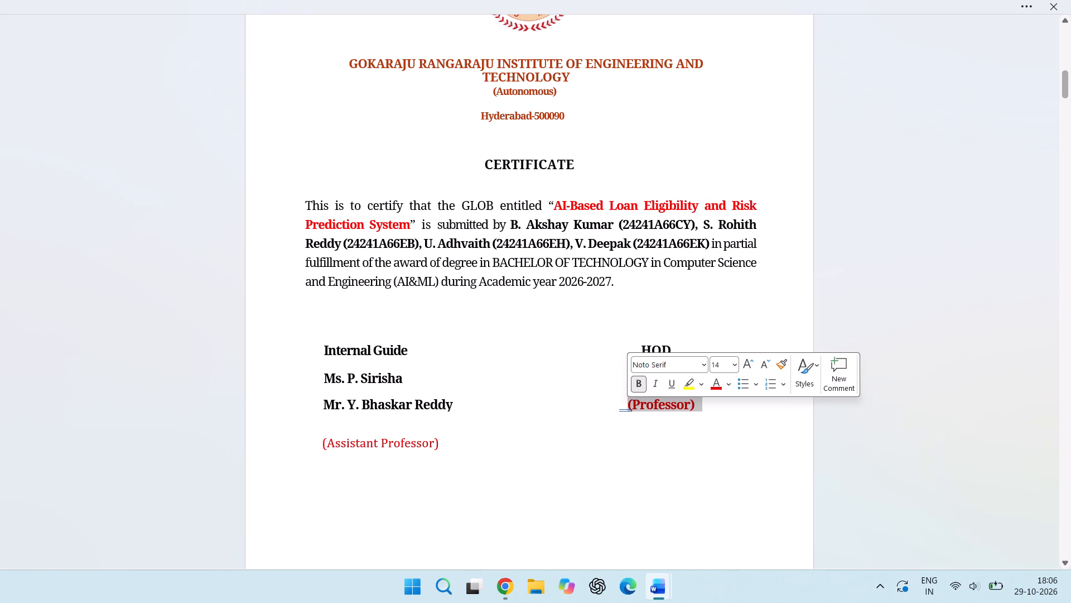
Make "(Assistant Professor)" below the internal guides' names on the certificate page bold and save the document.
{"action": "left_click_drag", "start_coordinate": [443, 449], "coordinate": [310, 447]}
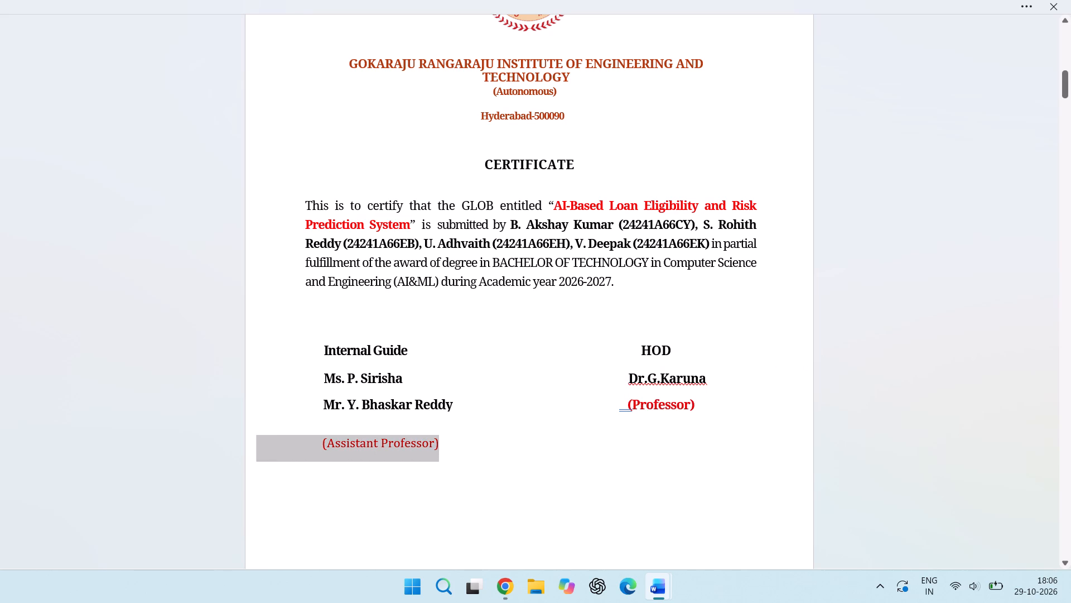
{"action": "left_click_drag", "start_coordinate": [310, 447], "coordinate": [322, 443]}
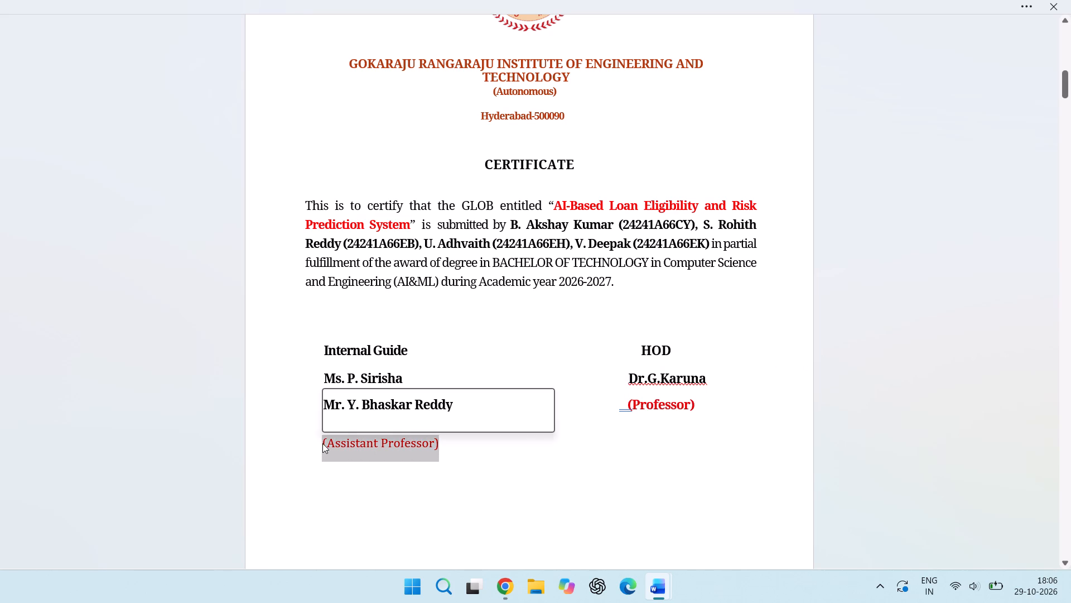
{"action": "left_click", "coordinate": [329, 420]}
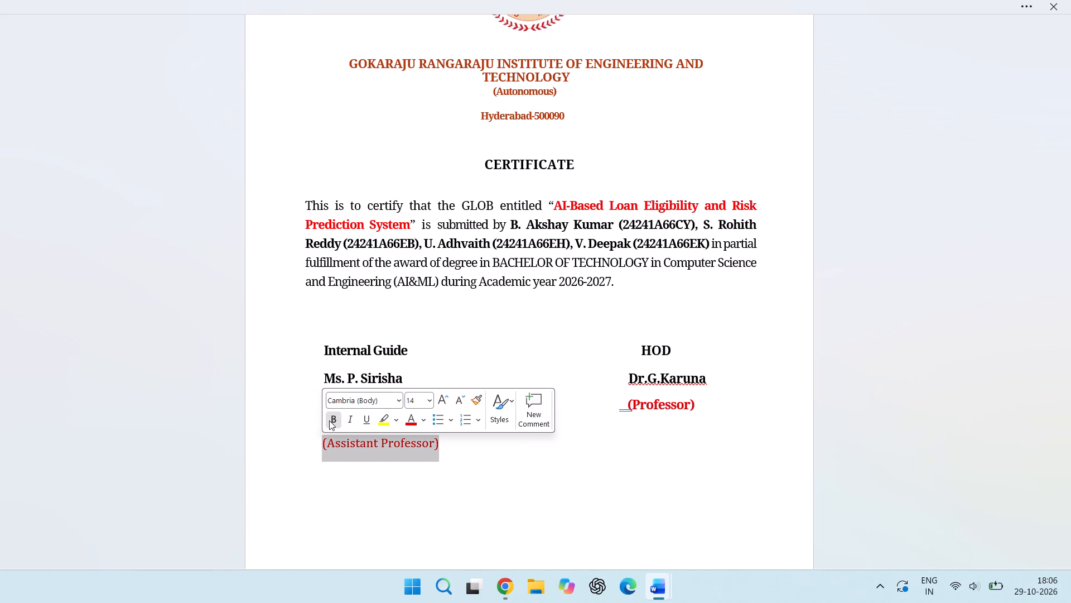
{"action": "left_click", "coordinate": [542, 472]}
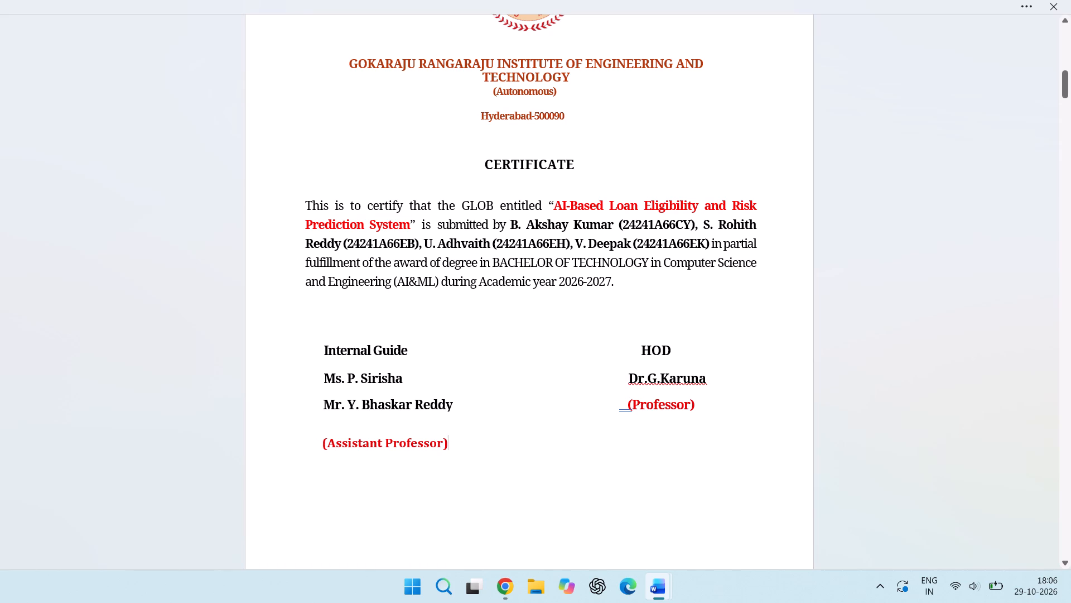
{"action": "key", "text": "ctrl+s"}
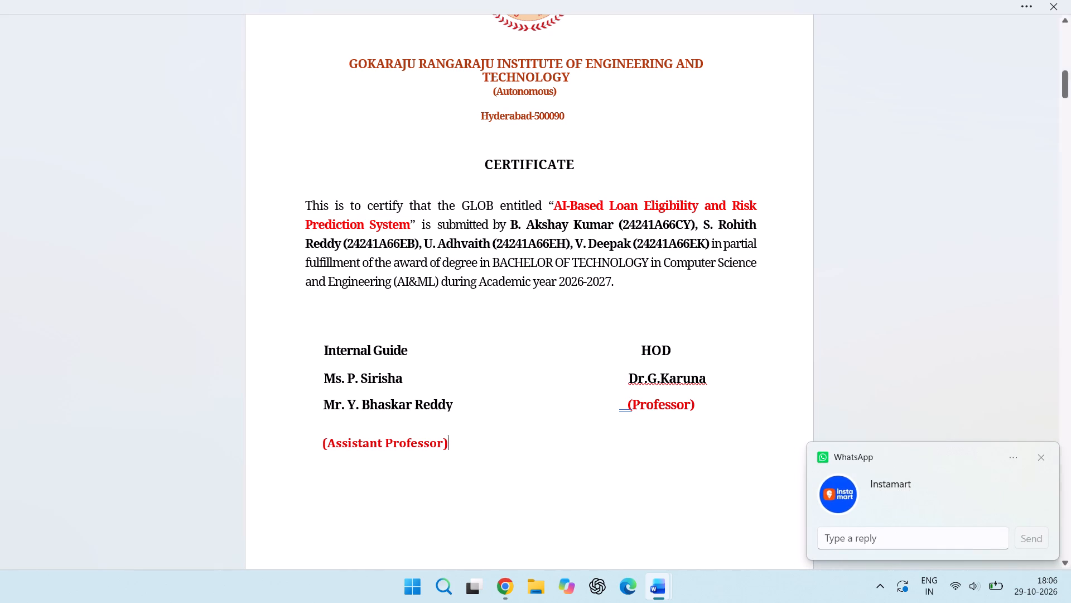
{"action": "left_click", "coordinate": [1040, 458]}
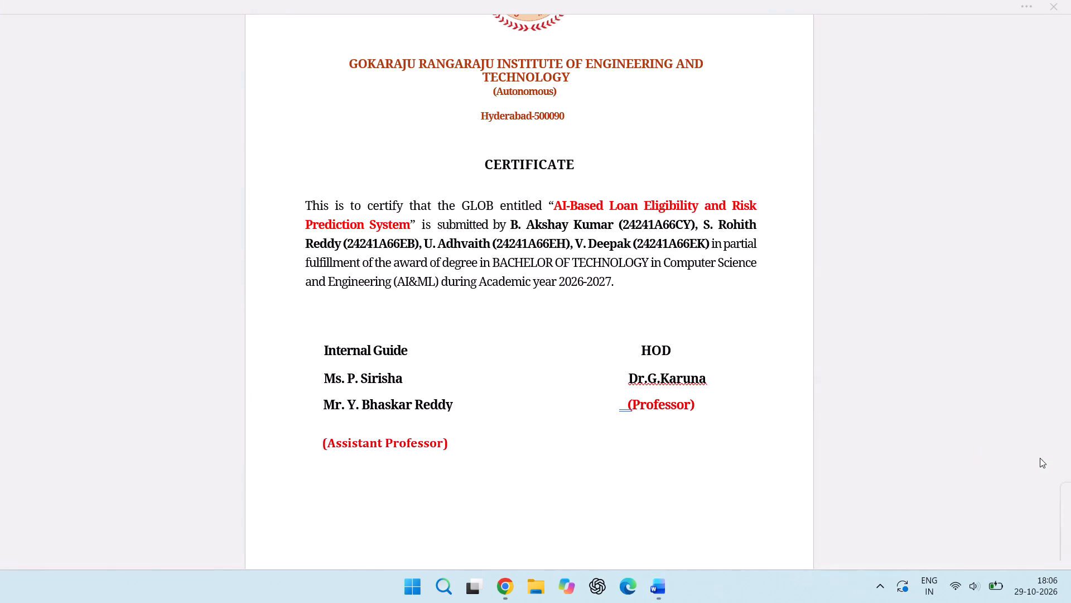
Review the names, titles and formatting on the cover and certificate pages, and save the document again.
{"action": "scroll", "coordinate": [547, 283], "scroll_direction": "up", "scroll_amount": 2}
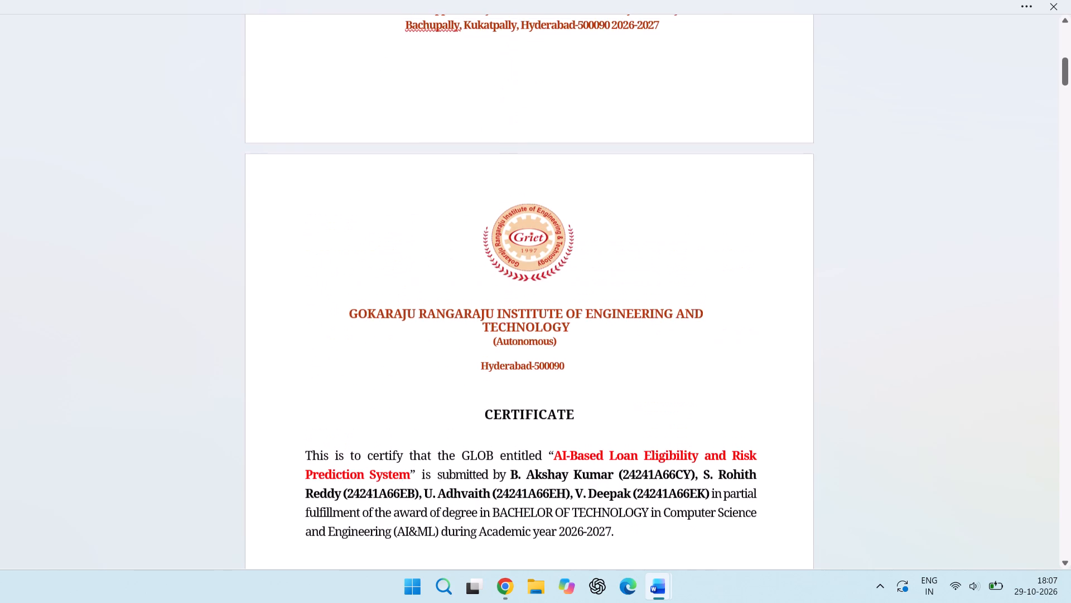
{"action": "scroll", "coordinate": [547, 283], "scroll_direction": "up", "scroll_amount": 1}
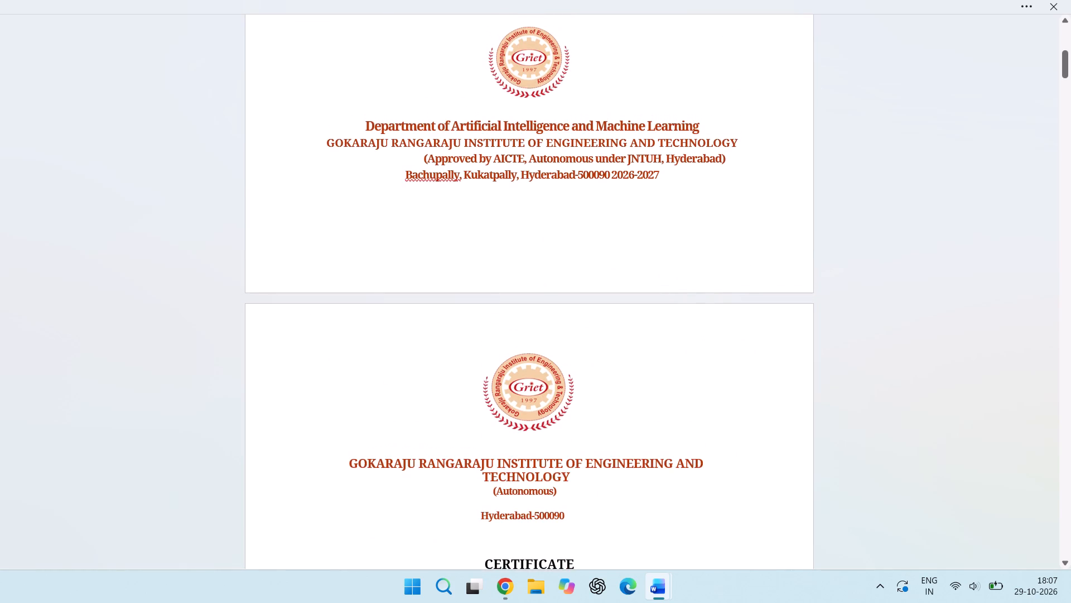
{"action": "scroll", "coordinate": [547, 283], "scroll_direction": "up", "scroll_amount": 4}
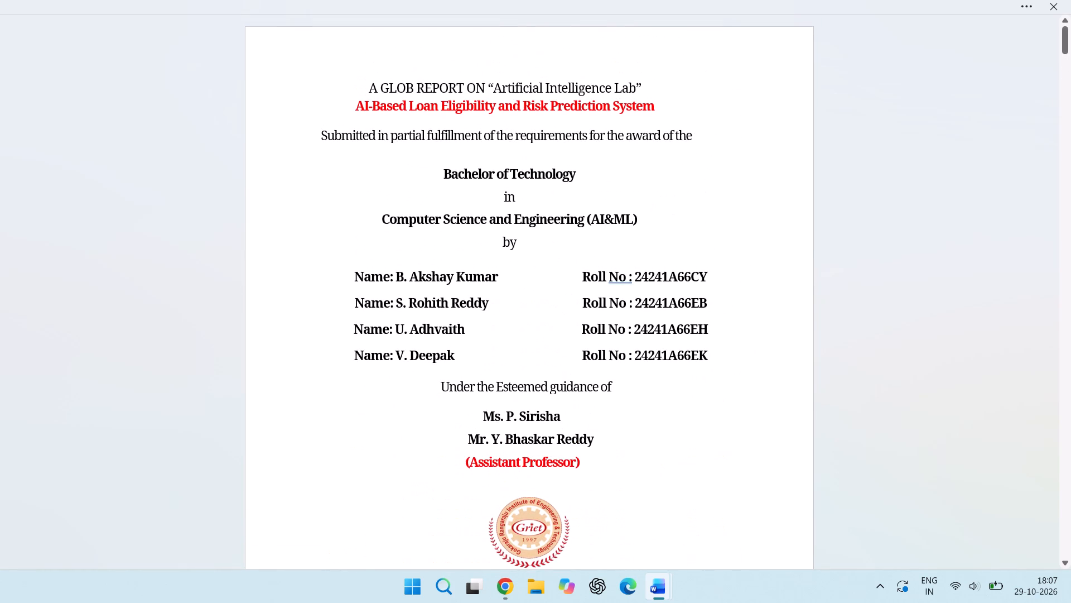
{"action": "scroll", "coordinate": [547, 283], "scroll_direction": "down", "scroll_amount": 3}
{"action": "scroll", "coordinate": [547, 283], "scroll_direction": "up", "scroll_amount": 1}
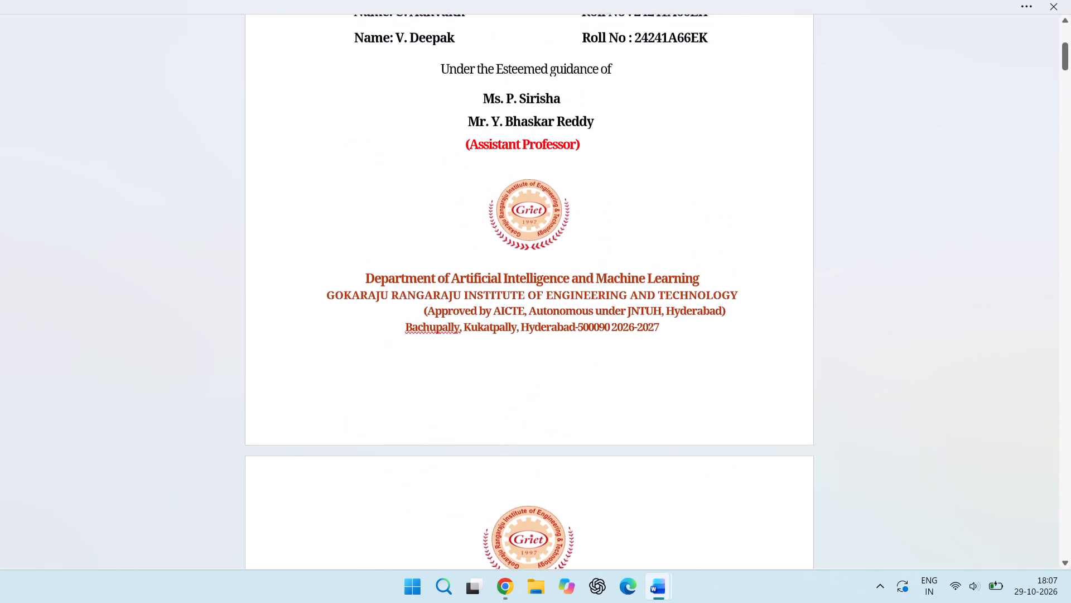
{"action": "scroll", "coordinate": [547, 283], "scroll_direction": "down", "scroll_amount": 7}
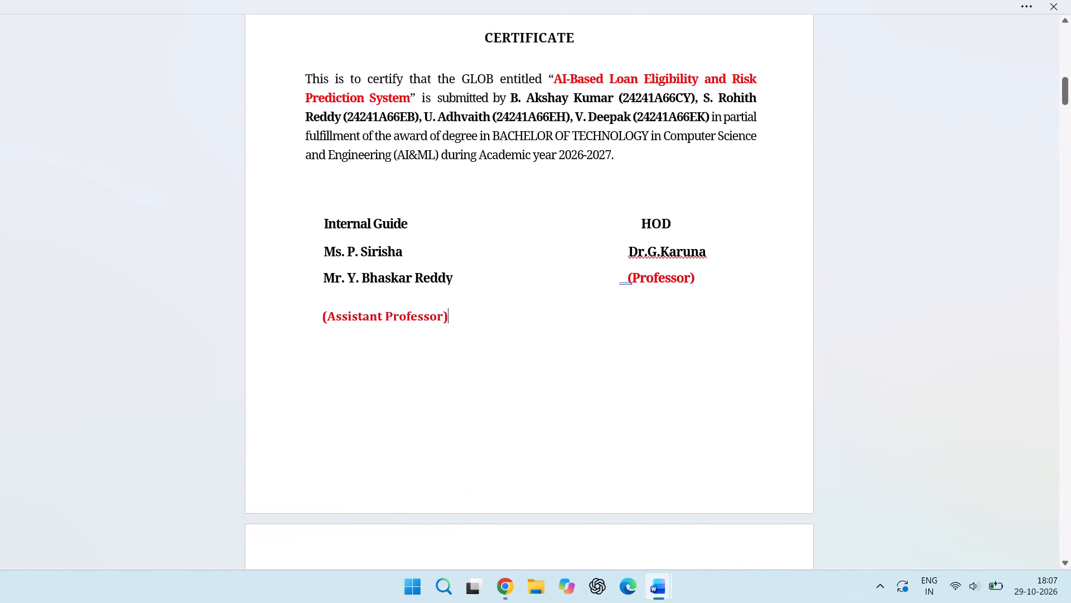
{"action": "scroll", "coordinate": [547, 283], "scroll_direction": "down", "scroll_amount": 1}
{"action": "key", "text": "ctrl+s"}
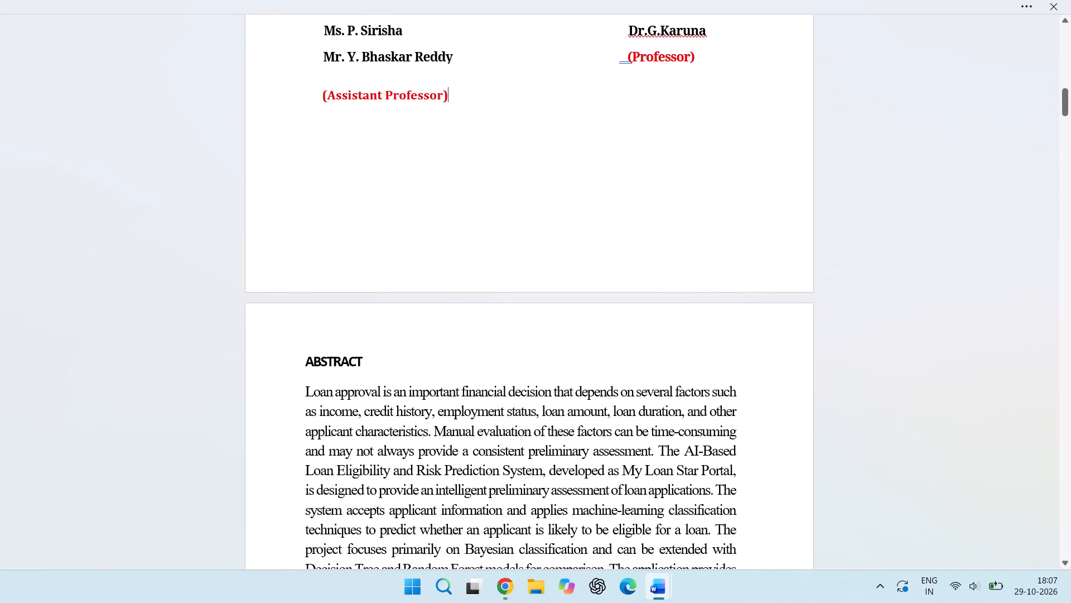
Look over the abstract and the pages following it, and close the AI-Based Loan Eligibility and Risk Prediction System report.
{"action": "scroll", "coordinate": [590, 296], "scroll_direction": "down", "scroll_amount": 4}
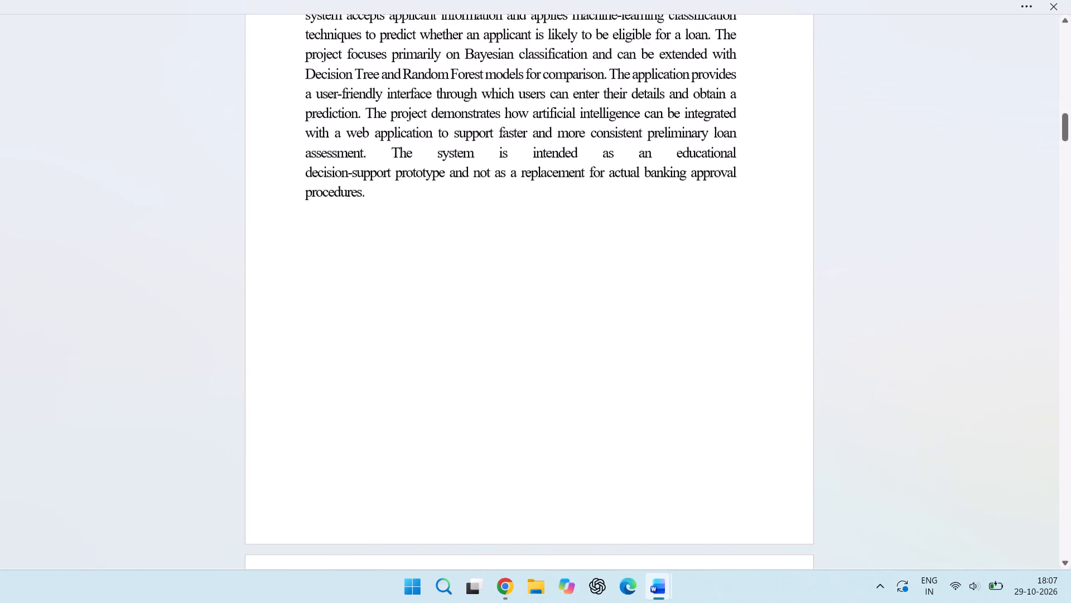
{"action": "scroll", "coordinate": [590, 296], "scroll_direction": "down", "scroll_amount": 5}
{"action": "left_click", "coordinate": [1054, 0]}
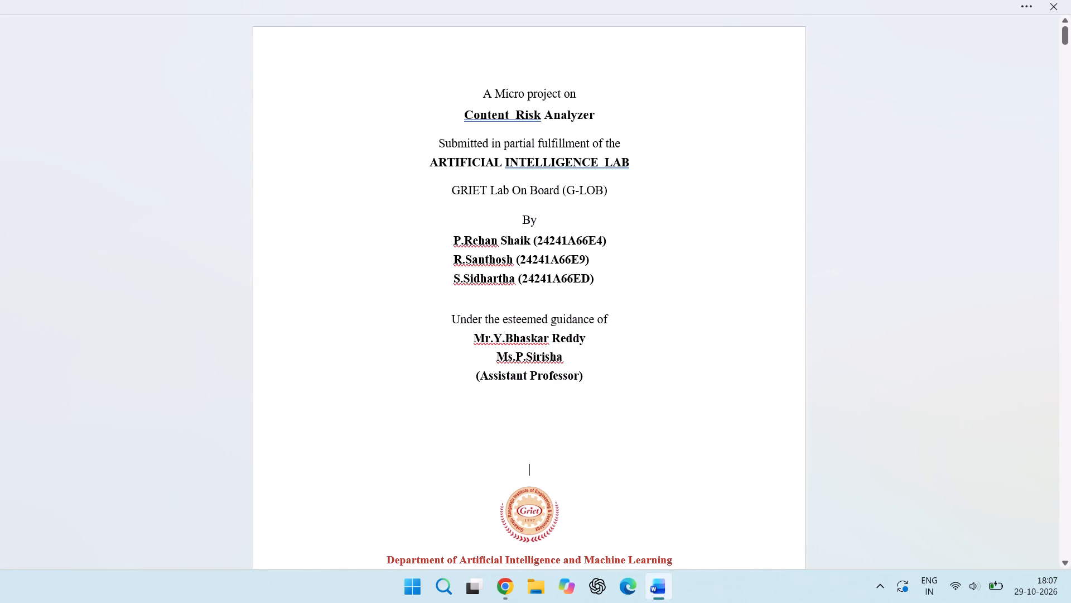
Remove two blank lines above the college logo on the Content Risk Analyzer report's cover page.
{"action": "scroll", "coordinate": [562, 275], "scroll_direction": "down", "scroll_amount": 1}
{"action": "scroll", "coordinate": [562, 275], "scroll_direction": "up", "scroll_amount": 1}
{"action": "scroll", "coordinate": [562, 275], "scroll_direction": "down", "scroll_amount": 1}
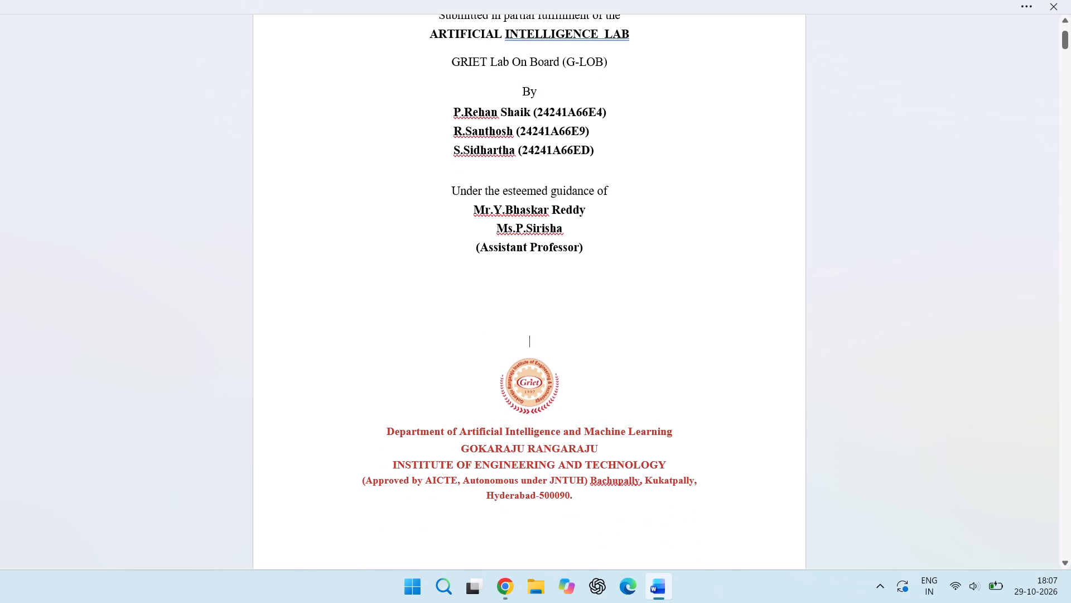
{"action": "key", "text": "BackSpace"}
{"action": "key", "text": "BackSpace"}
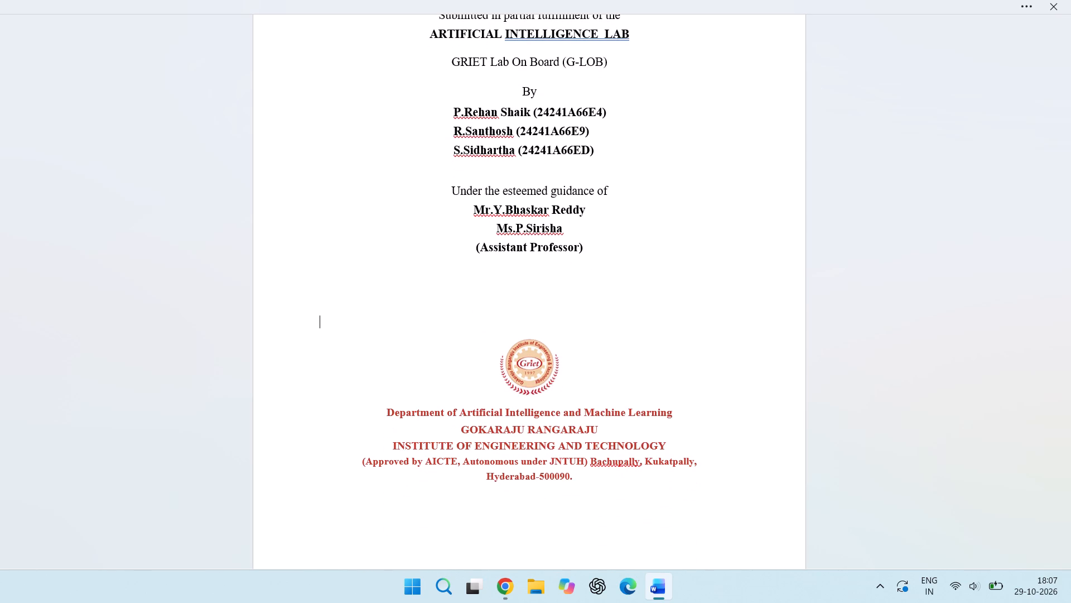
{"action": "key", "text": "BackSpace"}
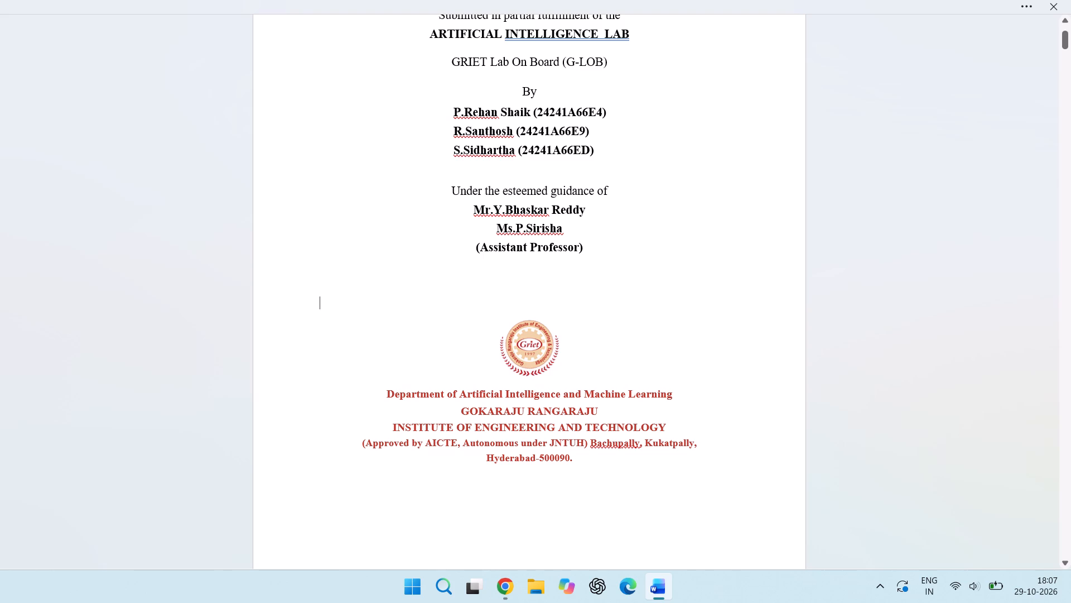
Insert one blank line above "A Micro project on" at the top of the cover page.
{"action": "scroll", "coordinate": [468, 275], "scroll_direction": "down", "scroll_amount": 2}
{"action": "scroll", "coordinate": [468, 275], "scroll_direction": "up", "scroll_amount": 10}
{"action": "scroll", "coordinate": [468, 275], "scroll_direction": "down", "scroll_amount": 3}
{"action": "scroll", "coordinate": [468, 275], "scroll_direction": "up", "scroll_amount": 6}
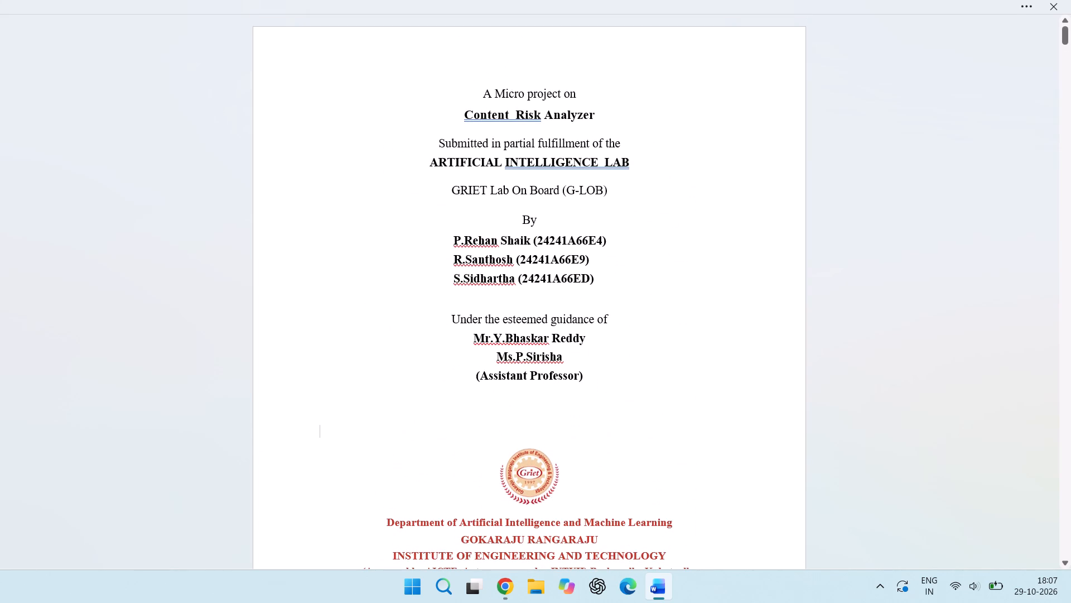
{"action": "left_click", "coordinate": [464, 89]}
{"action": "key", "text": "Return"}
{"action": "key", "text": "Return"}
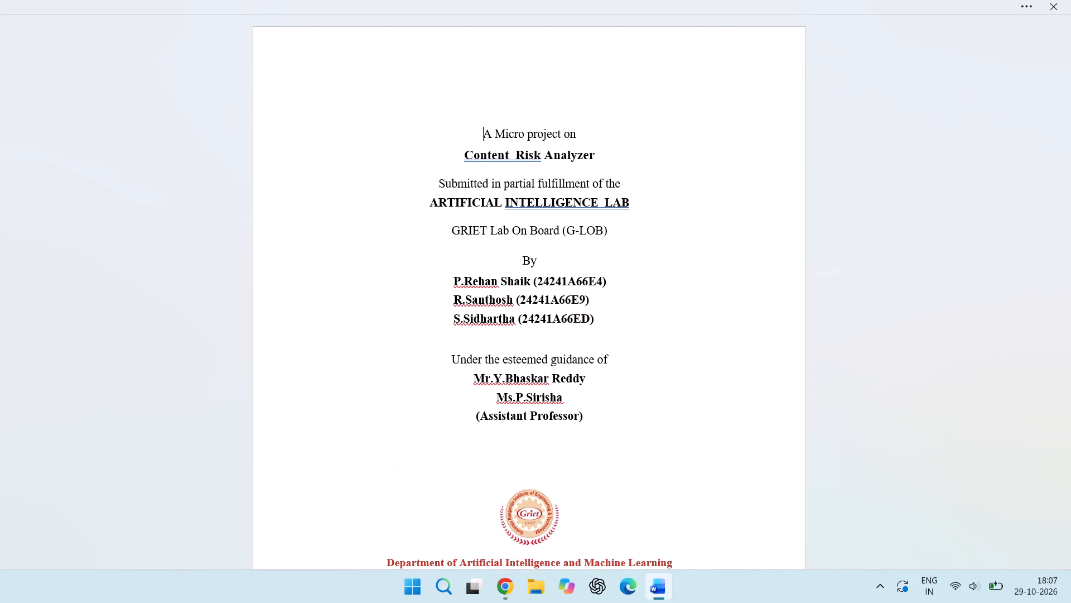
{"action": "key", "text": "BackSpace"}
Review the layout of the whole Content Risk Analyzer report, from the cover page through to the references and glossary.
{"action": "scroll", "coordinate": [464, 89], "scroll_direction": "down", "scroll_amount": 3}
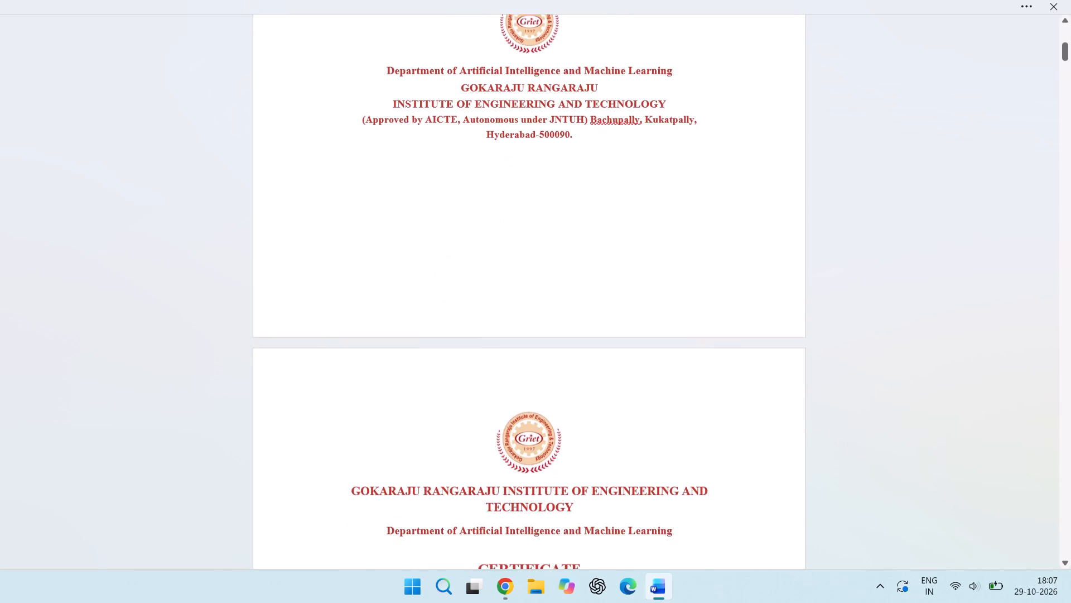
{"action": "scroll", "coordinate": [464, 89], "scroll_direction": "up", "scroll_amount": 4}
{"action": "scroll", "coordinate": [464, 89], "scroll_direction": "down", "scroll_amount": 5, "text": "ctrl"}
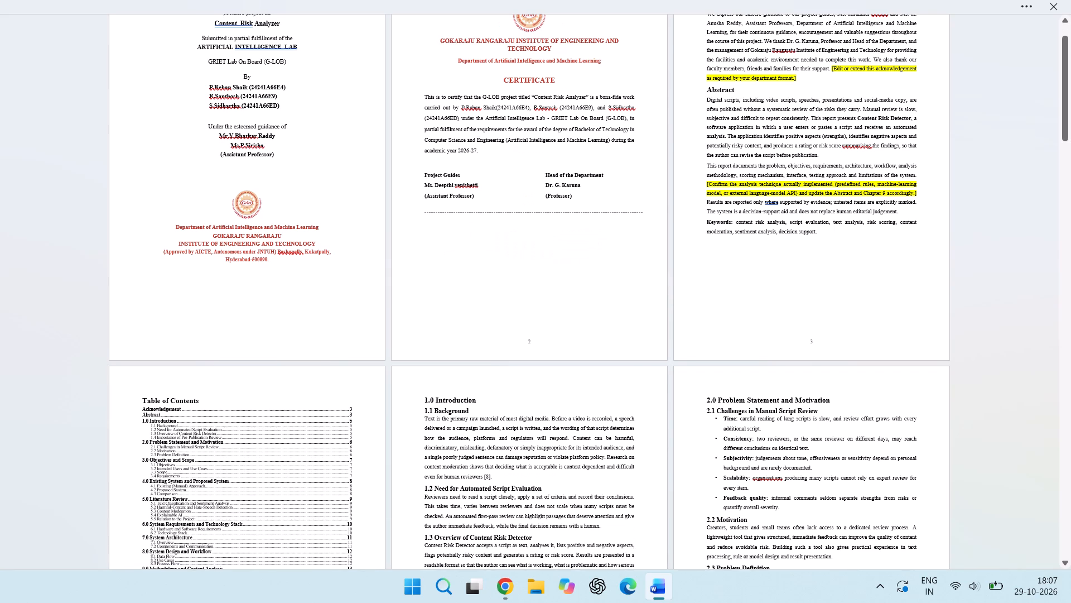
{"action": "scroll", "coordinate": [329, 174], "scroll_direction": "up", "scroll_amount": 3}
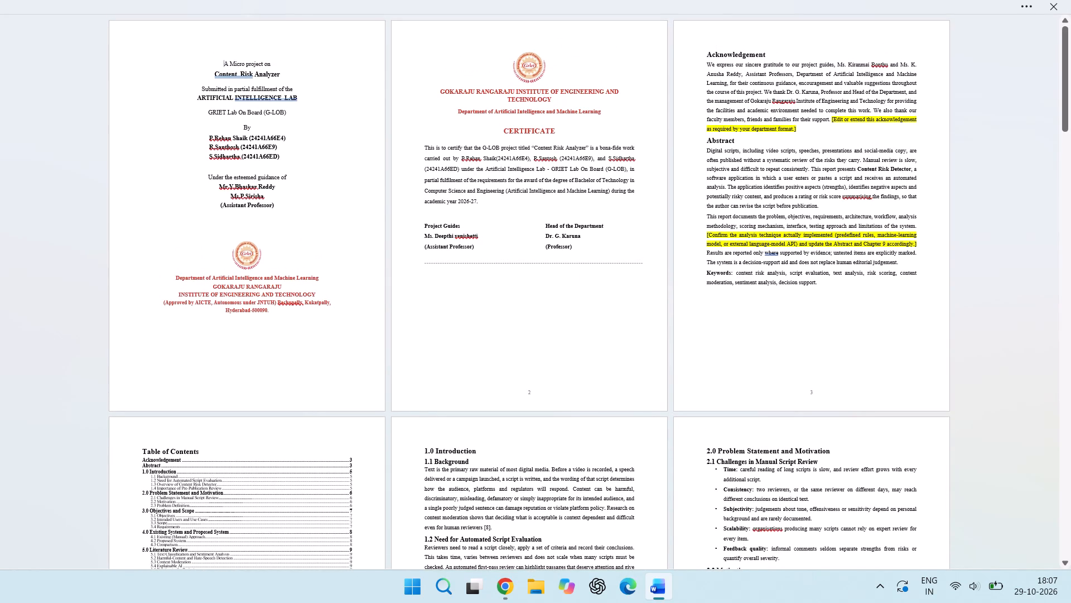
{"action": "scroll", "coordinate": [329, 174], "scroll_direction": "down", "scroll_amount": 1}
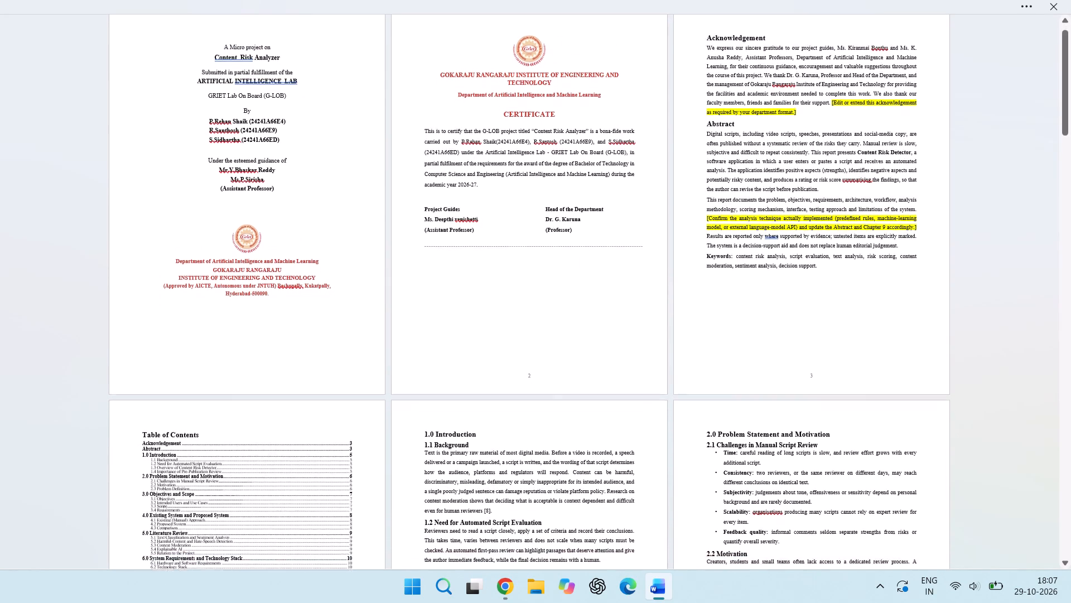
{"action": "scroll", "coordinate": [504, 328], "scroll_direction": "down", "scroll_amount": 1}
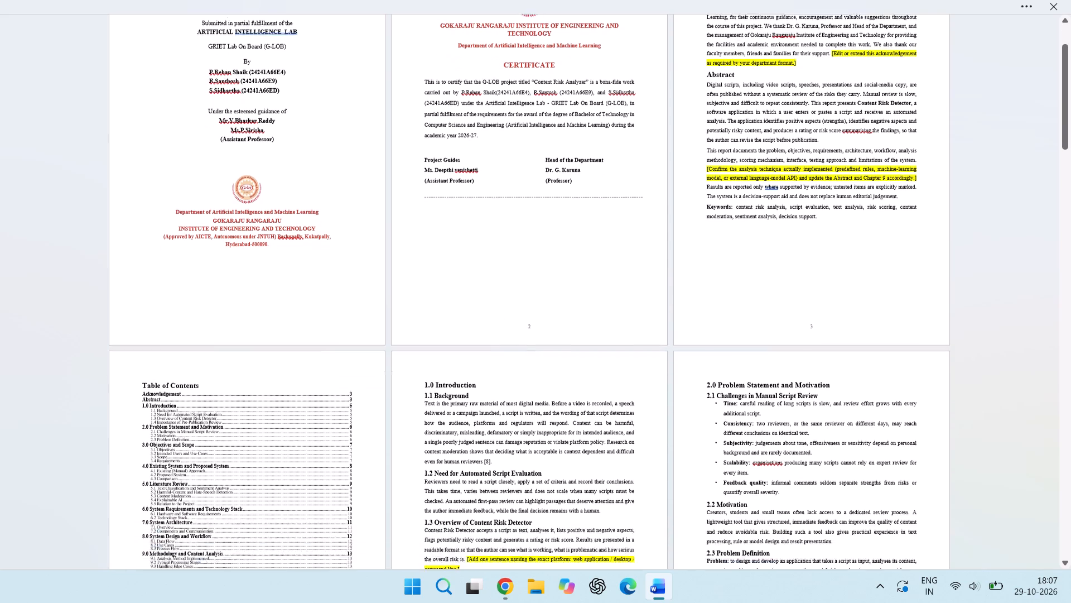
{"action": "scroll", "coordinate": [504, 328], "scroll_direction": "down", "scroll_amount": 7}
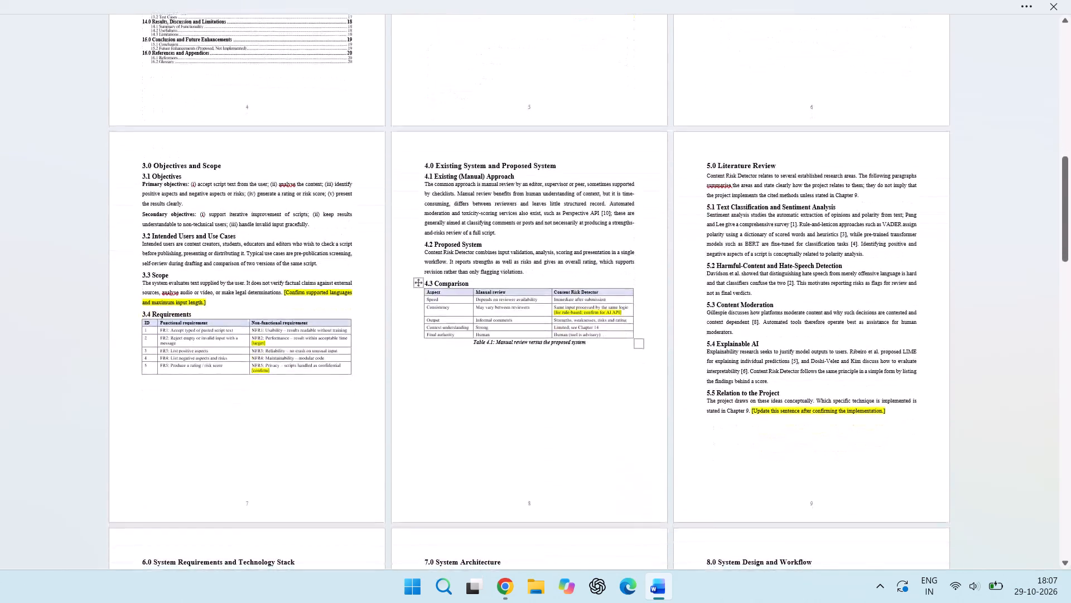
{"action": "scroll", "coordinate": [504, 328], "scroll_direction": "down", "scroll_amount": 2}
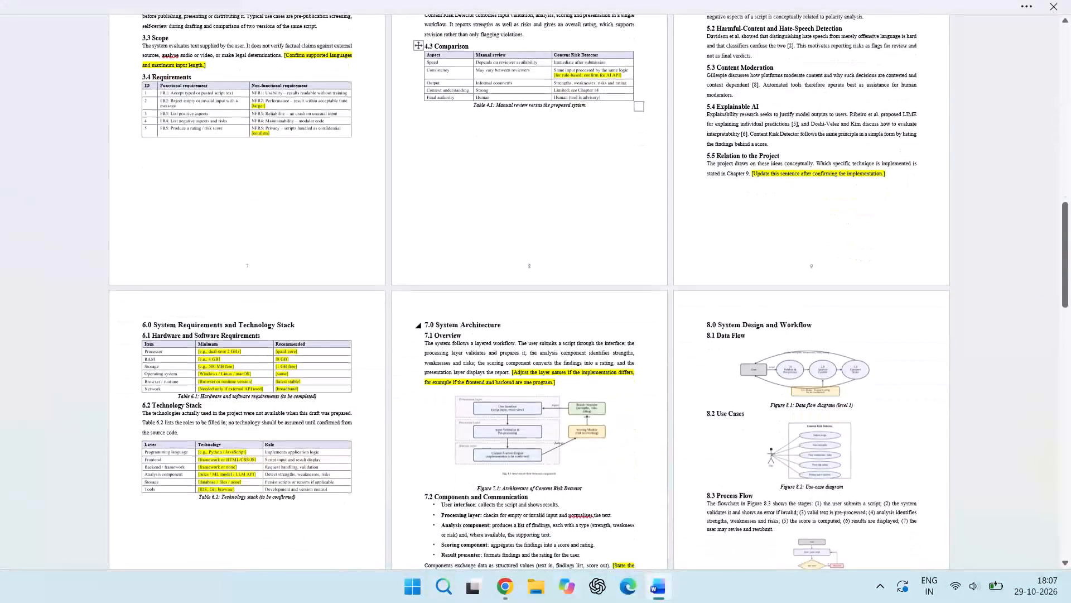
{"action": "scroll", "coordinate": [504, 328], "scroll_direction": "down", "scroll_amount": 4}
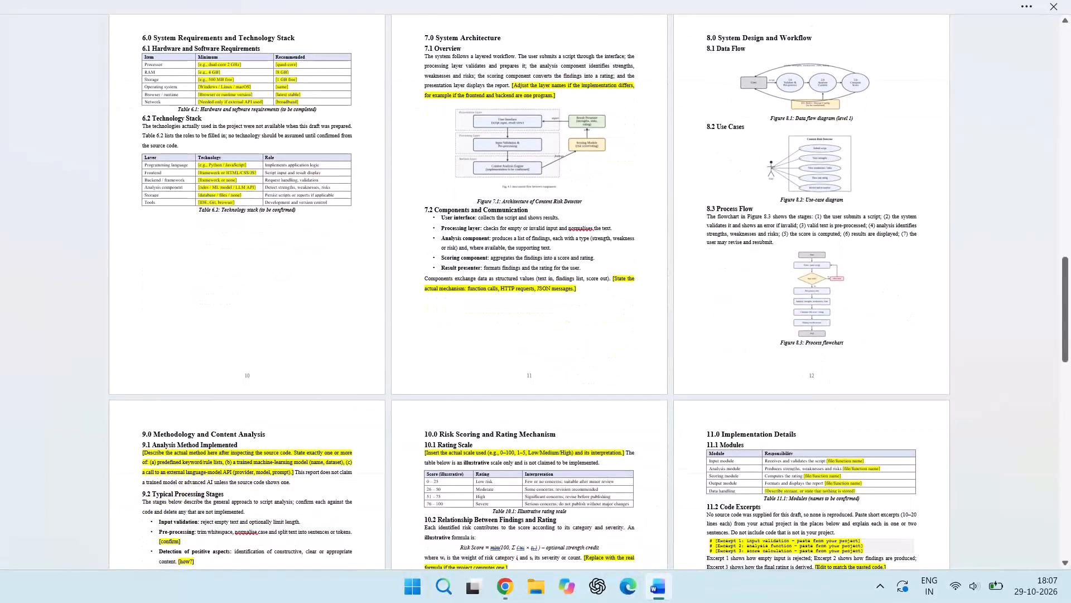
{"action": "scroll", "coordinate": [504, 328], "scroll_direction": "down", "scroll_amount": 11}
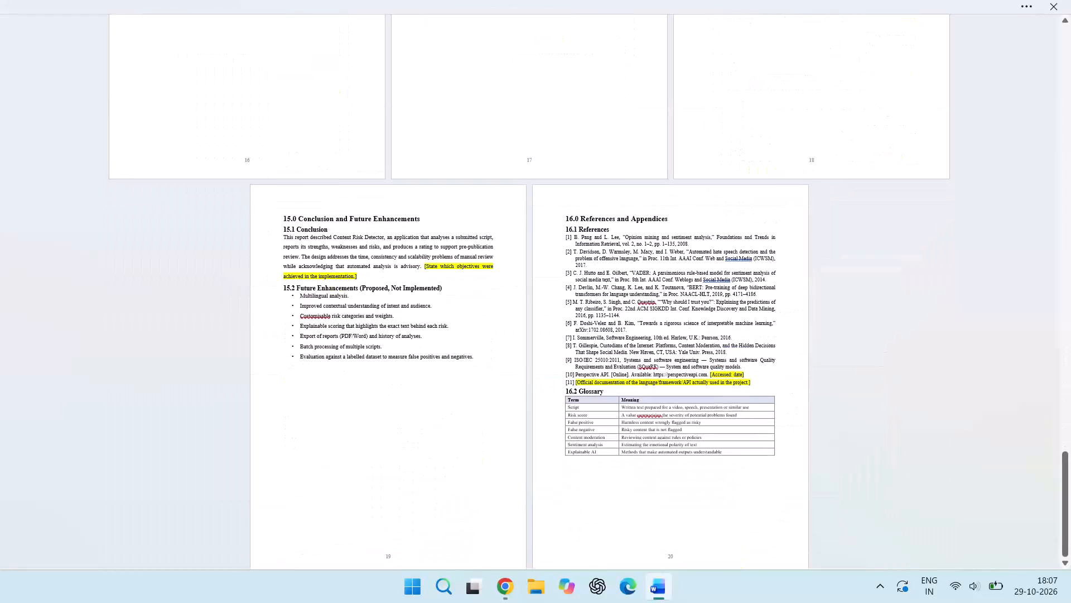
{"action": "scroll", "coordinate": [504, 328], "scroll_direction": "down", "scroll_amount": 1}
{"action": "scroll", "coordinate": [504, 328], "scroll_direction": "up", "scroll_amount": 12}
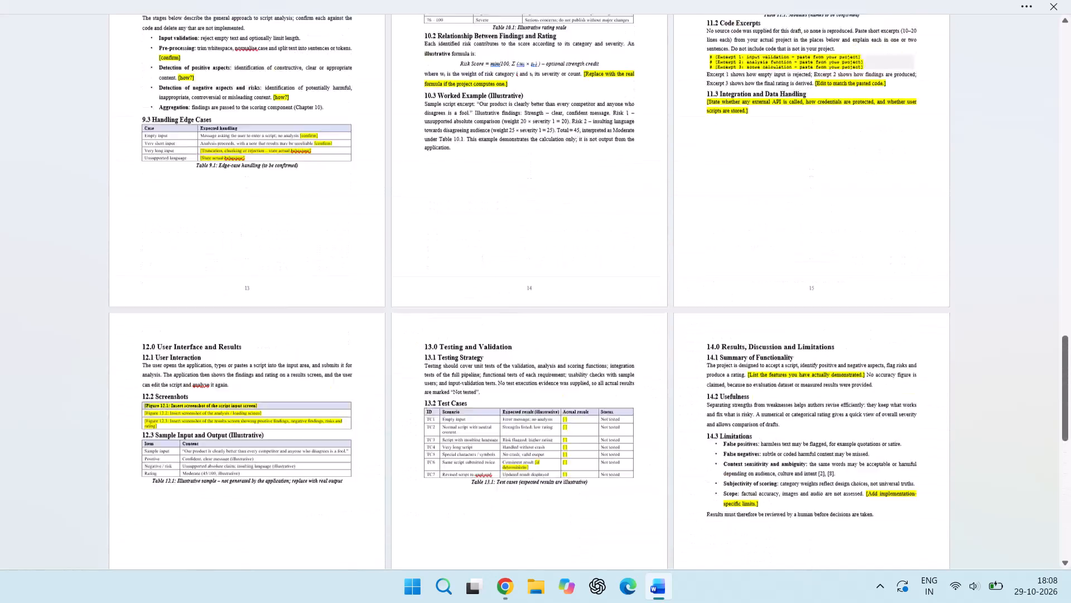
{"action": "scroll", "coordinate": [504, 328], "scroll_direction": "up", "scroll_amount": 8}
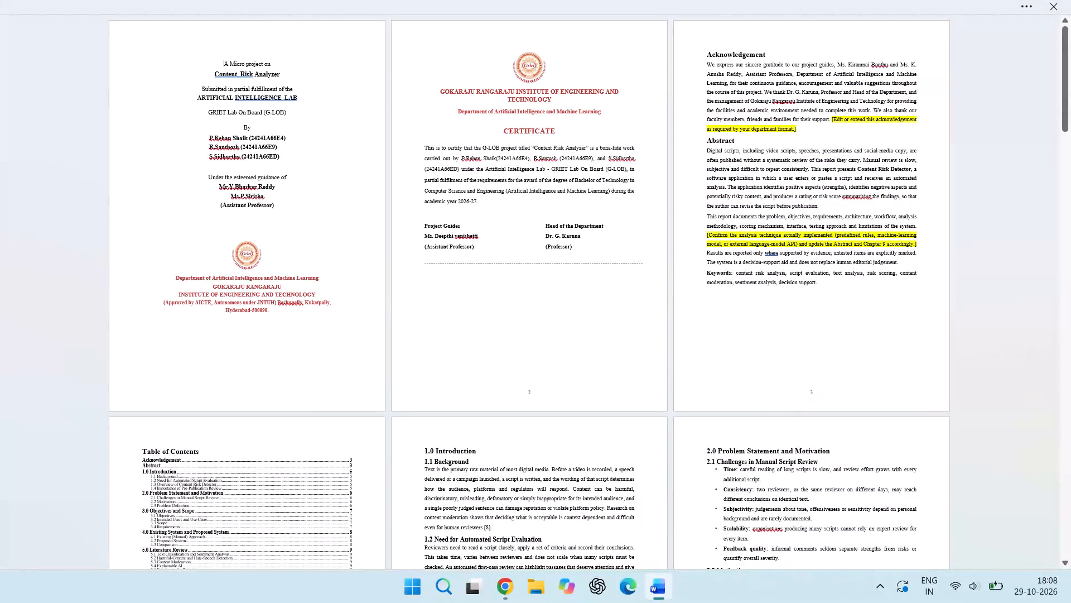
{"action": "scroll", "coordinate": [187, 259], "scroll_direction": "down", "scroll_amount": 1}
{"action": "scroll", "coordinate": [187, 259], "scroll_direction": "up", "scroll_amount": 1, "text": "ctrl"}
{"action": "scroll", "coordinate": [187, 259], "scroll_direction": "down", "scroll_amount": 1, "text": "ctrl"}
{"action": "scroll", "coordinate": [187, 259], "scroll_direction": "up", "scroll_amount": 1, "text": "ctrl"}
{"action": "scroll", "coordinate": [187, 259], "scroll_direction": "down", "scroll_amount": 1, "text": "ctrl"}
{"action": "scroll", "coordinate": [187, 259], "scroll_direction": "up", "scroll_amount": 1, "text": "ctrl"}
{"action": "scroll", "coordinate": [187, 259], "scroll_direction": "down", "scroll_amount": 1, "text": "ctrl"}
{"action": "scroll", "coordinate": [187, 259], "scroll_direction": "up", "scroll_amount": 4, "text": "ctrl"}
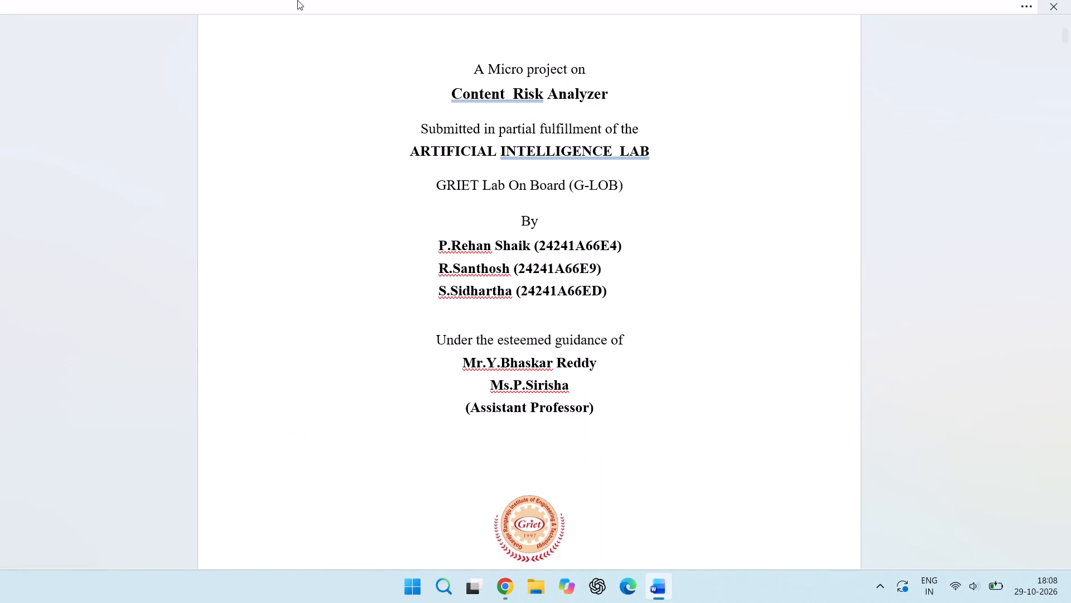
Correct the spelling of the second student's name in the certificate paragraph by inserting the missing "h".
{"action": "key", "text": "Down"}
{"action": "scroll", "coordinate": [297, 0], "scroll_direction": "down", "scroll_amount": 2}
{"action": "scroll", "coordinate": [499, 154], "scroll_direction": "down", "scroll_amount": 3}
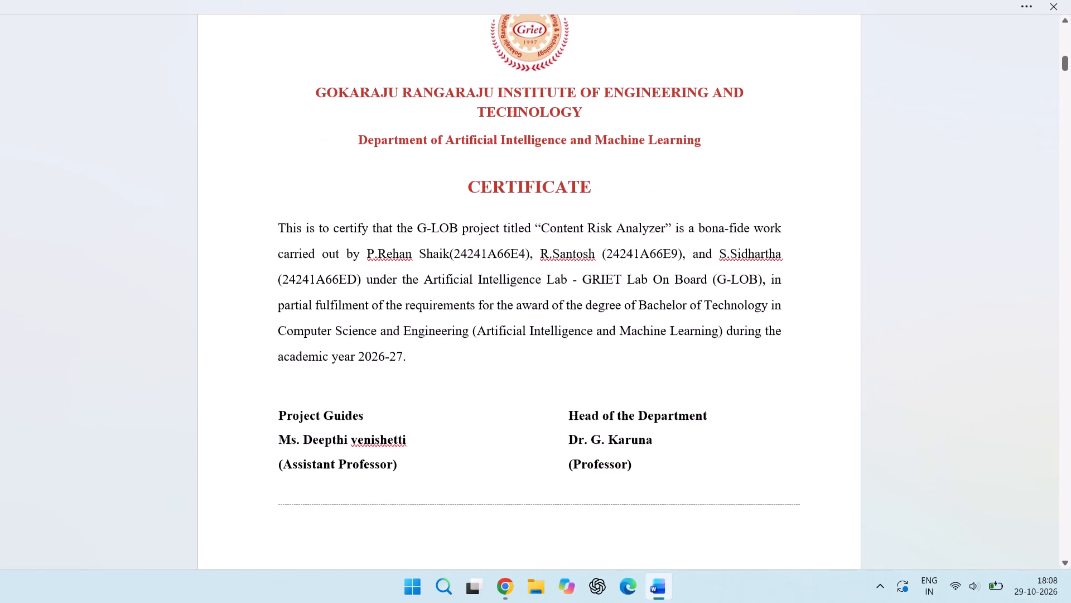
{"action": "left_click", "coordinate": [575, 228]}
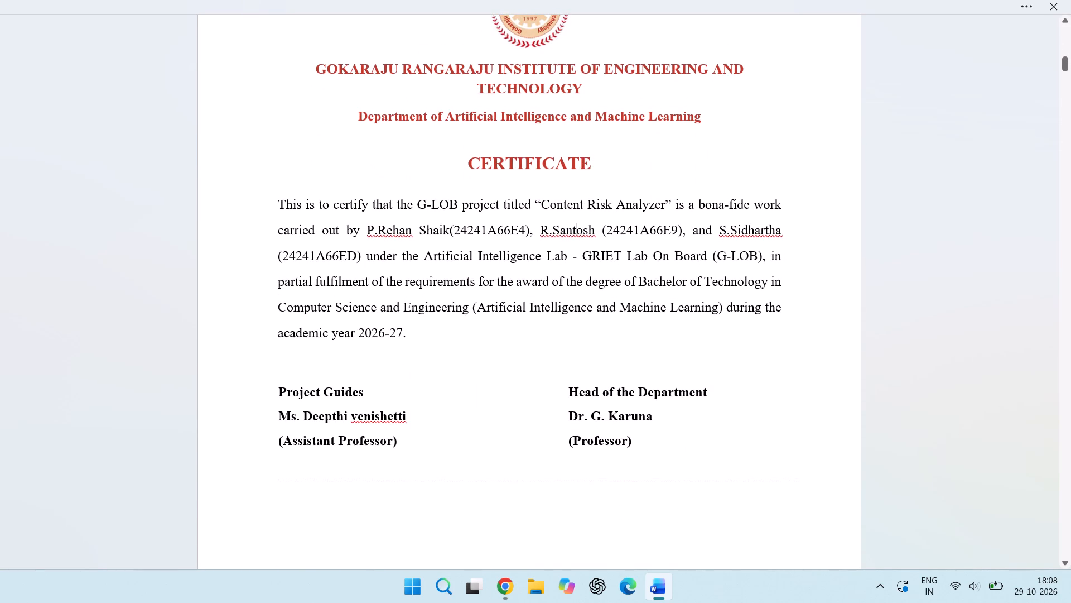
{"action": "key", "text": "h"}
Replace the single project guide's name on the certificate with the two guides' names given on the cover page.
{"action": "scroll", "coordinate": [590, 316], "scroll_direction": "down", "scroll_amount": 1}
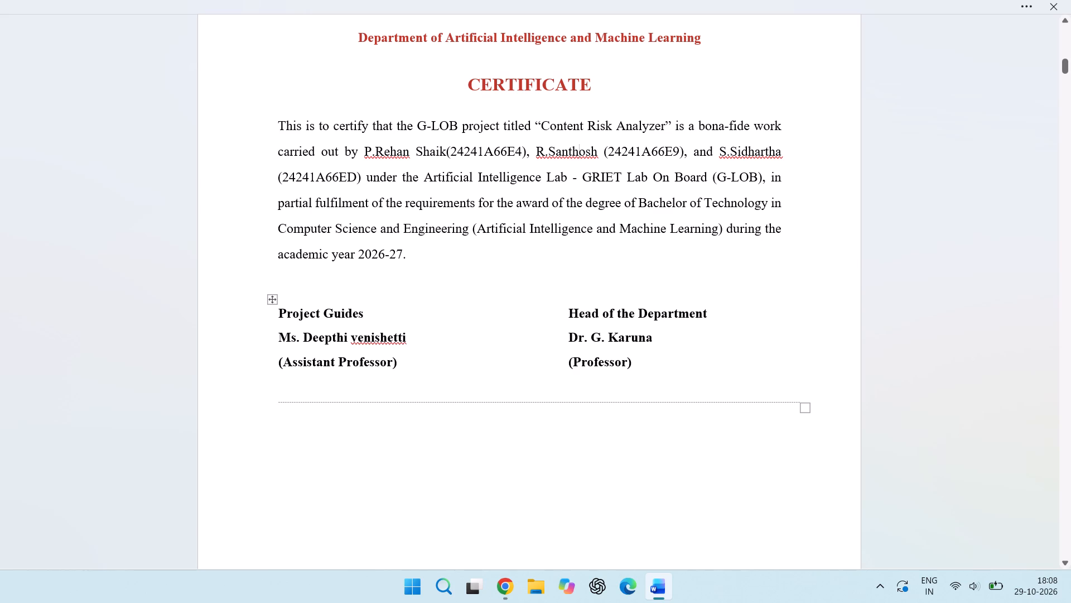
{"action": "scroll", "coordinate": [290, 340], "scroll_direction": "up", "scroll_amount": 6}
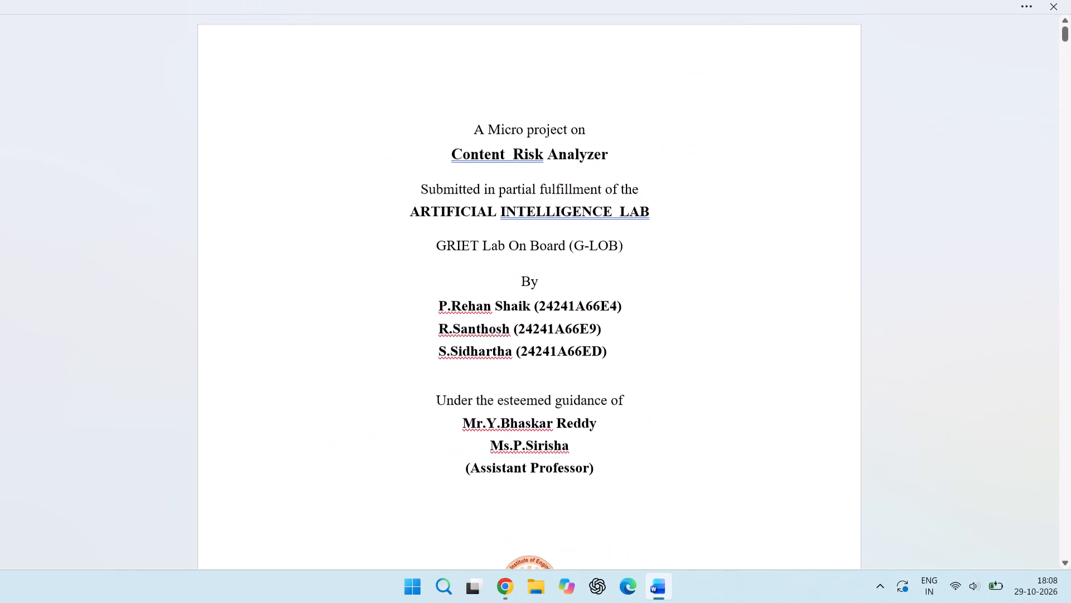
{"action": "left_click_drag", "start_coordinate": [462, 413], "coordinate": [588, 413]}
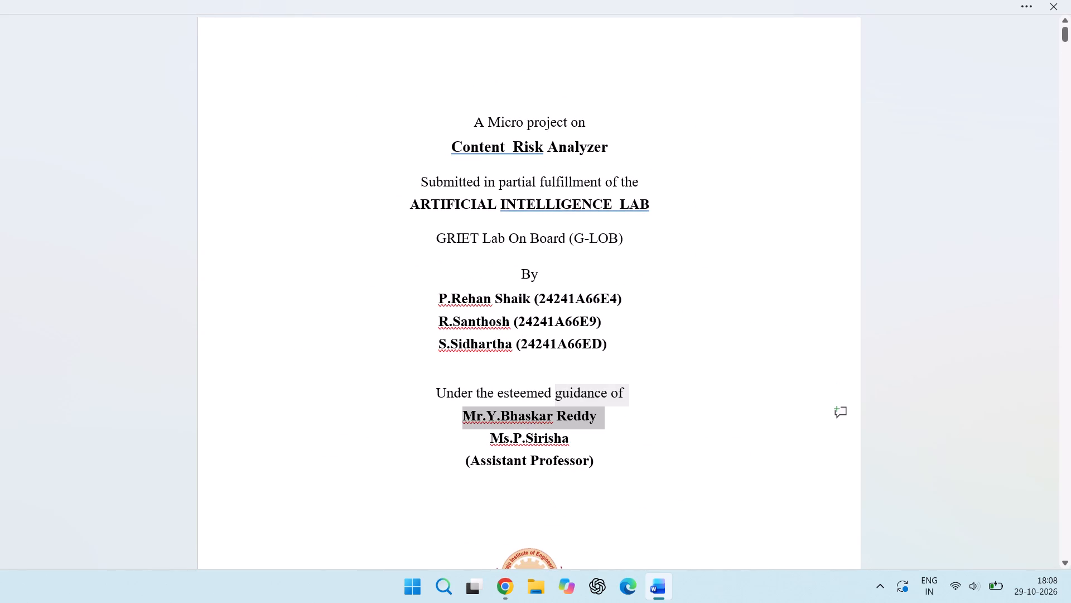
Copy the first guide's name from the cover page onto its own unindented line under "Project Guides" on the certificate, leaving no blank line below.
{"action": "left_click_drag", "start_coordinate": [588, 413], "coordinate": [593, 414]}
{"action": "key", "text": "ctrl+c"}
{"action": "scroll", "coordinate": [593, 414], "scroll_direction": "down", "scroll_amount": 7}
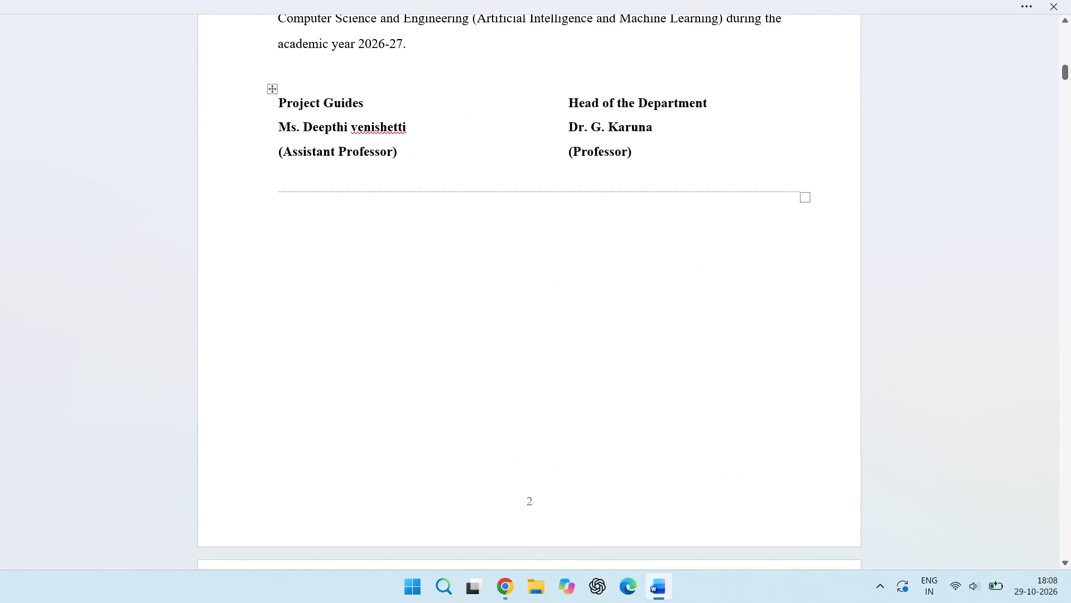
{"action": "left_click", "coordinate": [375, 110]}
{"action": "key", "text": "Return"}
{"action": "key", "text": "ctrl+v"}
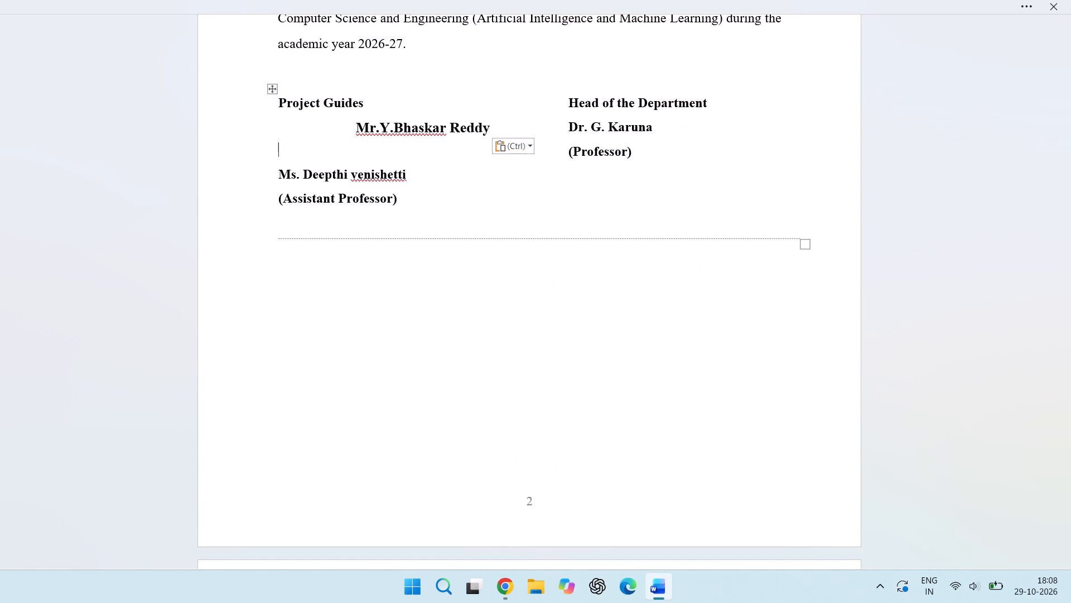
{"action": "left_click", "coordinate": [359, 130]}
{"action": "key", "text": "BackSpace"}
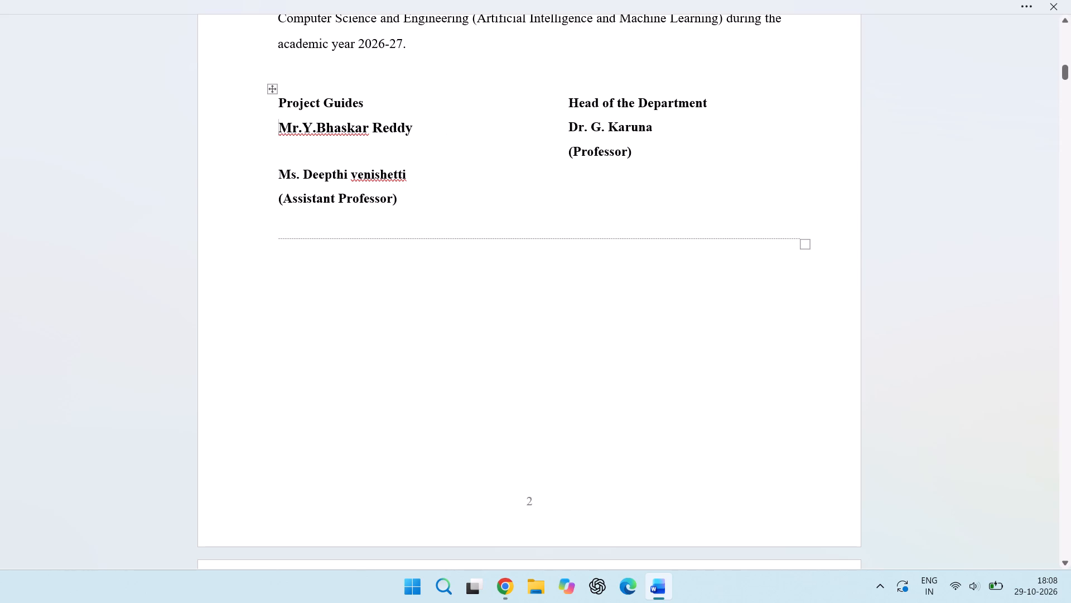
{"action": "left_click", "coordinate": [278, 174]}
{"action": "key", "text": "BackSpace"}
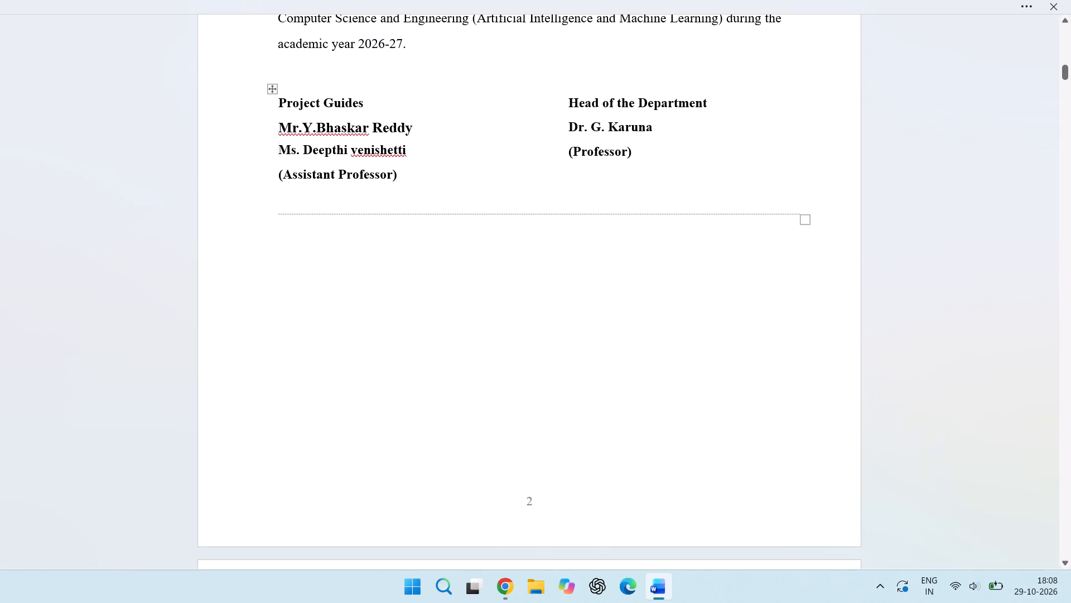
Replace the old guide's name after "Ms." on the certificate with the second guide's name as given on the cover page.
{"action": "left_click_drag", "start_coordinate": [305, 148], "coordinate": [396, 149]}
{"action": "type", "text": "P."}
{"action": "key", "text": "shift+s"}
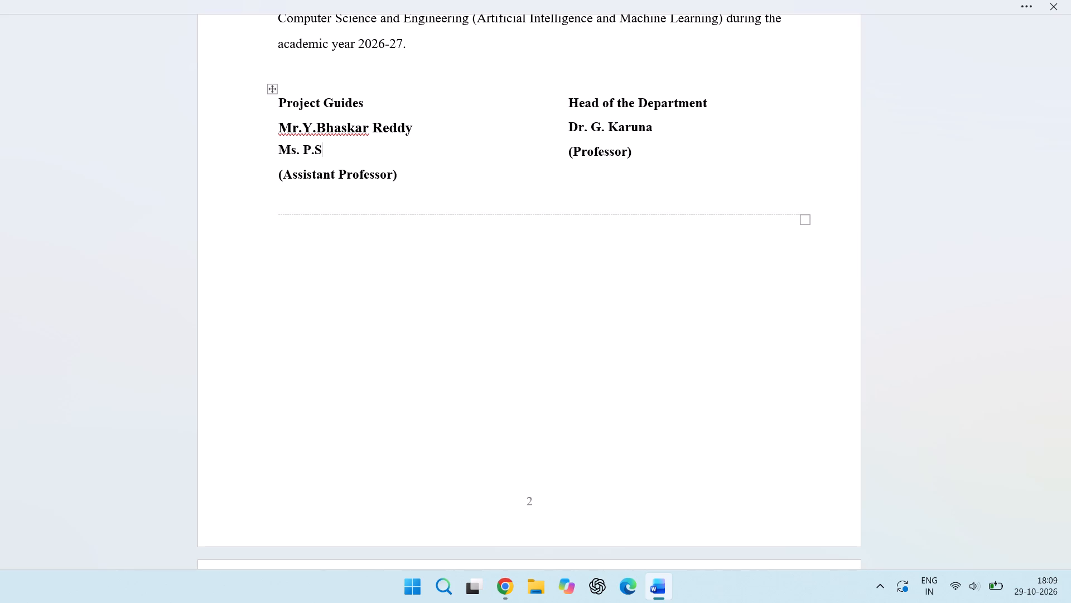
{"action": "scroll", "coordinate": [396, 149], "scroll_direction": "up", "scroll_amount": 6}
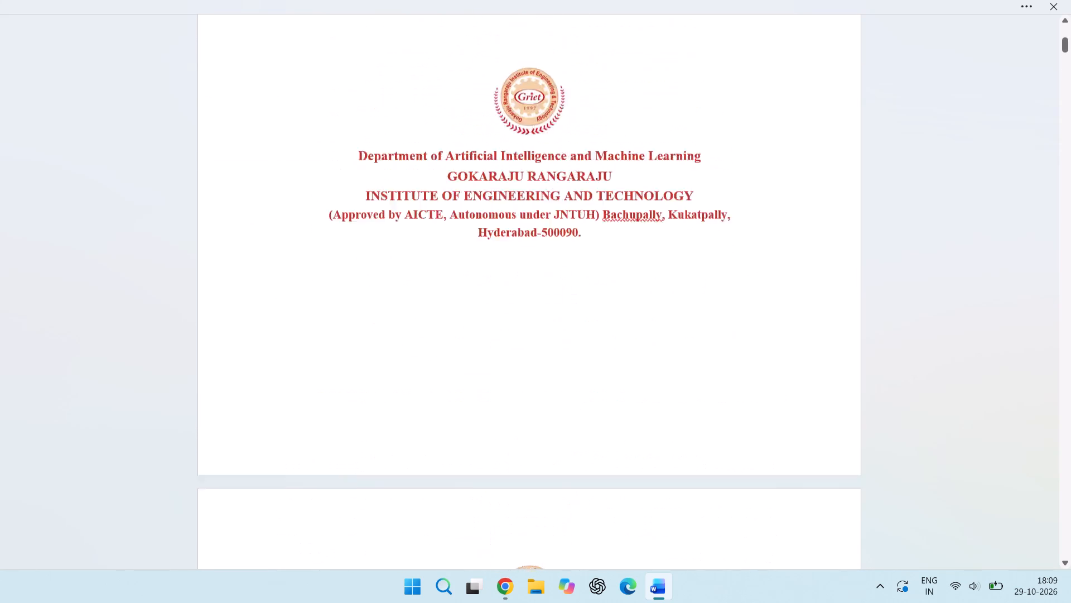
{"action": "scroll", "coordinate": [396, 149], "scroll_direction": "up", "scroll_amount": 1}
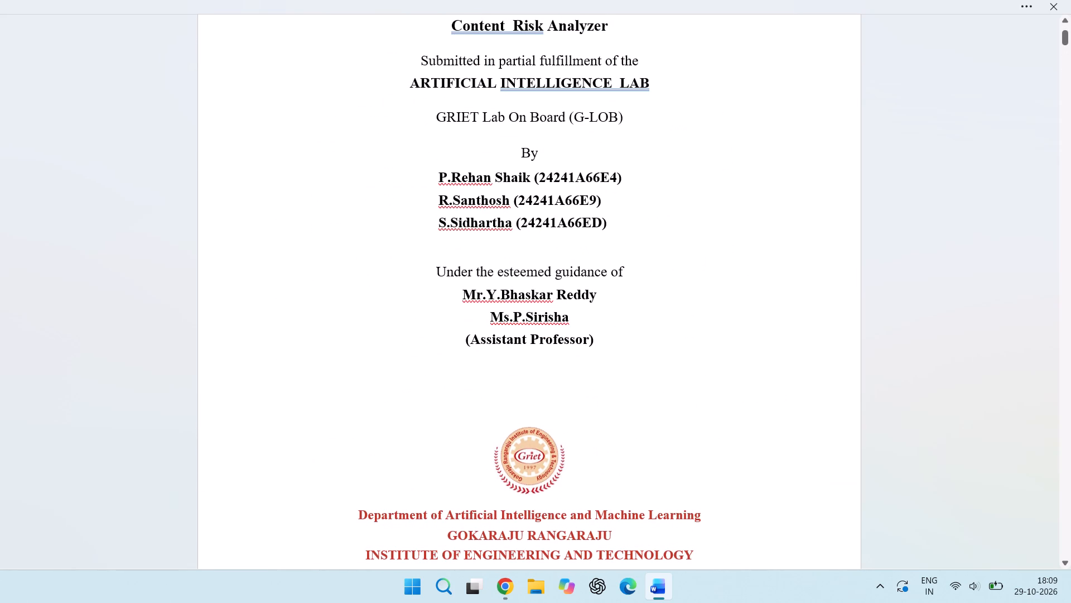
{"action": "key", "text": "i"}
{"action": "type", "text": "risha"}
{"action": "scroll", "coordinate": [396, 149], "scroll_direction": "up", "scroll_amount": 2}
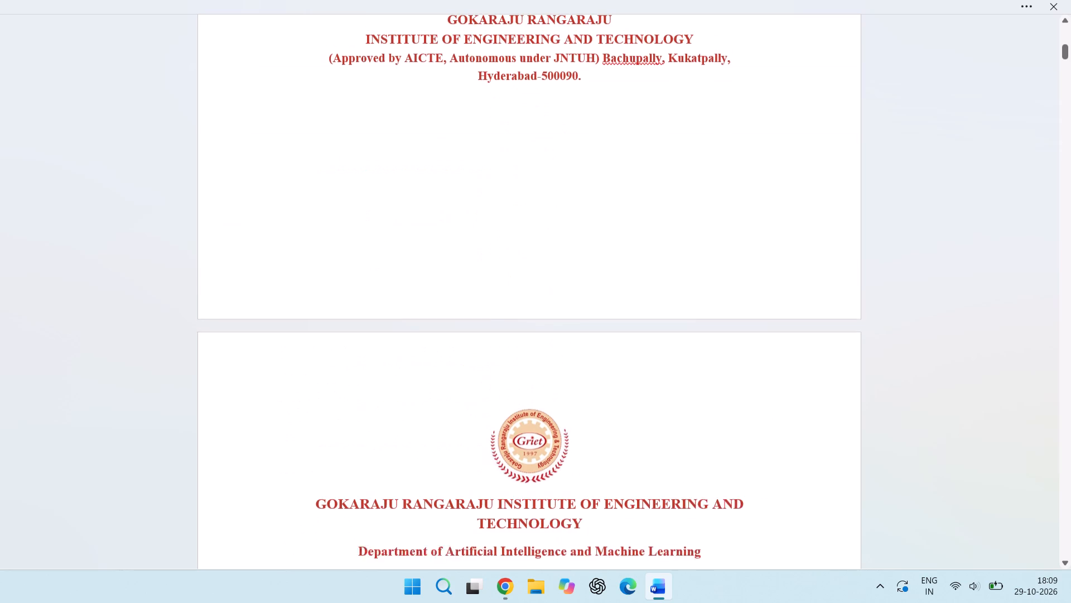
Check the guides' names on the cover page against the certificate and look over the pages up to the table of contents.
{"action": "scroll", "coordinate": [396, 149], "scroll_direction": "up", "scroll_amount": 5}
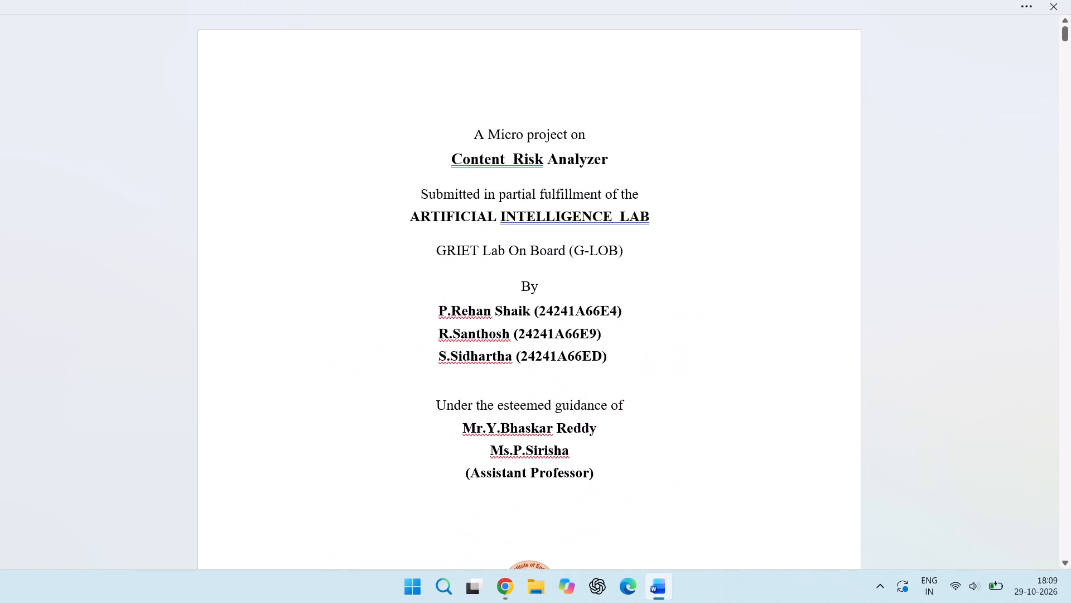
{"action": "scroll", "coordinate": [401, 183], "scroll_direction": "down", "scroll_amount": 5}
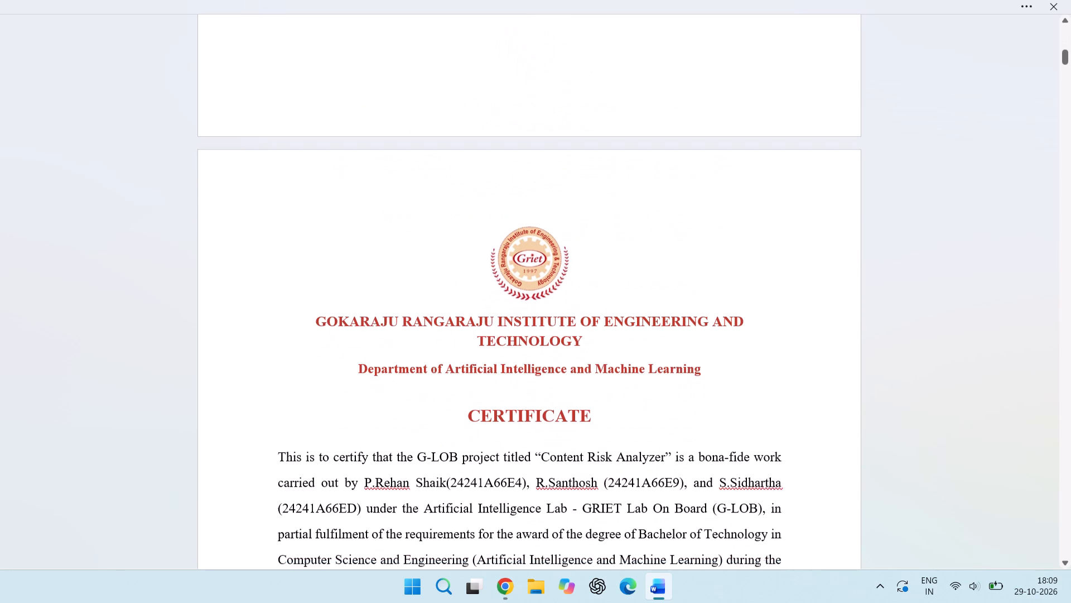
{"action": "scroll", "coordinate": [401, 183], "scroll_direction": "down", "scroll_amount": 3}
{"action": "scroll", "coordinate": [401, 183], "scroll_direction": "up", "scroll_amount": 2}
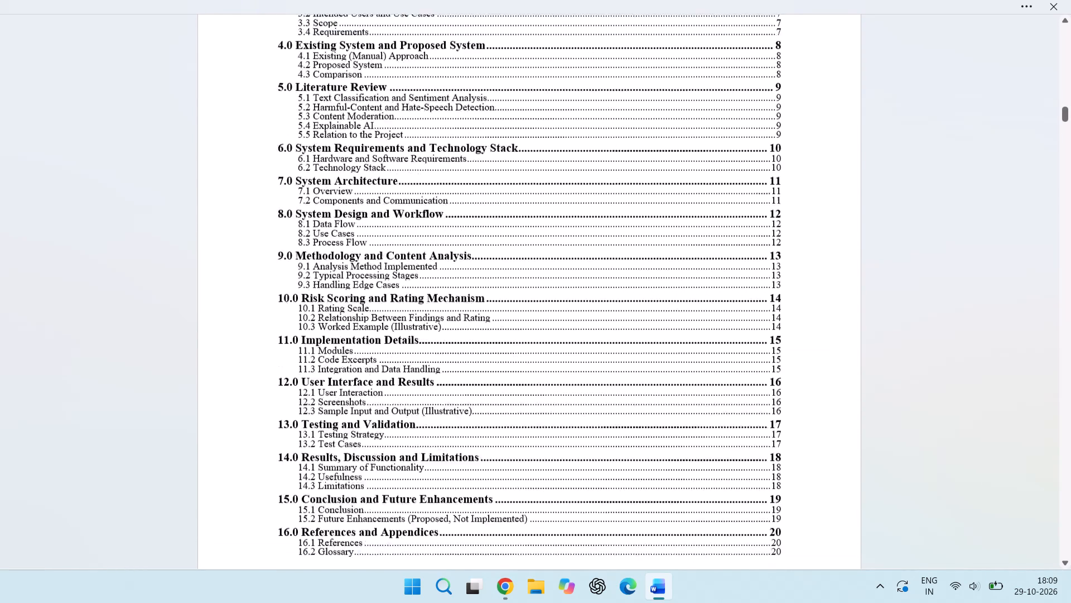
{"action": "scroll", "coordinate": [401, 183], "scroll_direction": "up", "scroll_amount": 6}
{"action": "scroll", "coordinate": [401, 183], "scroll_direction": "down", "scroll_amount": 1}
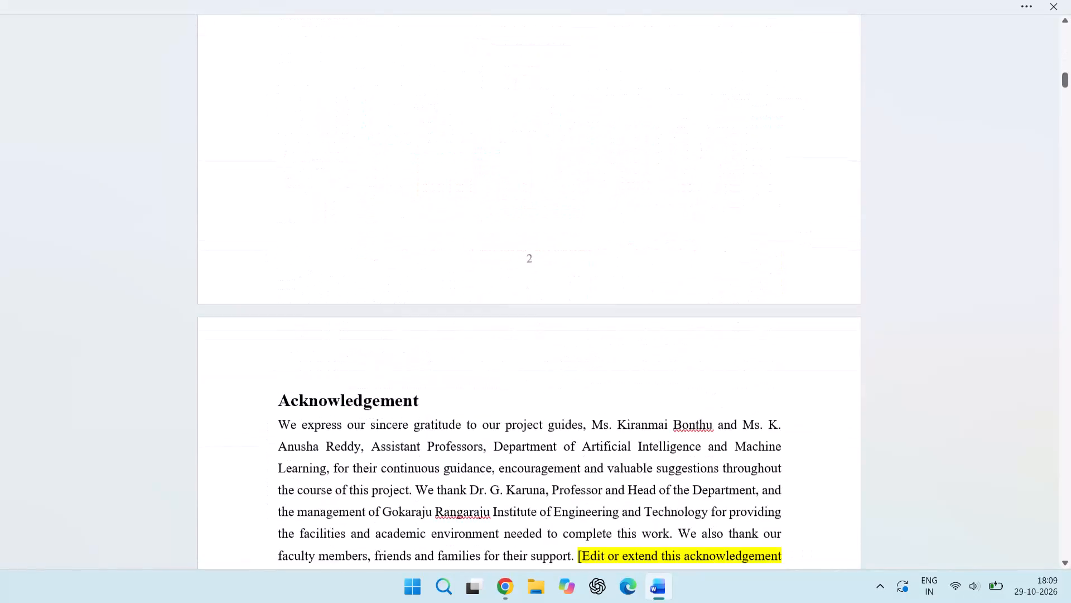
{"action": "scroll", "coordinate": [401, 183], "scroll_direction": "up", "scroll_amount": 2}
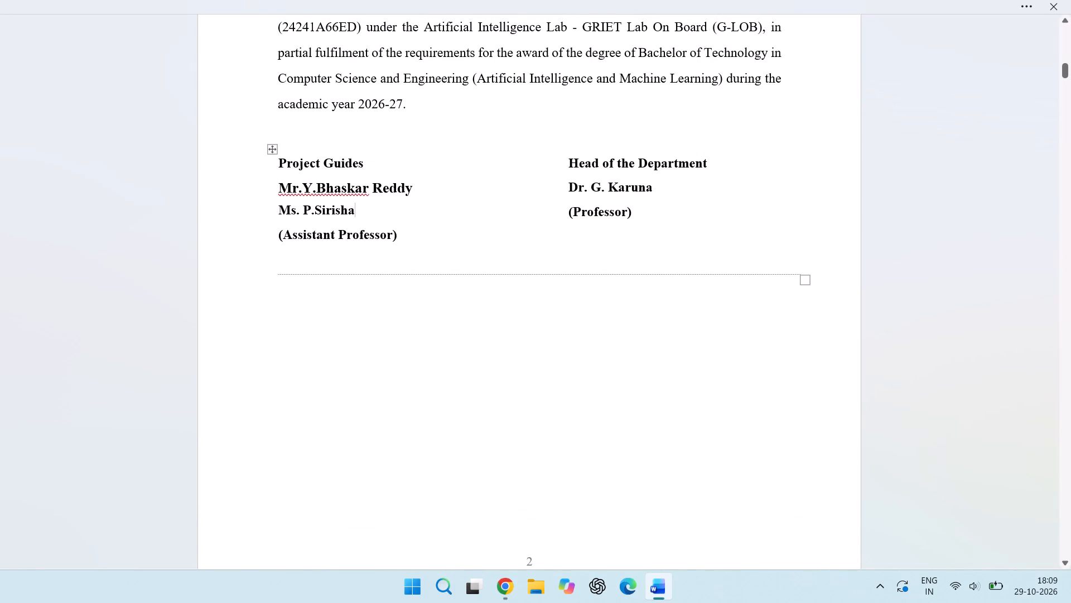
Remove the yellow highlight from "[Edit or extend this acknowledgement as required by your department format.]" in the Acknowledgement.
{"action": "scroll", "coordinate": [466, 251], "scroll_direction": "down", "scroll_amount": 3}
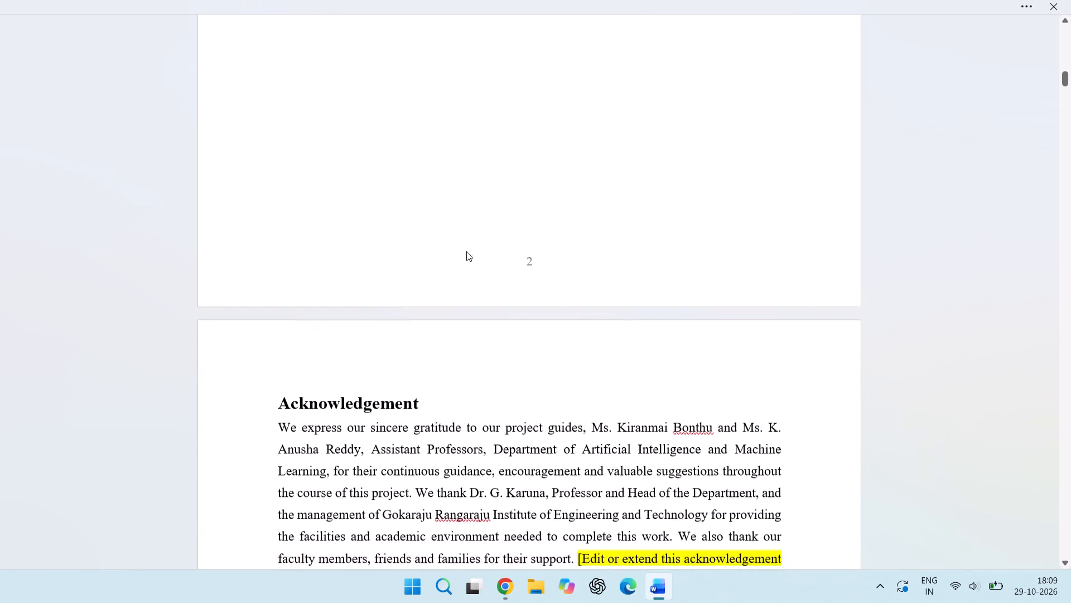
{"action": "scroll", "coordinate": [466, 251], "scroll_direction": "down", "scroll_amount": 2}
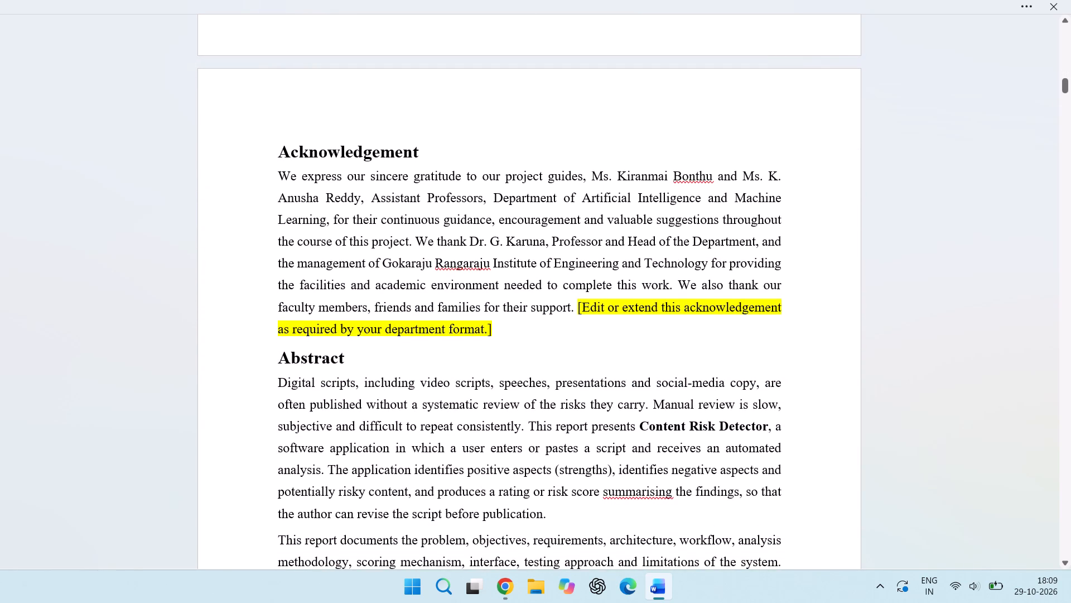
{"action": "left_click_drag", "start_coordinate": [573, 304], "coordinate": [588, 307]}
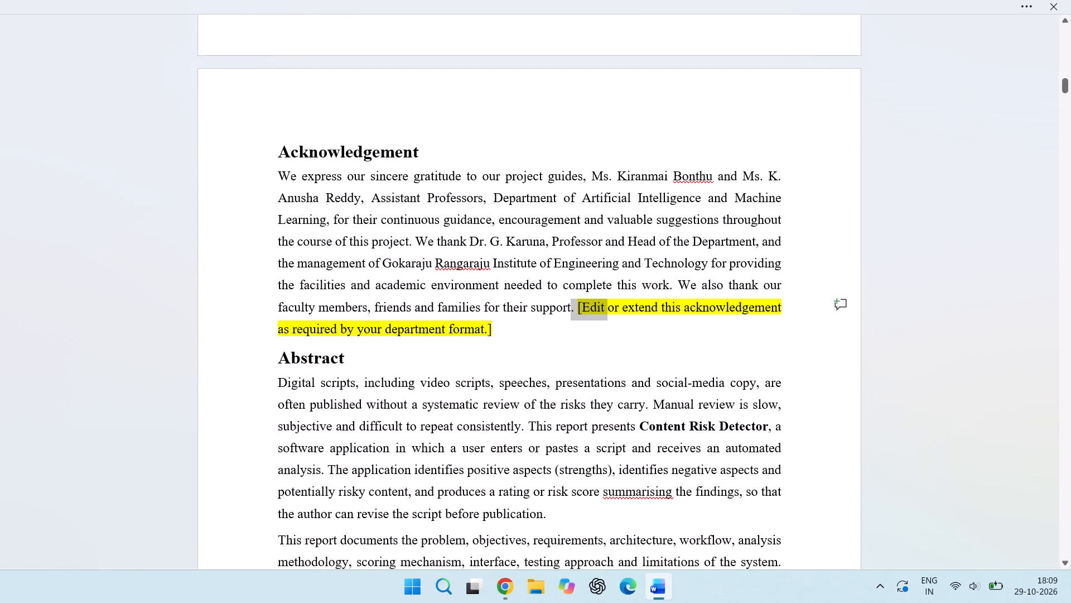
{"action": "left_click_drag", "start_coordinate": [491, 330], "coordinate": [594, 312]}
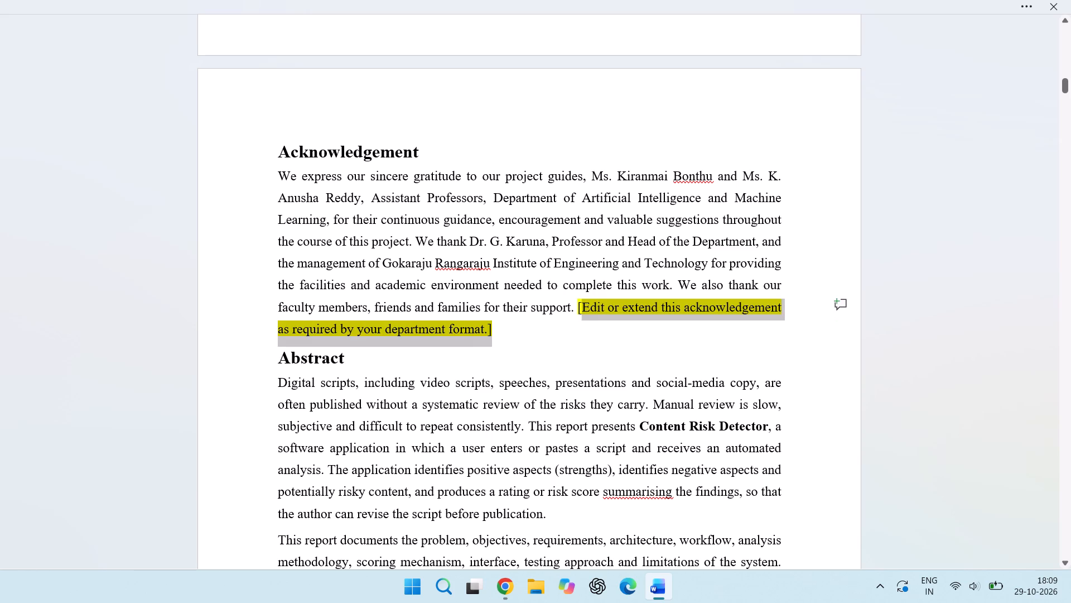
{"action": "left_click_drag", "start_coordinate": [594, 312], "coordinate": [575, 304]}
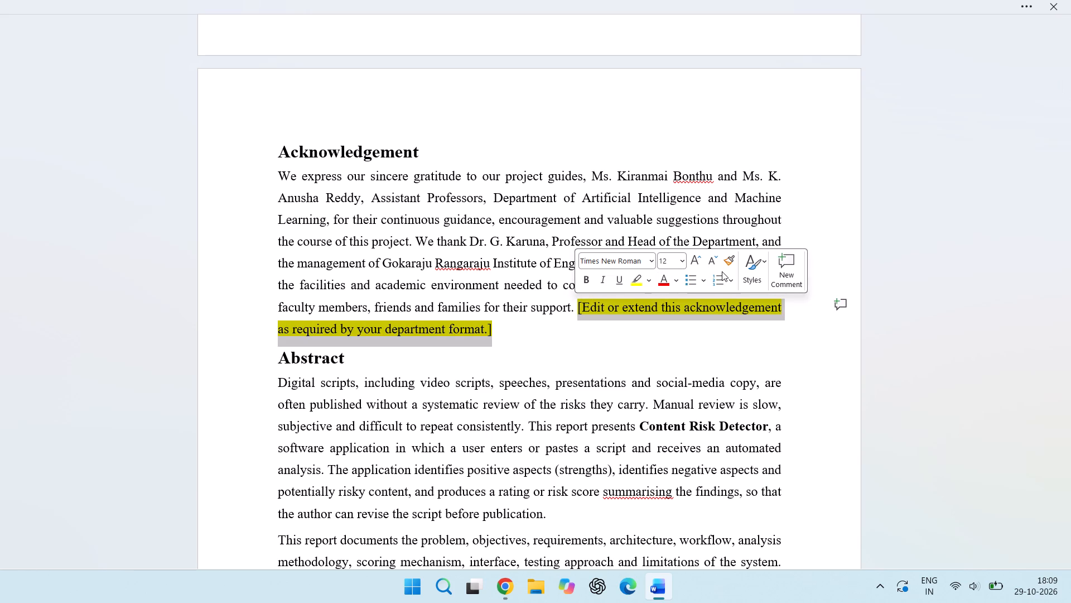
{"action": "left_click", "coordinate": [639, 280]}
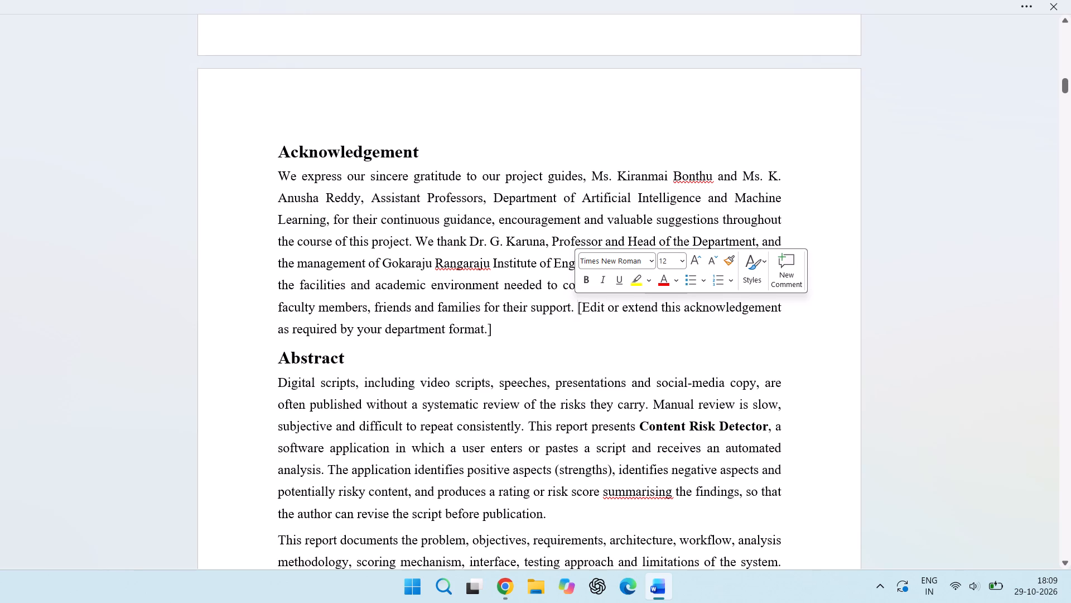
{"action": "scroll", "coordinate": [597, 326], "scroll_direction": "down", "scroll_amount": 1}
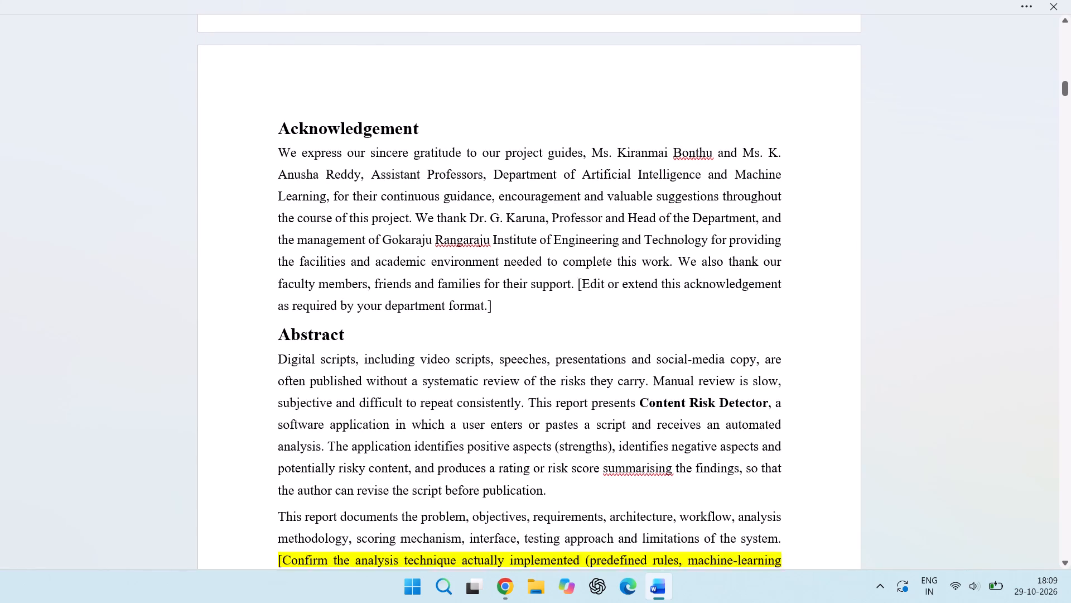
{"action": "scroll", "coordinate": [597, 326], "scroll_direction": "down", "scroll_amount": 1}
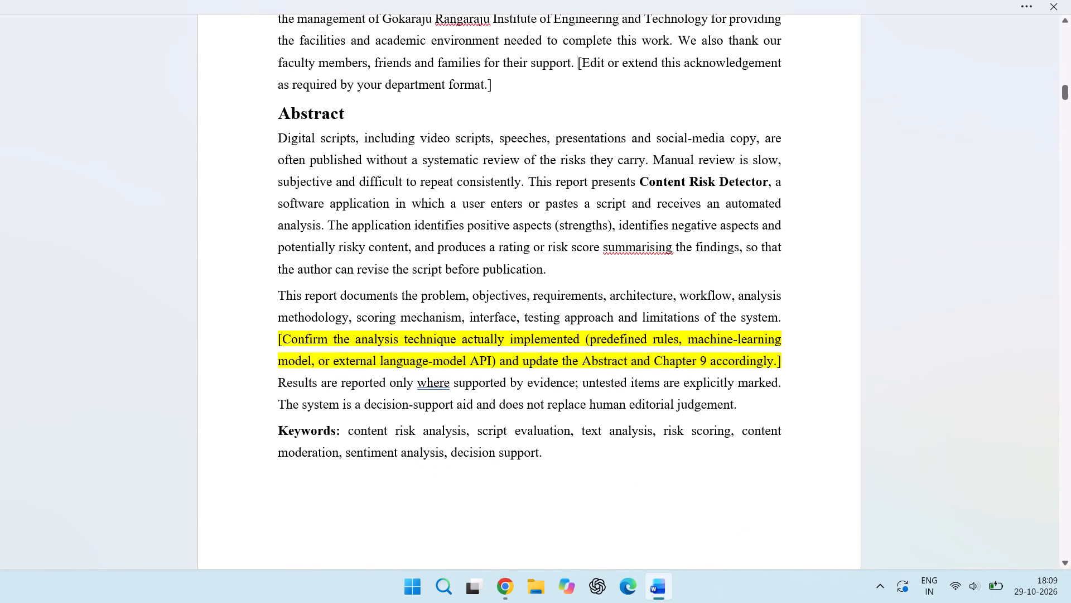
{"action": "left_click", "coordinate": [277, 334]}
Select the bracketed note "[Edit or extend this acknowledgement as required by your department format.]" at the end of the Acknowledgement paragraph.
{"action": "scroll", "coordinate": [277, 334], "scroll_direction": "up", "scroll_amount": 1}
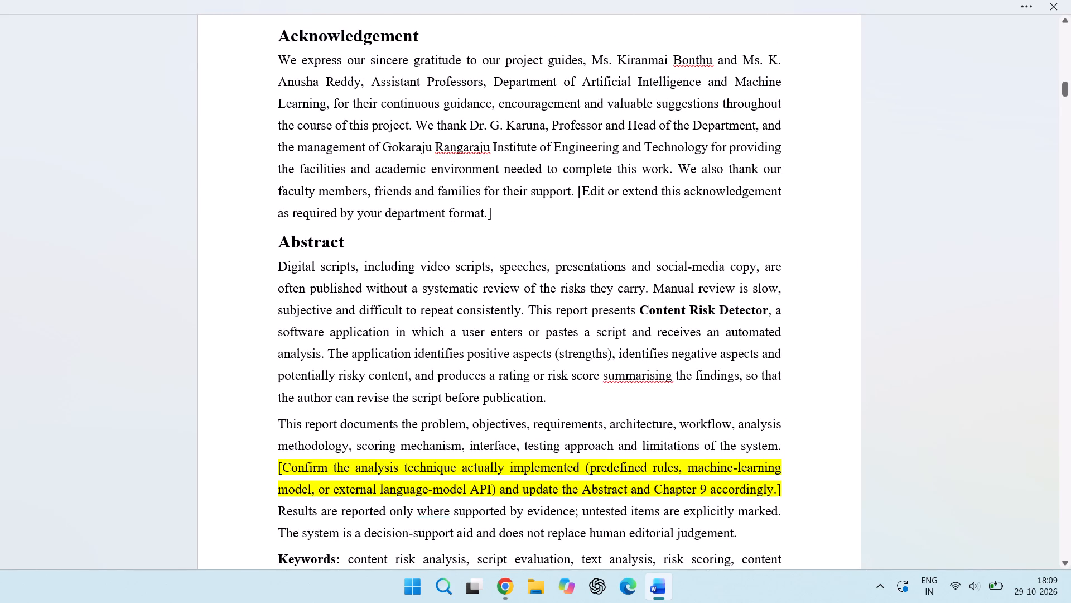
{"action": "scroll", "coordinate": [624, 79], "scroll_direction": "up", "scroll_amount": 1}
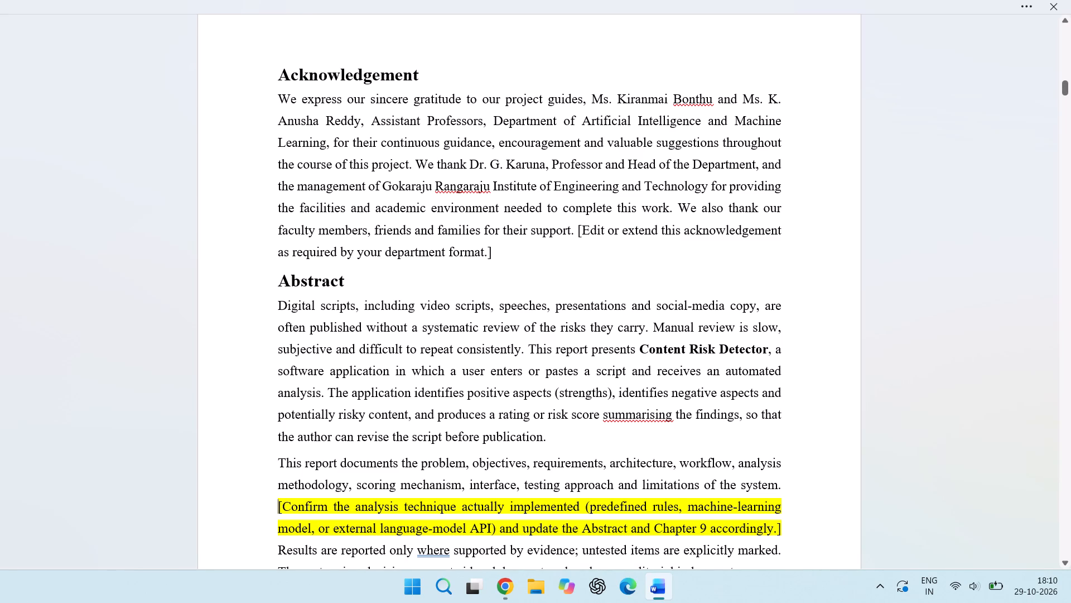
{"action": "left_click_drag", "start_coordinate": [577, 227], "coordinate": [583, 231]}
{"action": "left_click_drag", "start_coordinate": [583, 231], "coordinate": [499, 253]}
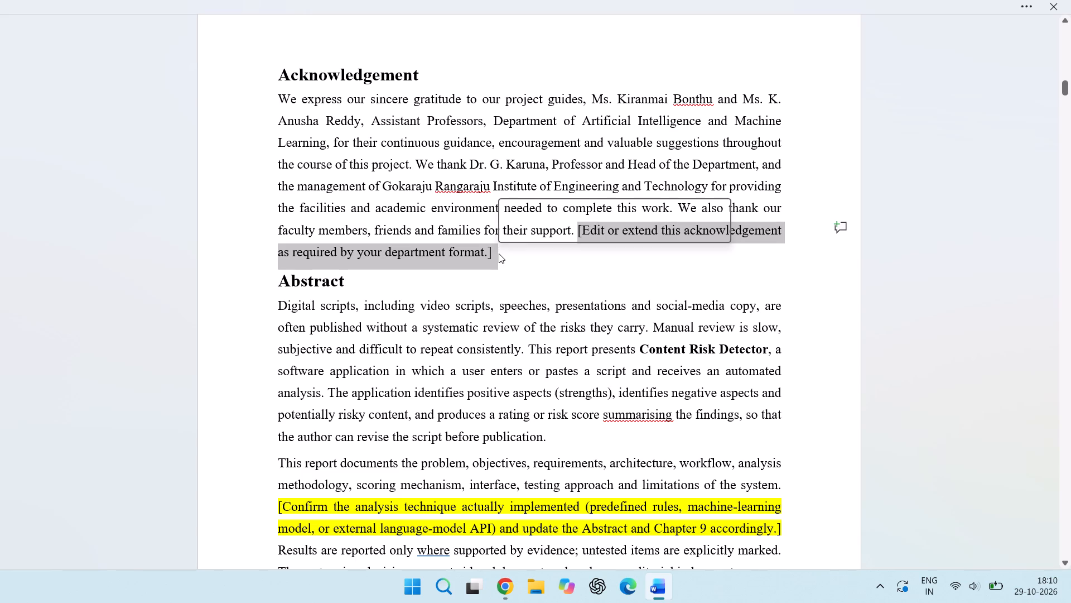
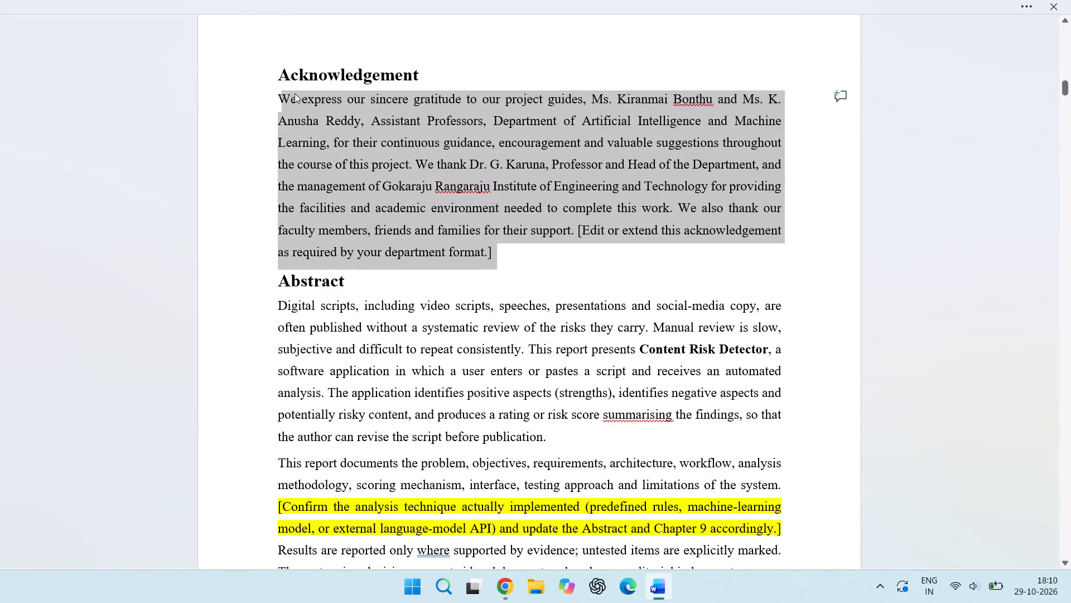
Delete the Acknowledgement section, including its heading and its paragraph.
{"action": "key", "text": "BackSpace"}
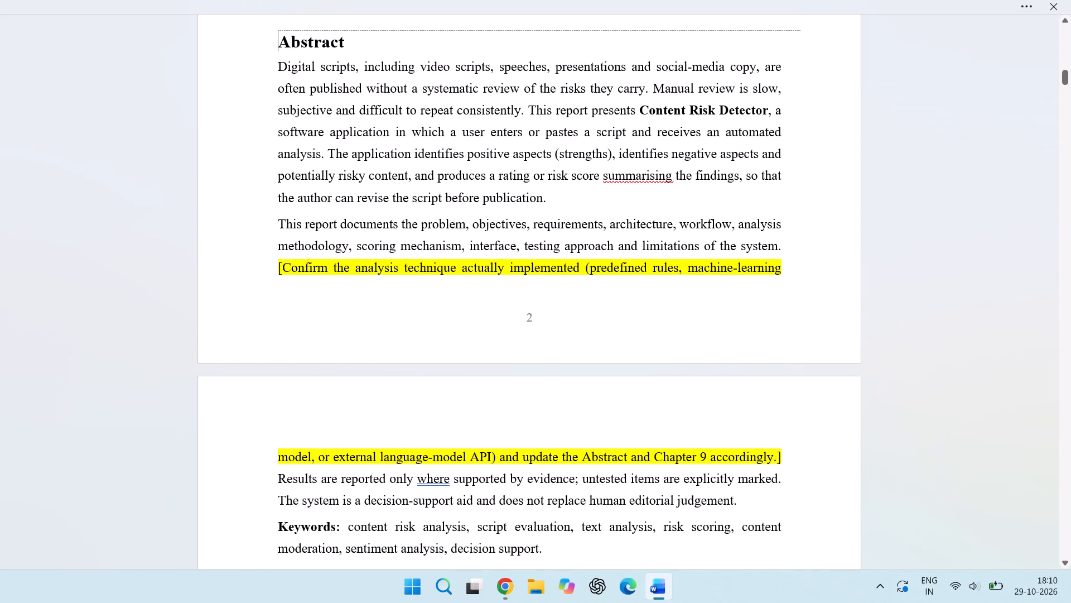
Insert nine blank lines before the Abstract heading so that it starts on a new page after the certificate.
{"action": "scroll", "coordinate": [283, 83], "scroll_direction": "up", "scroll_amount": 1}
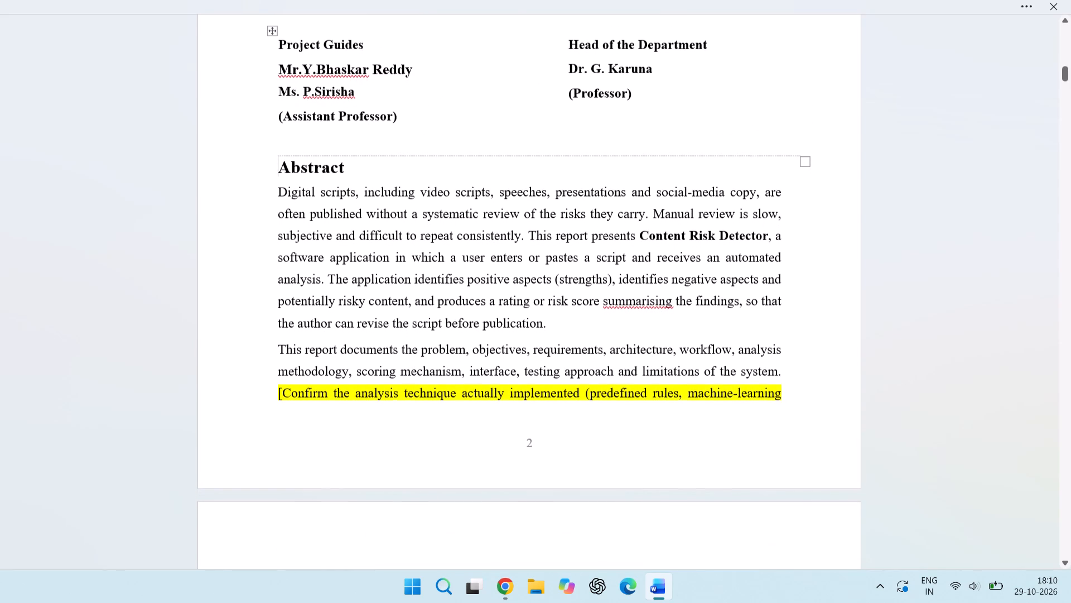
{"action": "key", "text": "Return"}
{"action": "key", "text": "Return"}
{"action": "key", "text": "Return"}
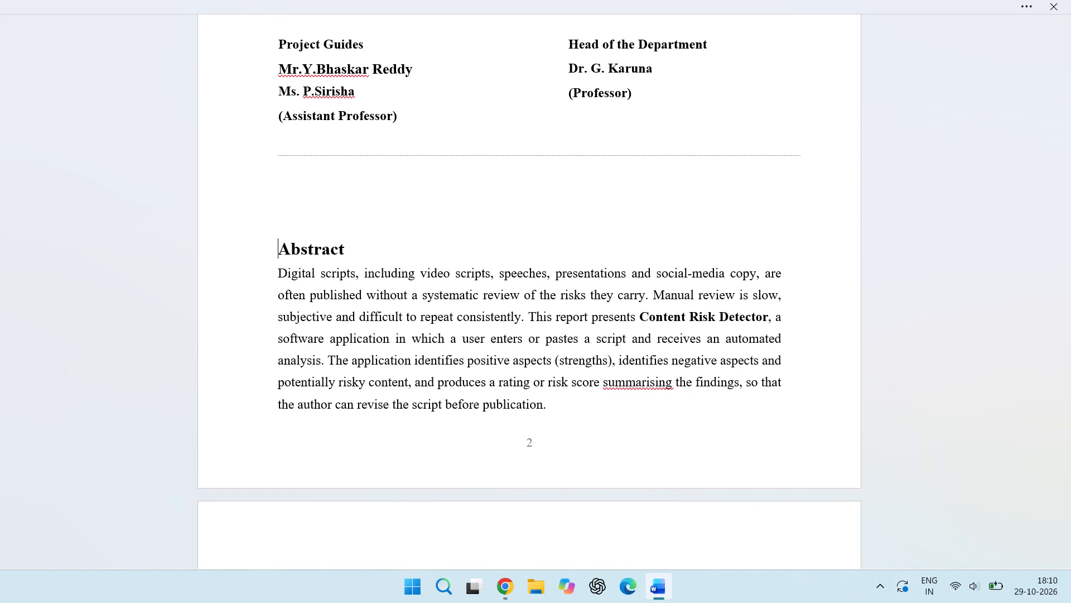
{"action": "key", "text": "Return"}
{"action": "key", "text": "Return"}
{"action": "key", "text": "Return"}
{"action": "key", "text": "Return"}
{"action": "key", "text": "Return"}
{"action": "key", "text": "Return"}
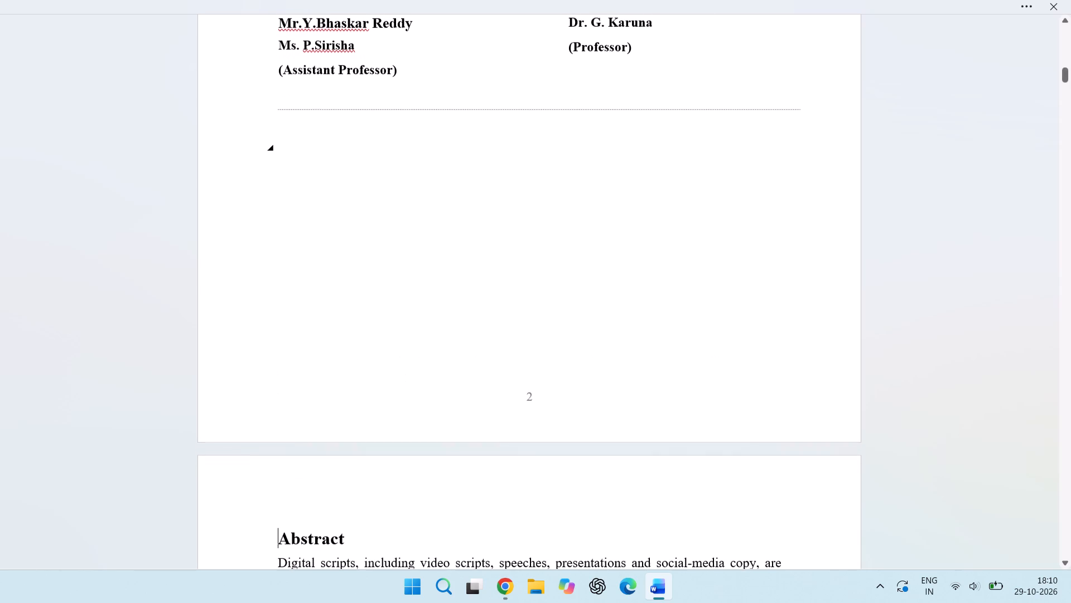
Remove the yellow highlight from the bracketed note in the Abstract that begins "[Confirm the analysis technique actually implemented".
{"action": "scroll", "coordinate": [284, 143], "scroll_direction": "down", "scroll_amount": 5}
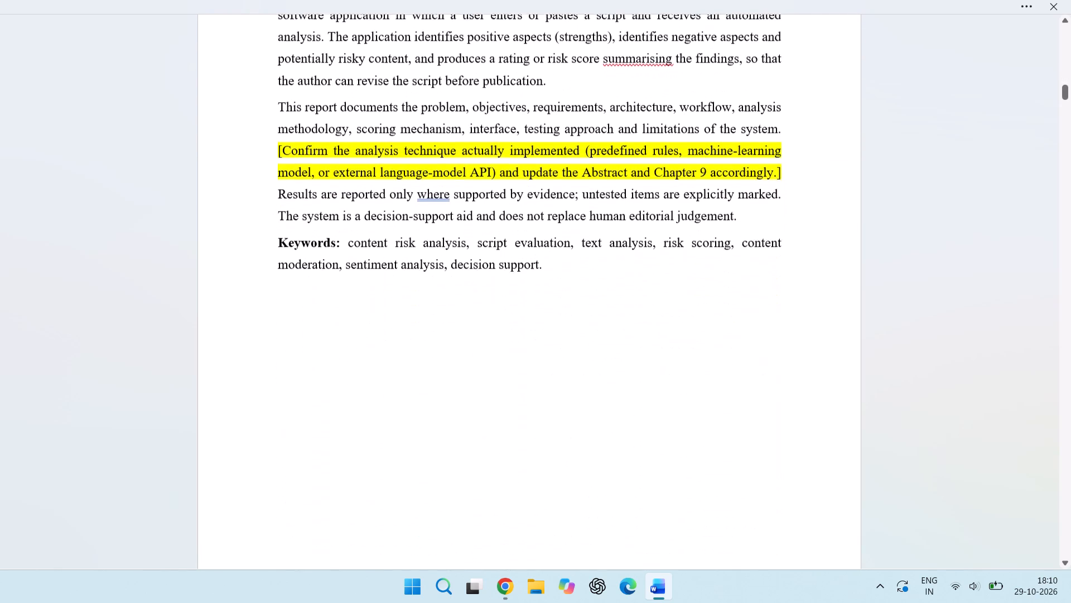
{"action": "scroll", "coordinate": [284, 143], "scroll_direction": "down", "scroll_amount": 2}
{"action": "scroll", "coordinate": [284, 143], "scroll_direction": "up", "scroll_amount": 2}
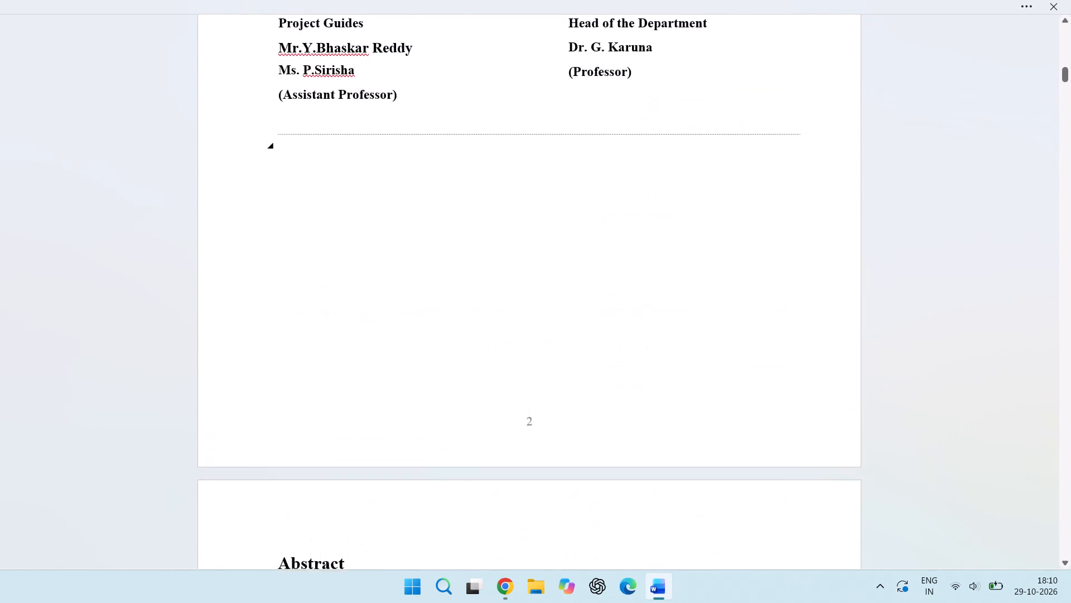
{"action": "scroll", "coordinate": [284, 143], "scroll_direction": "down", "scroll_amount": 2}
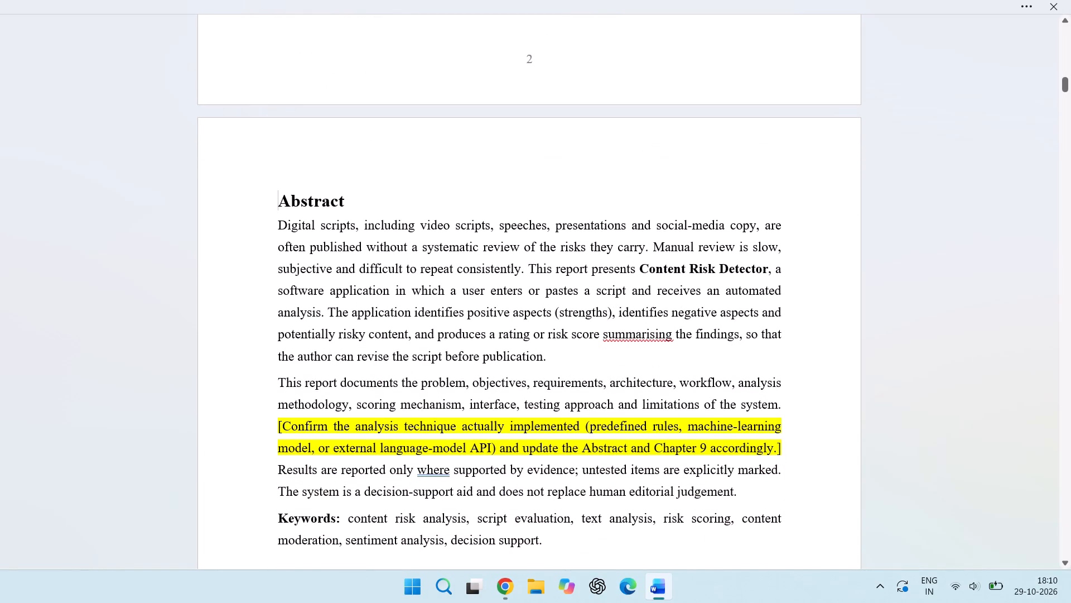
{"action": "scroll", "coordinate": [284, 143], "scroll_direction": "down", "scroll_amount": 1}
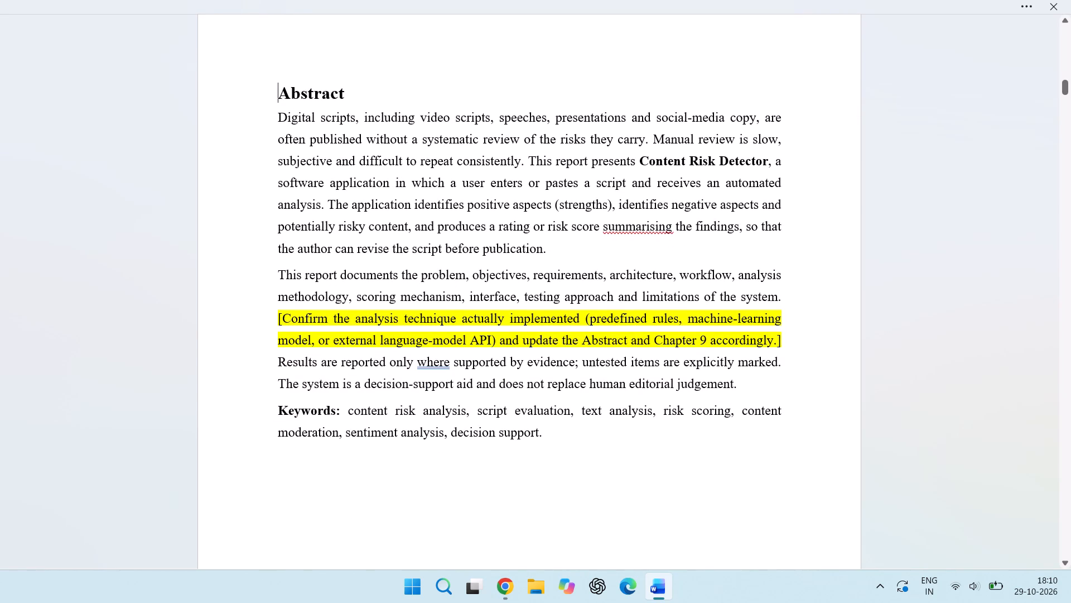
{"action": "left_click_drag", "start_coordinate": [276, 316], "coordinate": [652, 354]}
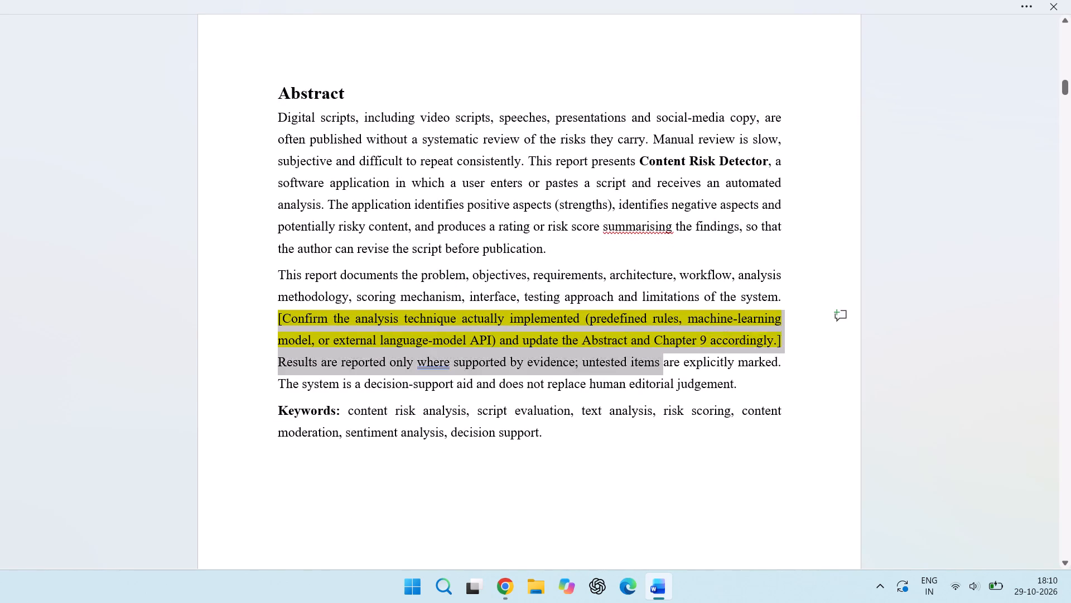
{"action": "left_click_drag", "start_coordinate": [652, 354], "coordinate": [774, 351]}
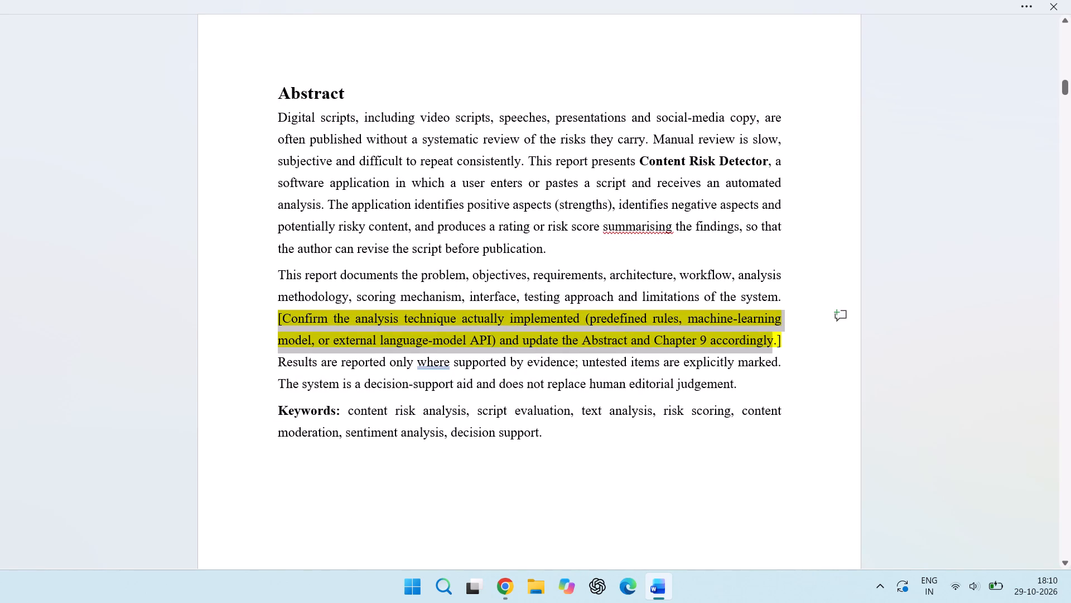
{"action": "left_click_drag", "start_coordinate": [774, 351], "coordinate": [779, 351]}
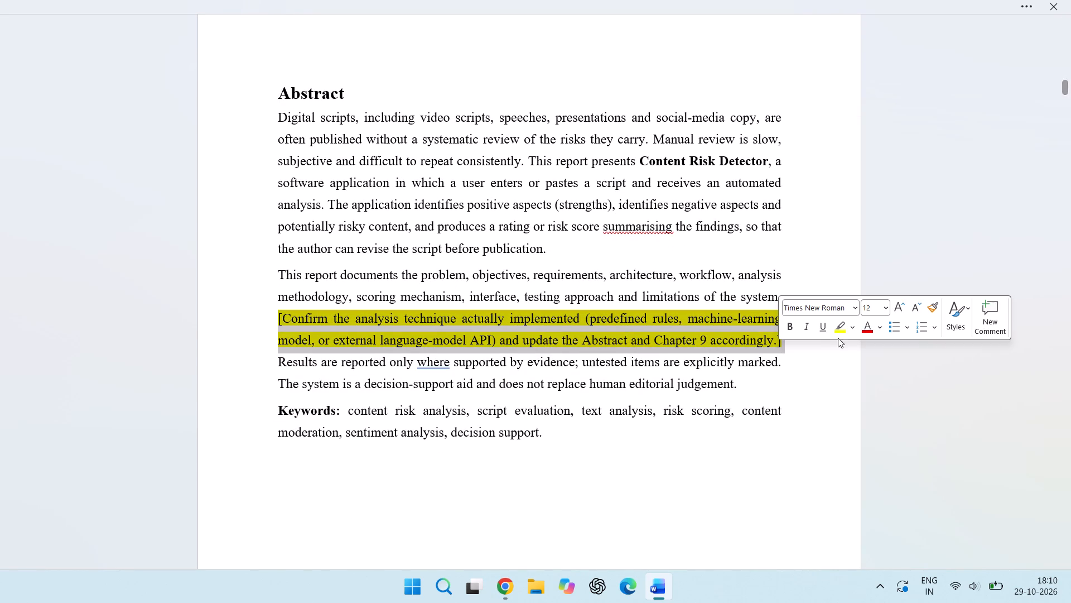
{"action": "left_click", "coordinate": [840, 334]}
Delete the highlighted note "[Add one sentence naming the exact platform: web application / desktop / command line.]" from section 1.3.
{"action": "scroll", "coordinate": [706, 394], "scroll_direction": "down", "scroll_amount": 3}
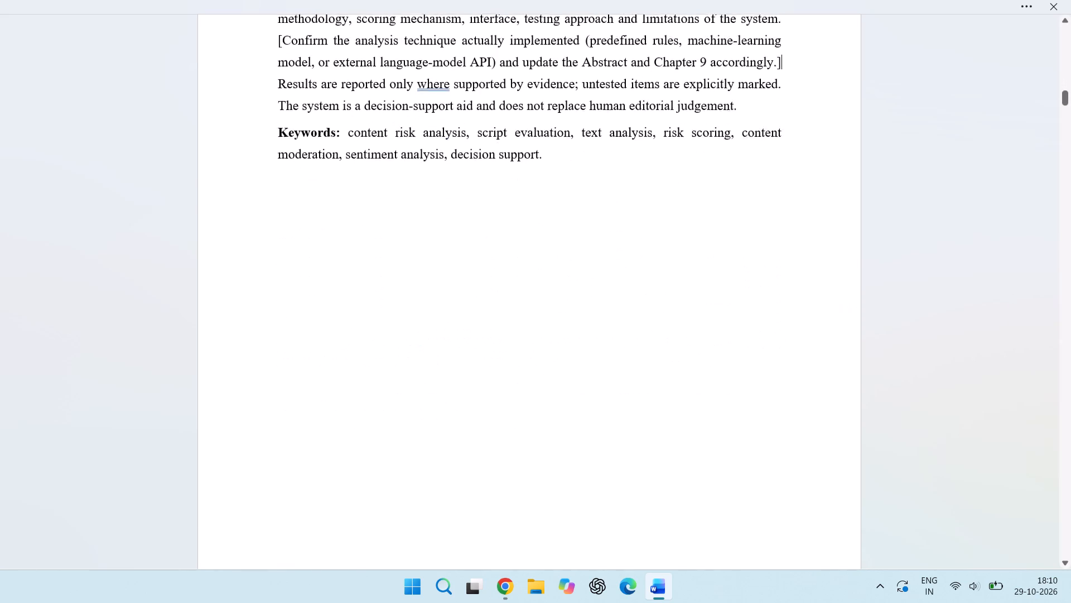
{"action": "scroll", "coordinate": [706, 394], "scroll_direction": "down", "scroll_amount": 3}
{"action": "scroll", "coordinate": [706, 394], "scroll_direction": "up", "scroll_amount": 10}
{"action": "scroll", "coordinate": [706, 394], "scroll_direction": "down", "scroll_amount": 1}
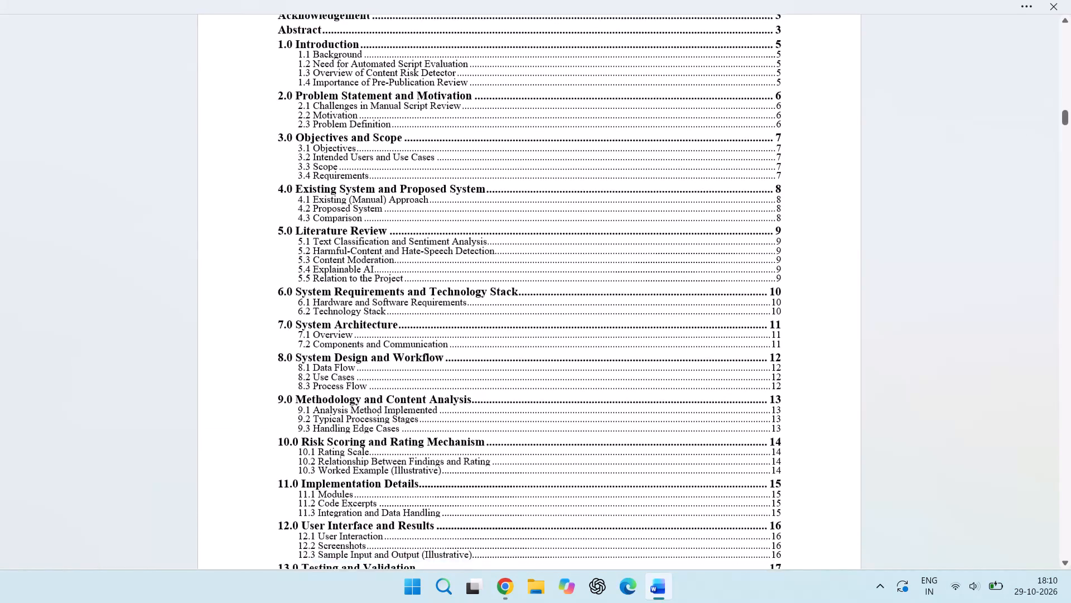
{"action": "scroll", "coordinate": [706, 394], "scroll_direction": "down", "scroll_amount": 4}
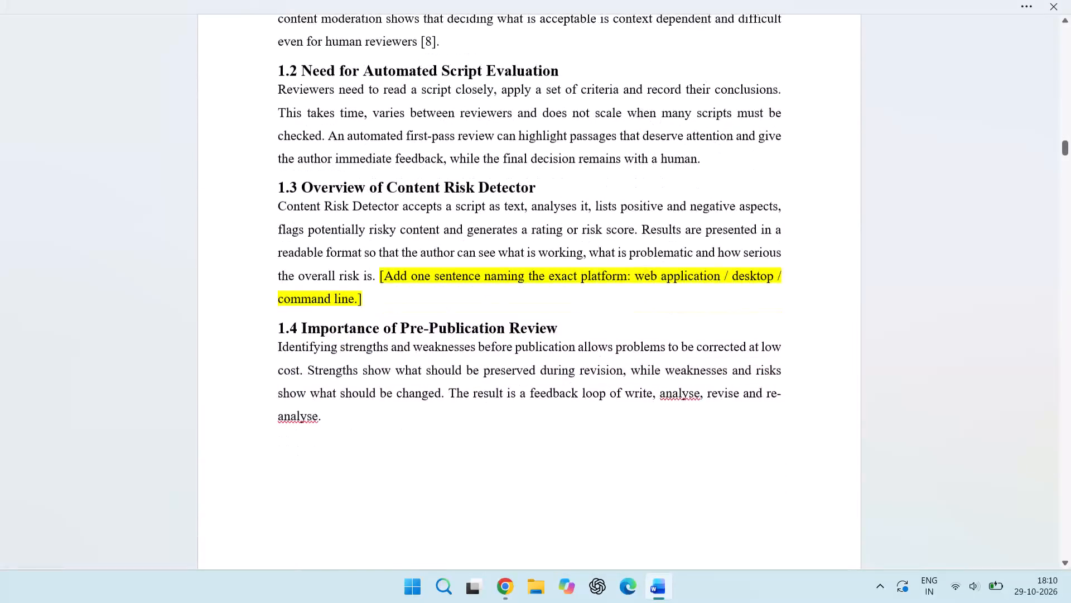
{"action": "scroll", "coordinate": [706, 394], "scroll_direction": "down", "scroll_amount": 1}
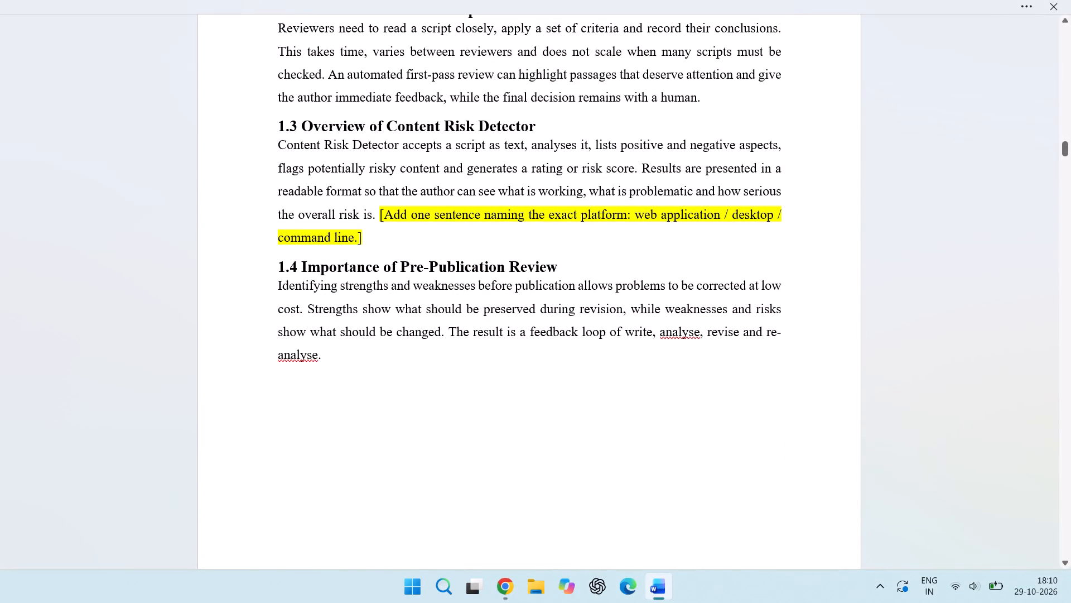
{"action": "left_click_drag", "start_coordinate": [378, 211], "coordinate": [411, 237]}
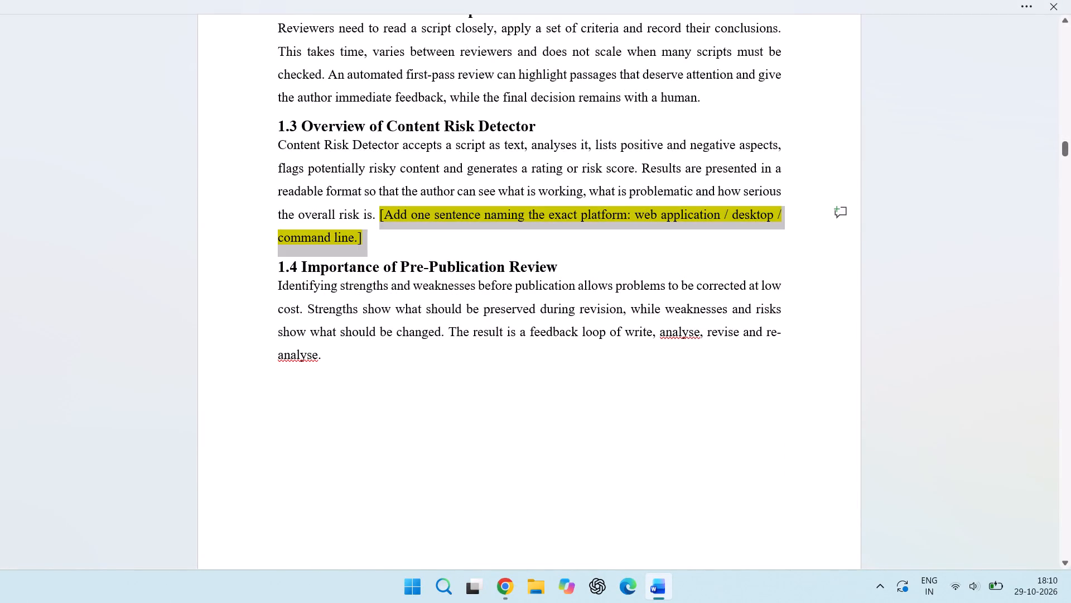
{"action": "left_click_drag", "start_coordinate": [411, 237], "coordinate": [380, 246]}
{"action": "scroll", "coordinate": [380, 246], "scroll_direction": "down", "scroll_amount": 2}
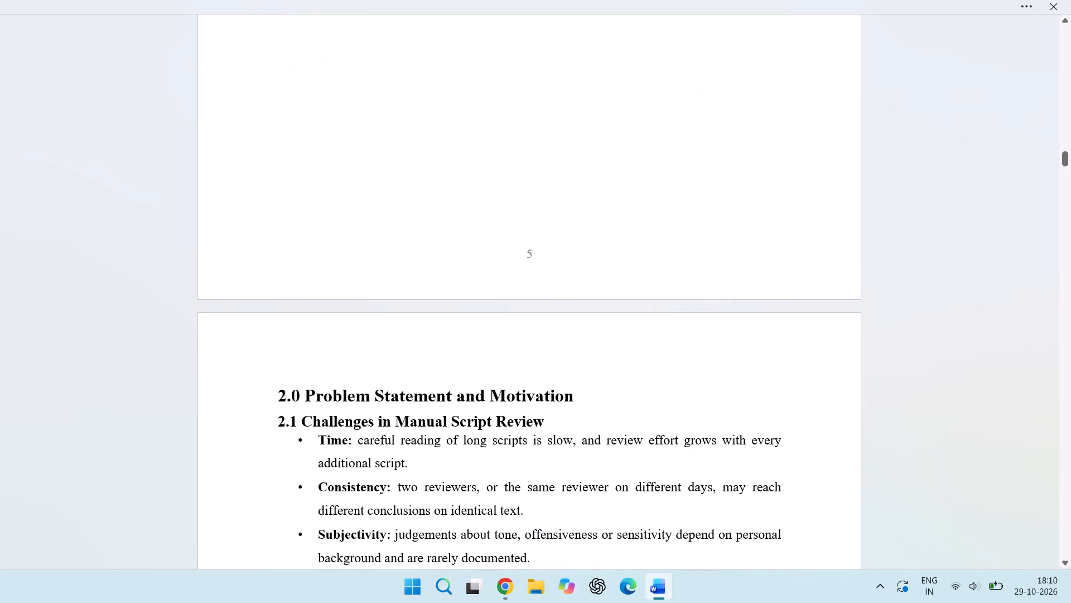
{"action": "key", "text": "BackSpace"}
{"action": "scroll", "coordinate": [380, 246], "scroll_direction": "up", "scroll_amount": 1}
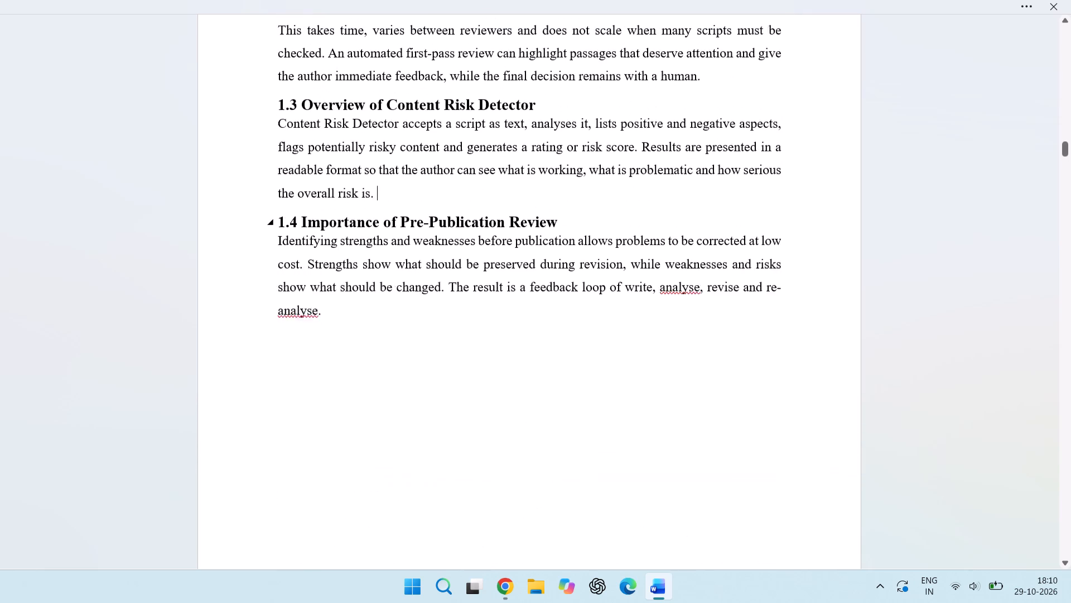
Delete the highlighted note "[Confirm supported languages and maximum input length.]" from section 3.3 Scope, ending the sentence with a full stop.
{"action": "scroll", "coordinate": [380, 246], "scroll_direction": "down", "scroll_amount": 5}
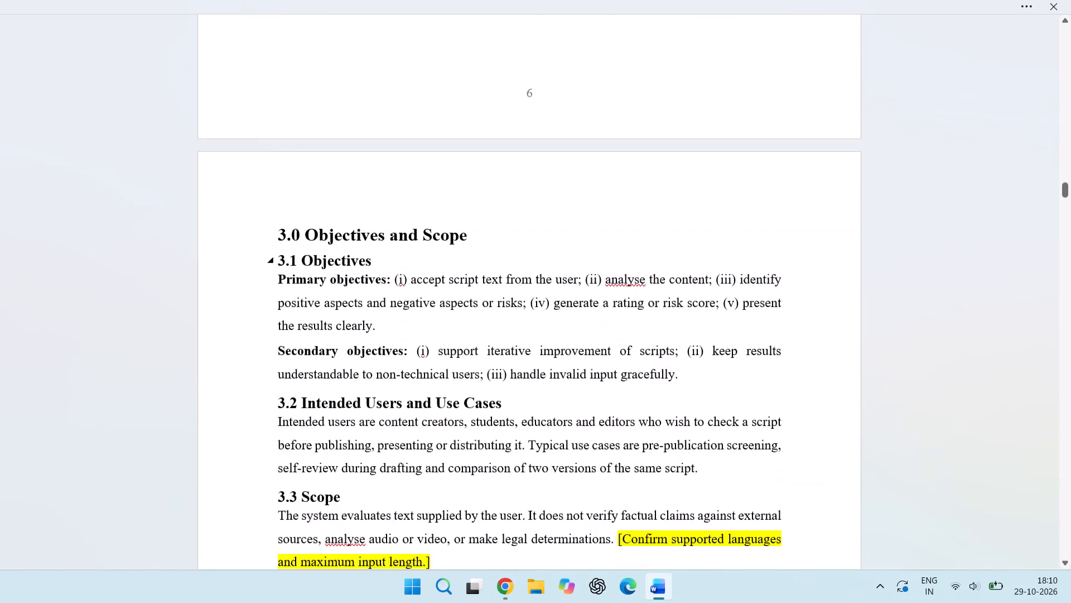
{"action": "scroll", "coordinate": [380, 246], "scroll_direction": "down", "scroll_amount": 2}
{"action": "scroll", "coordinate": [380, 246], "scroll_direction": "up", "scroll_amount": 1}
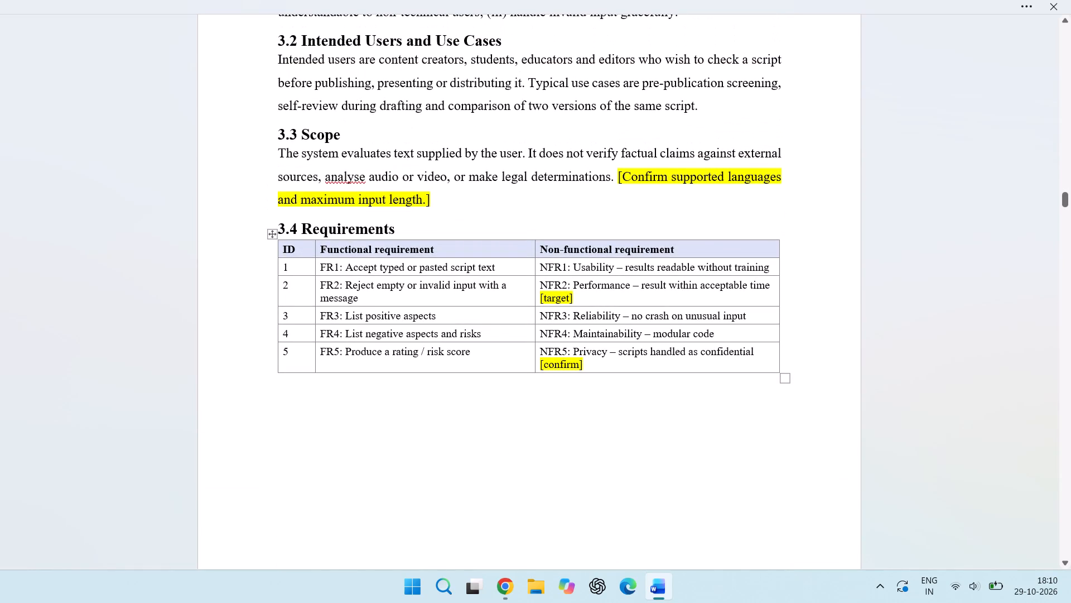
{"action": "left_click_drag", "start_coordinate": [615, 173], "coordinate": [570, 210]}
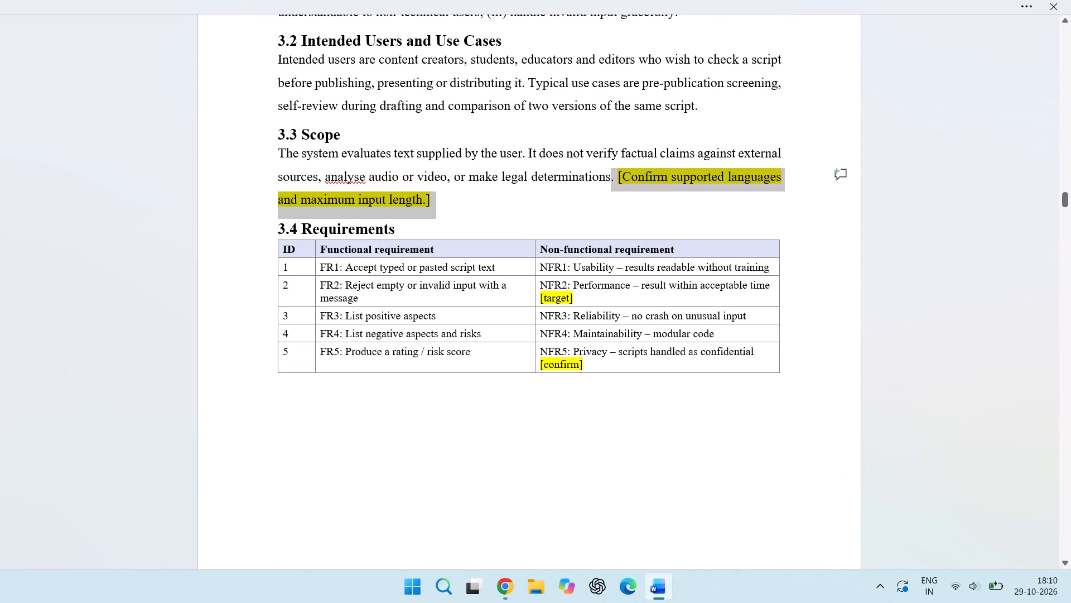
{"action": "left_click_drag", "start_coordinate": [570, 210], "coordinate": [546, 208]}
{"action": "key", "text": "BackSpace"}
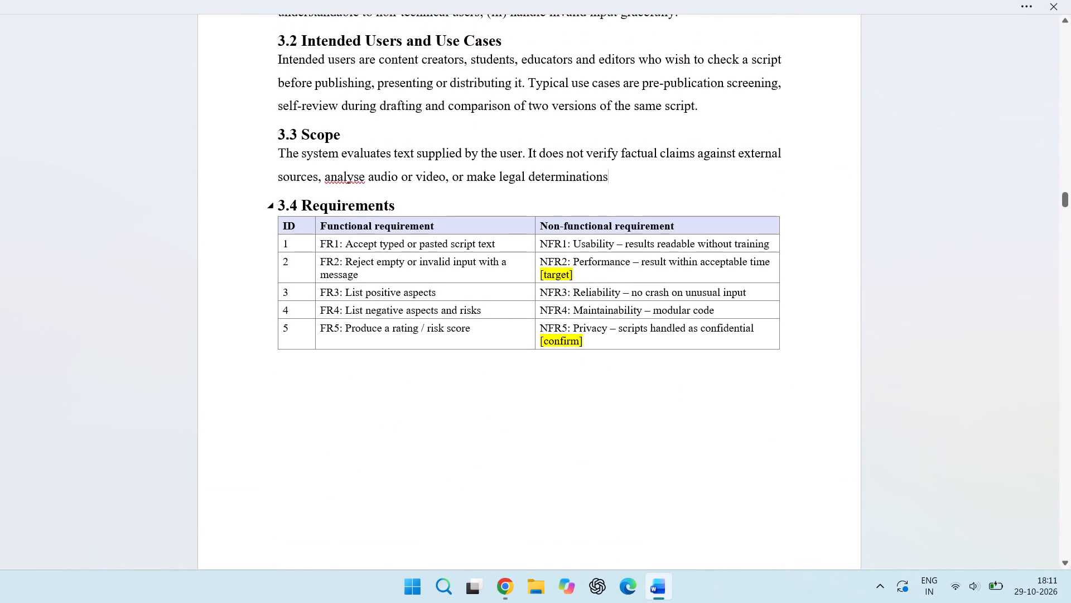
{"action": "key", "text": "ctrl+z"}
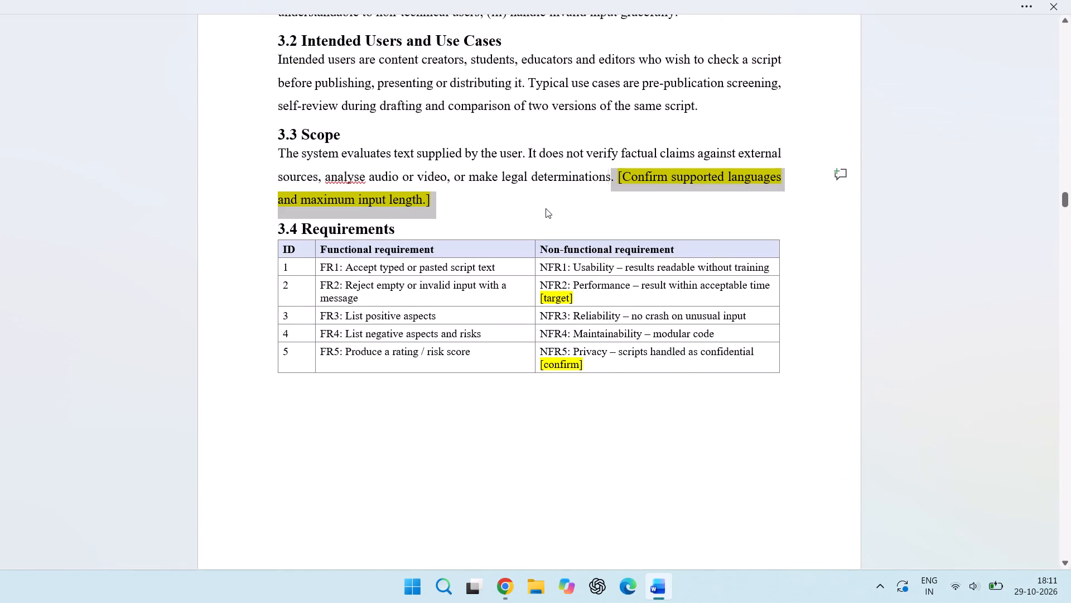
{"action": "key", "text": "BackSpace"}
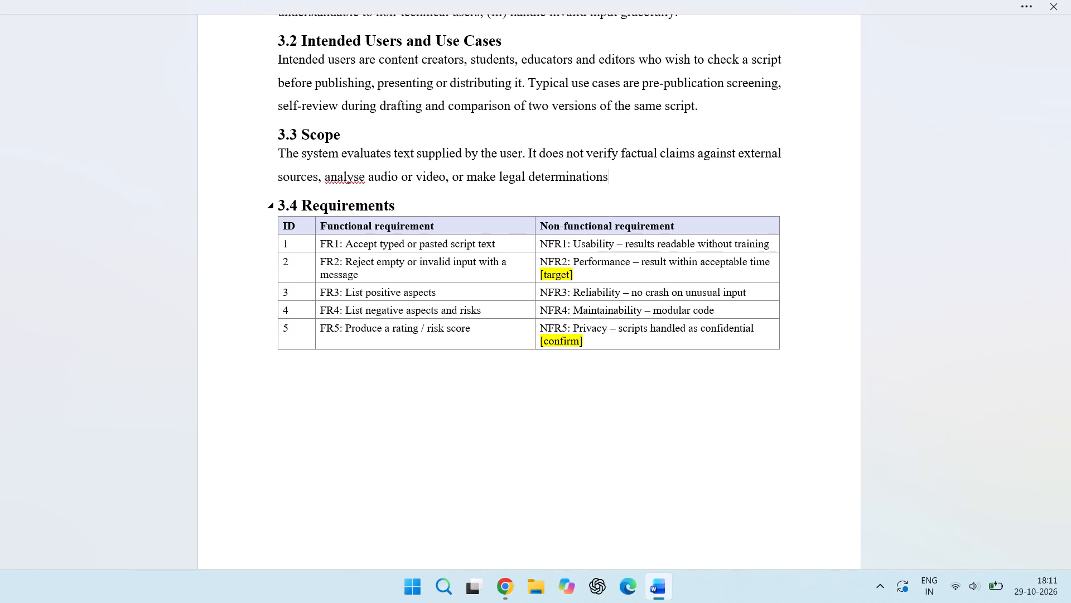
{"action": "key", "text": "period"}
Delete the highlighted placeholder "[target]" from the NFR2 Performance entry in the 3.4 Requirements table.
{"action": "left_click_drag", "start_coordinate": [571, 274], "coordinate": [557, 274]}
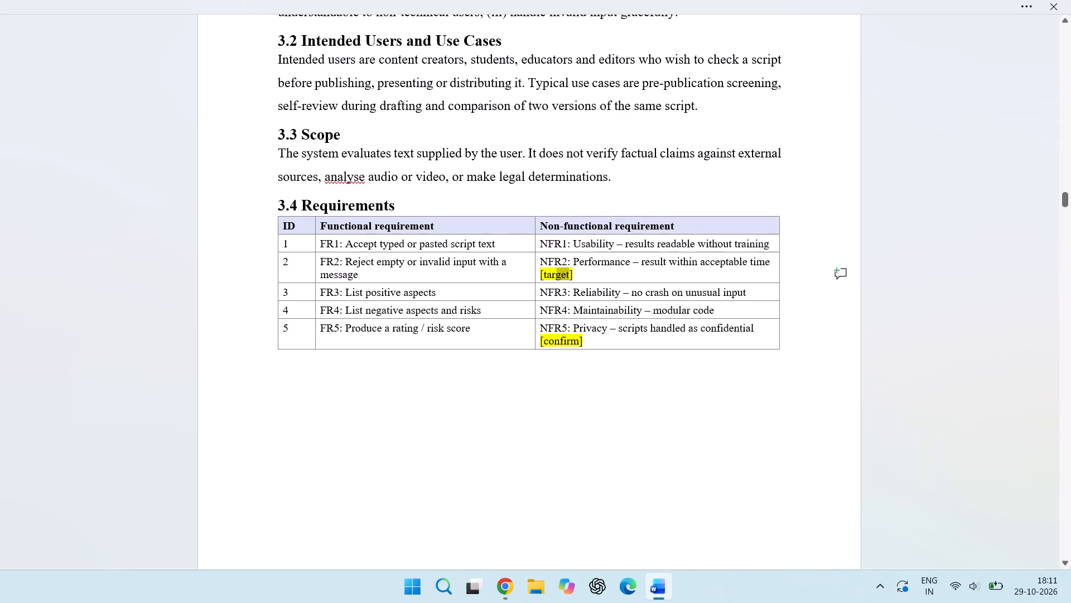
{"action": "left_click_drag", "start_coordinate": [557, 274], "coordinate": [535, 275]}
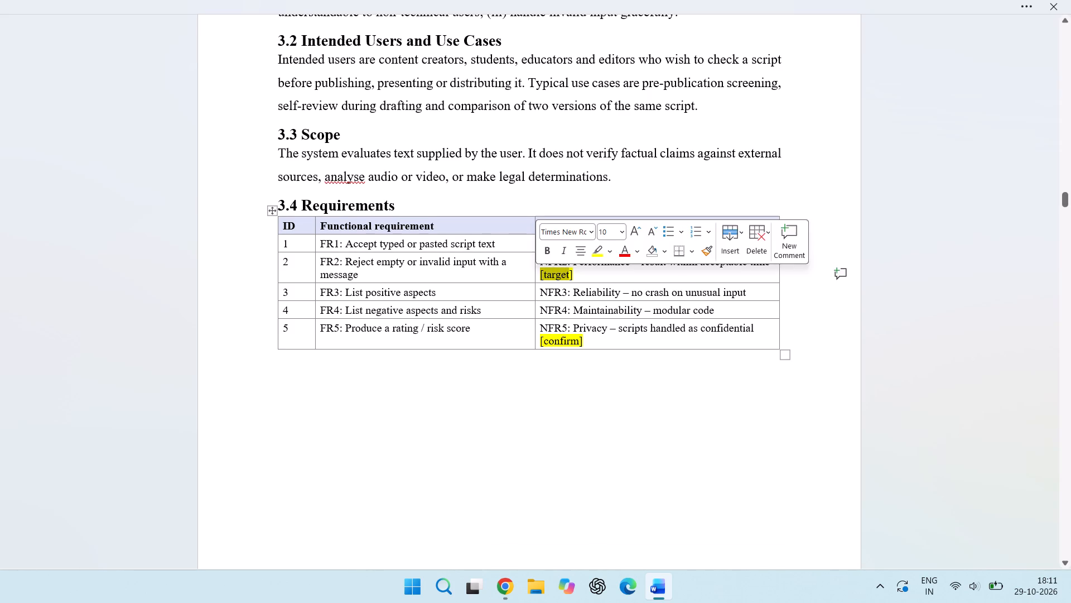
{"action": "key", "text": "BackSpace"}
{"action": "key", "text": "Right"}
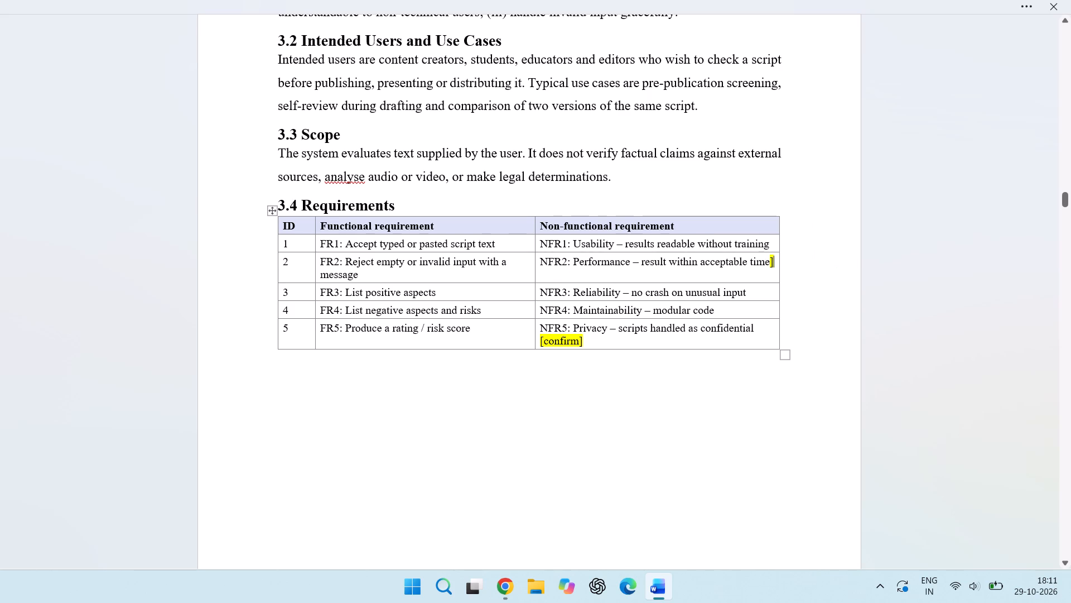
{"action": "key", "text": "BackSpace"}
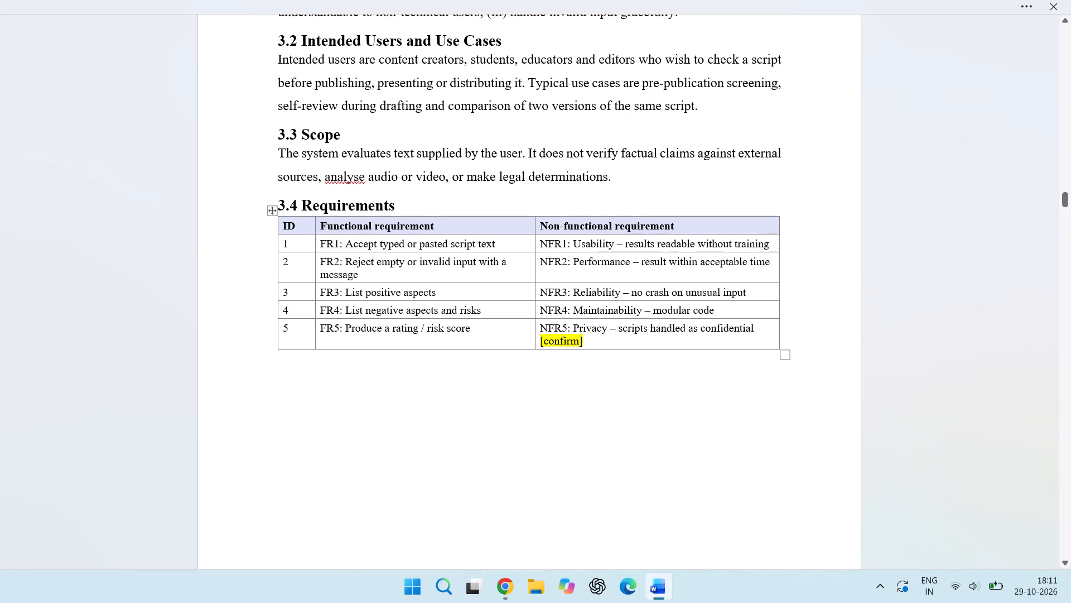
Delete the highlighted placeholder "[confirm]" from the NFR5 Privacy entry in the 3.4 Requirements table.
{"action": "left_click", "coordinate": [583, 342]}
{"action": "key", "text": "ctrl+shift+Left"}
{"action": "key", "text": "ctrl+shift+Left"}
{"action": "key", "text": "ctrl+shift+Left"}
{"action": "key", "text": "BackSpace"}
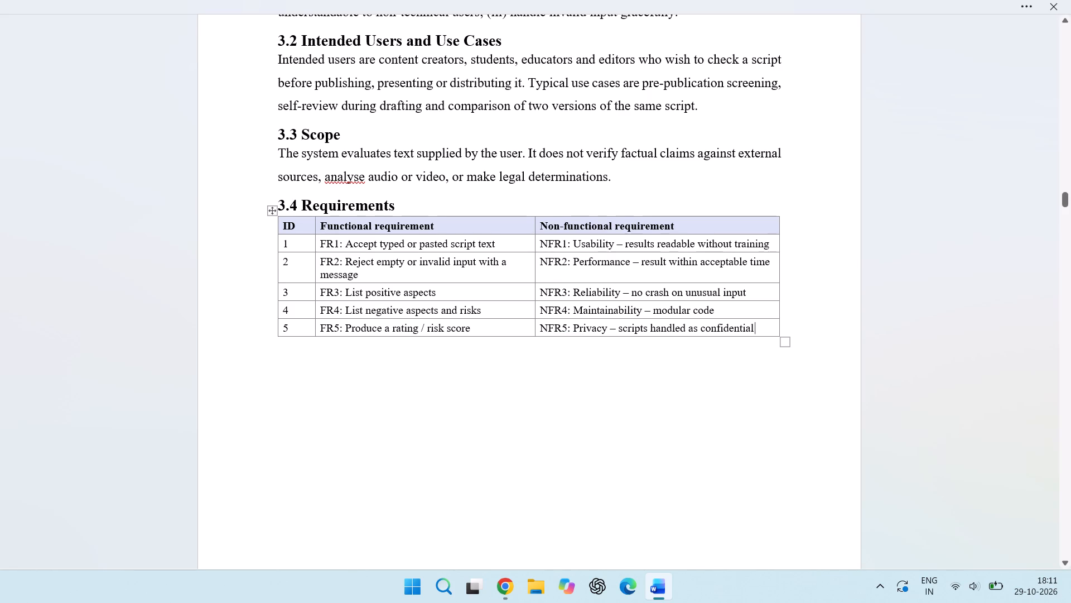
Delete the highlighted note "[for rule-based; confirm for AI API]" from the Consistency row of the 4.3 Comparison table.
{"action": "scroll", "coordinate": [592, 306], "scroll_direction": "down", "scroll_amount": 6}
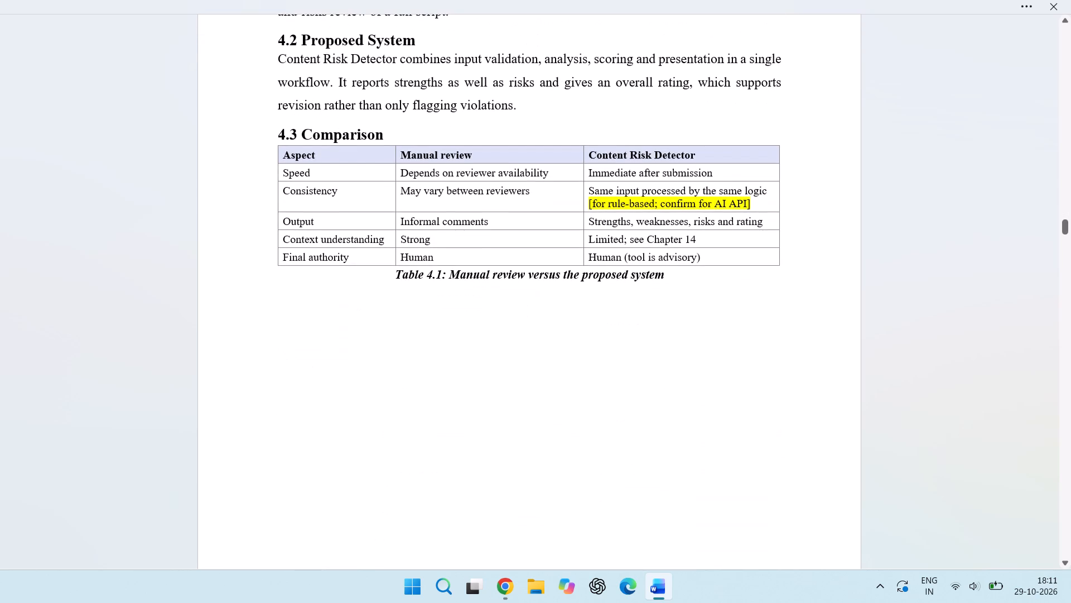
{"action": "left_click", "coordinate": [758, 206]}
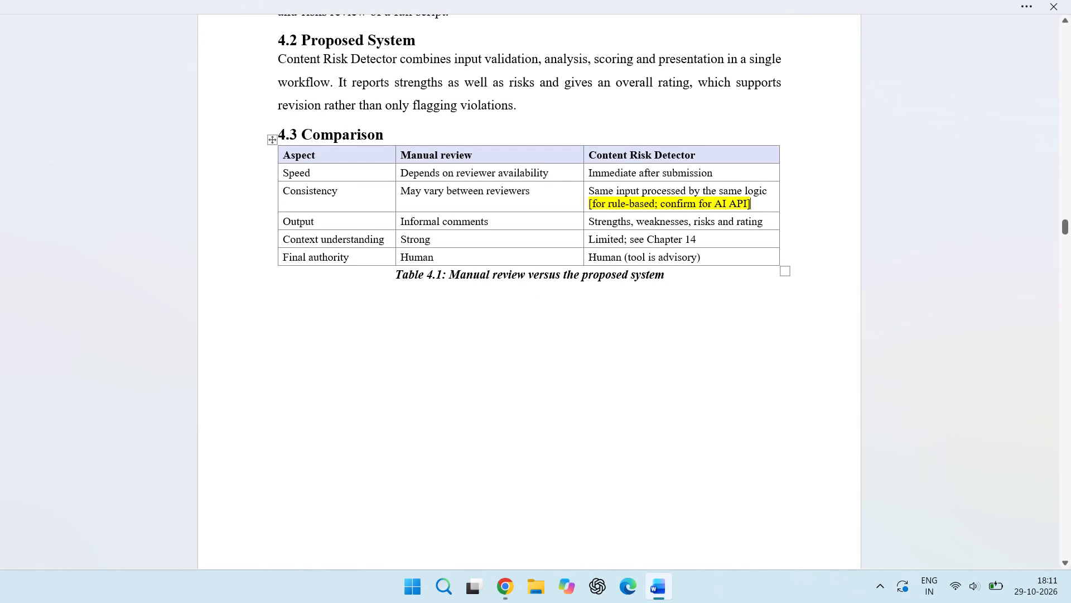
{"action": "key", "text": "ctrl+shift+Left"}
{"action": "key", "text": "ctrl+shift+Left"}
{"action": "key", "text": "ctrl+shift+Left"}
{"action": "key", "text": "ctrl+shift+Left"}
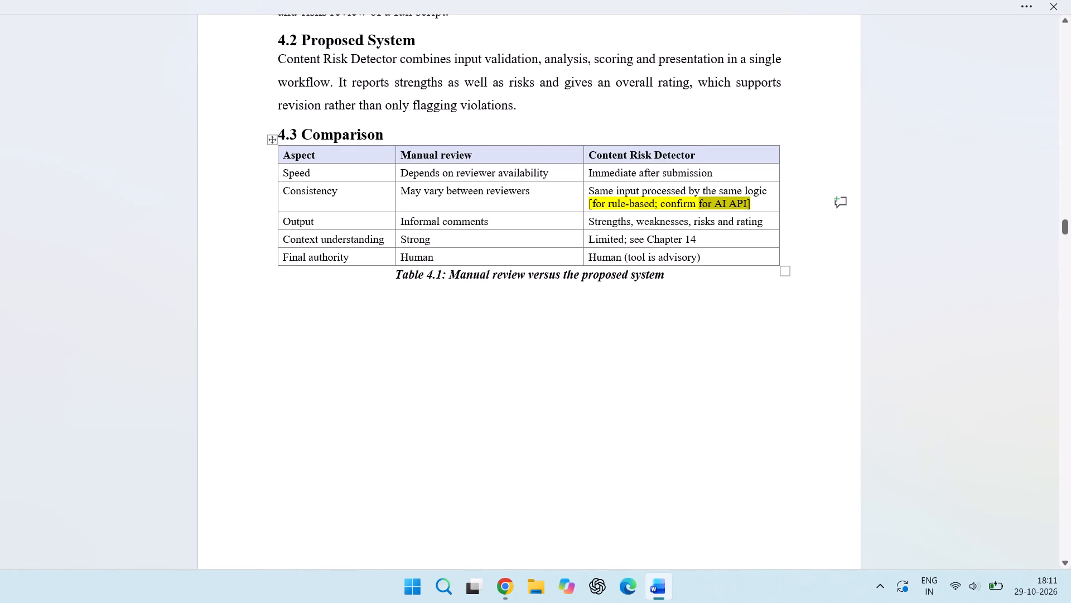
{"action": "key", "text": "ctrl+shift+Left"}
{"action": "key", "text": "ctrl+shift+Left"}
{"action": "key", "text": "ctrl+shift+Left"}
{"action": "key", "text": "ctrl+shift+Left"}
{"action": "key", "text": "ctrl+shift+Left"}
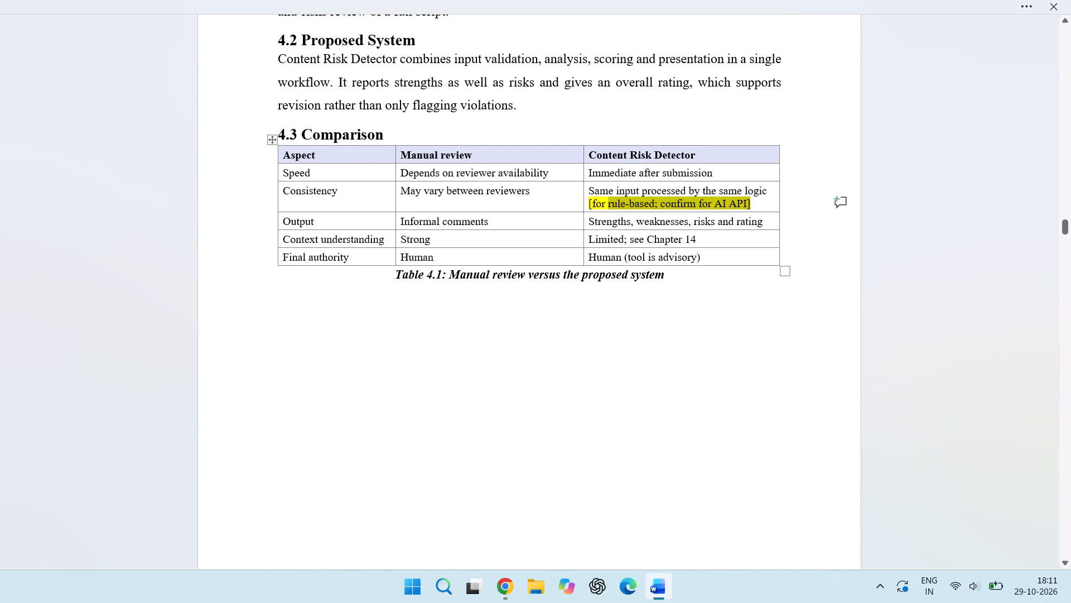
{"action": "key", "text": "ctrl+shift+Left"}
{"action": "key", "text": "ctrl+shift+Left"}
{"action": "key", "text": "BackSpace"}
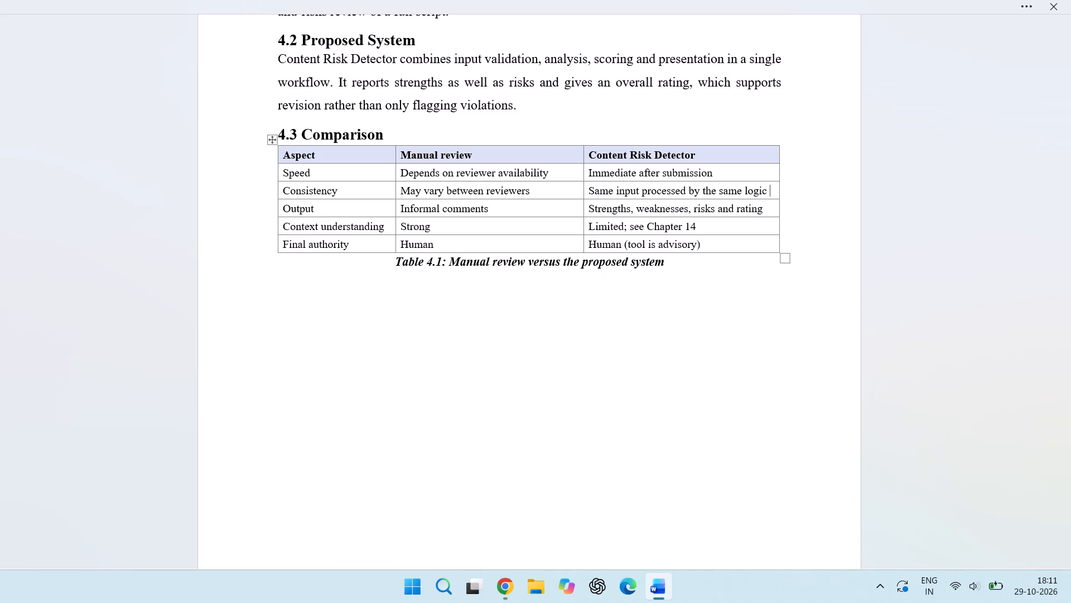
Delete the highlighted note "[Update this sentence after confirming the implementation.]" from section 5.5 Relation to the Project.
{"action": "scroll", "coordinate": [758, 206], "scroll_direction": "down", "scroll_amount": 2}
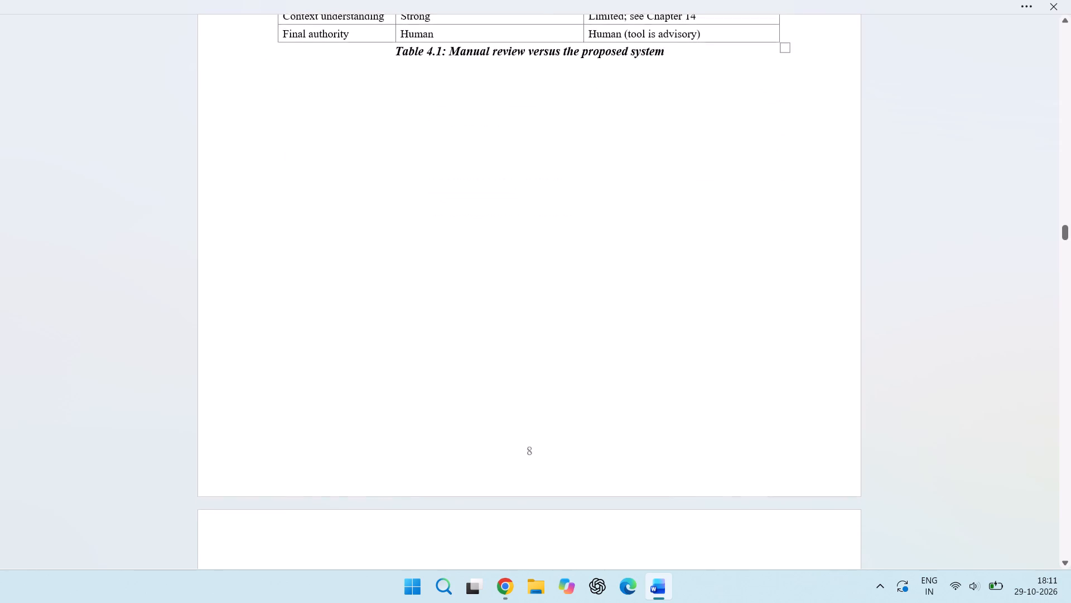
{"action": "scroll", "coordinate": [758, 206], "scroll_direction": "down", "scroll_amount": 2}
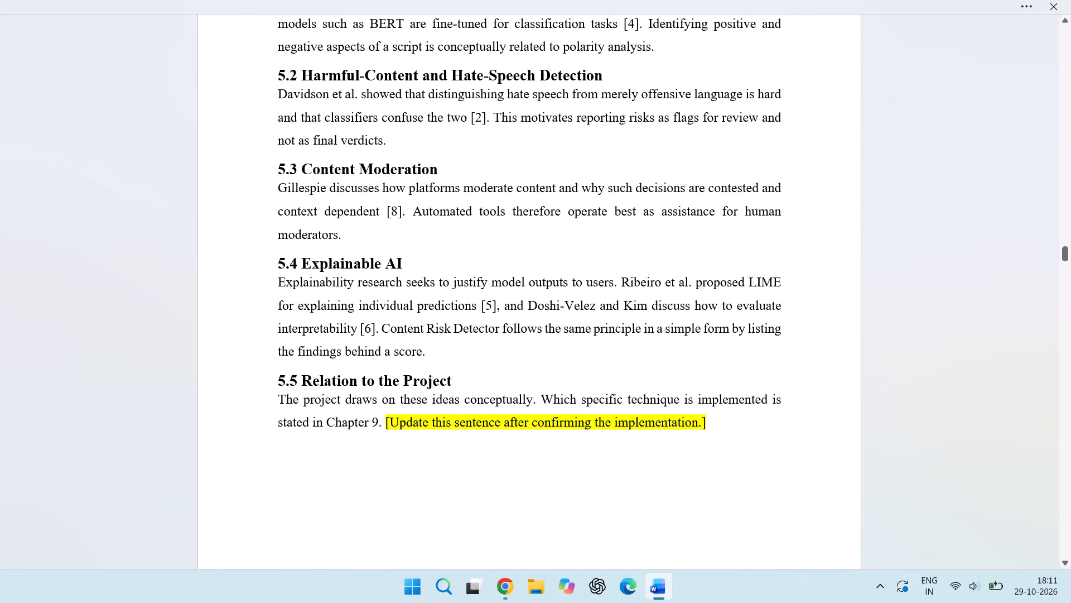
{"action": "left_click", "coordinate": [726, 415]}
{"action": "key", "text": "ctrl+shift+Left"}
{"action": "key", "text": "ctrl+shift+Left"}
{"action": "key", "text": "ctrl+shift+Left"}
{"action": "key", "text": "ctrl+shift+Left"}
{"action": "key", "text": "ctrl+shift+Left"}
{"action": "key", "text": "ctrl+shift+Left"}
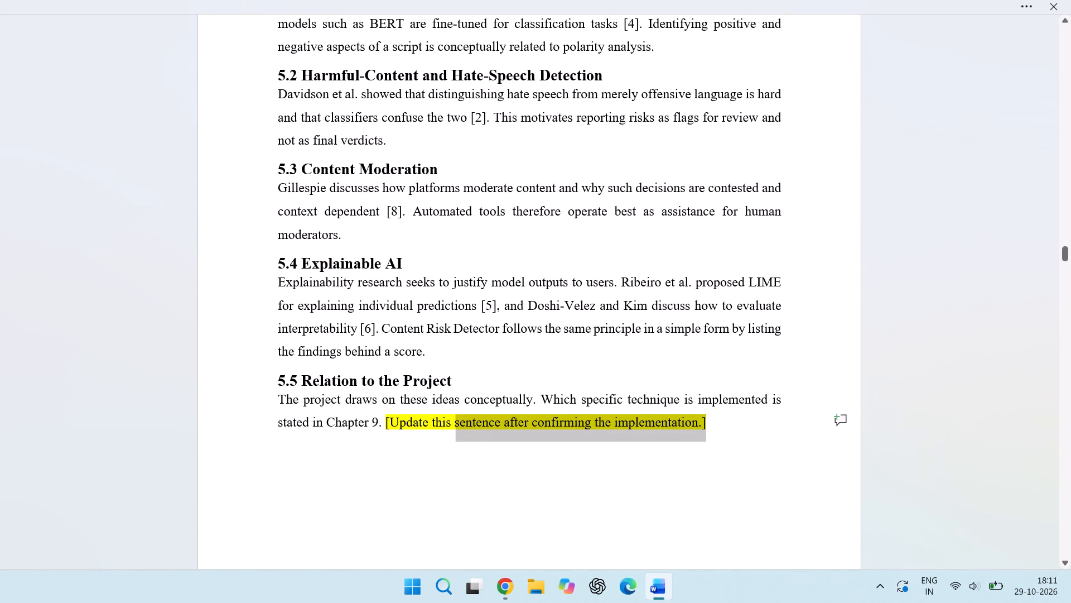
{"action": "key", "text": "ctrl+shift+Left"}
{"action": "key", "text": "ctrl+shift+Left"}
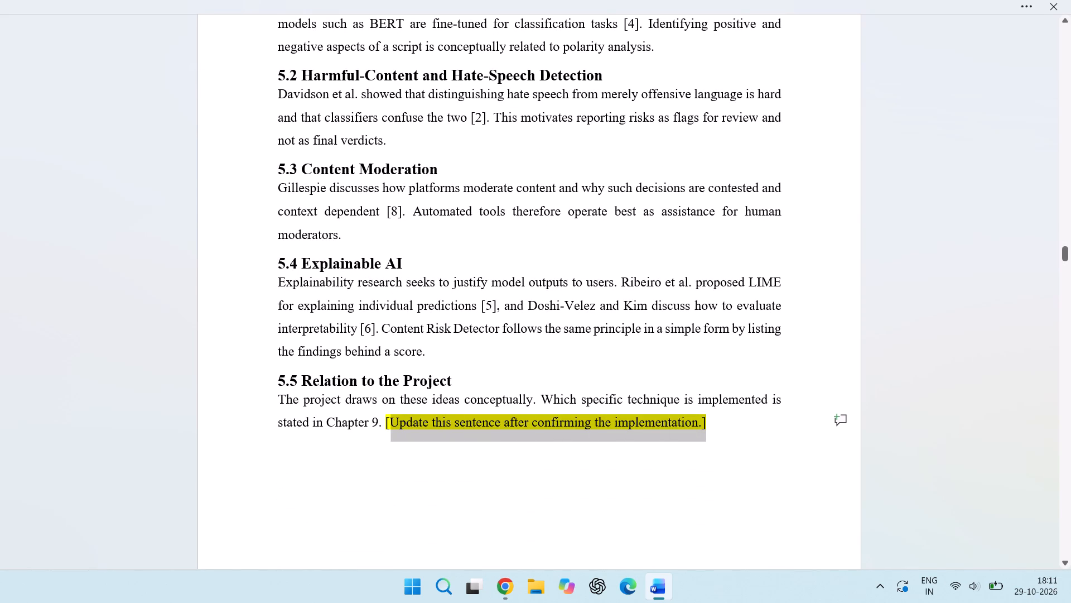
{"action": "key", "text": "ctrl+shift+Left"}
{"action": "key", "text": "BackSpace"}
Remove the yellow highlighting from all Minimum and Recommended entries in Table 6.1, keeping their text.
{"action": "scroll", "coordinate": [725, 423], "scroll_direction": "down", "scroll_amount": 1}
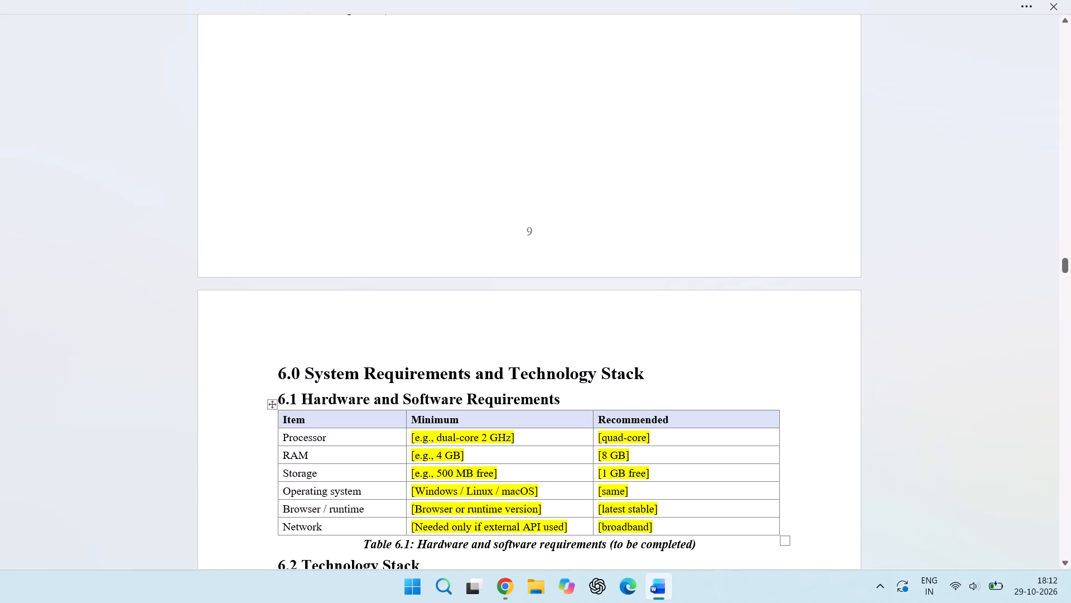
{"action": "left_click_drag", "start_coordinate": [411, 433], "coordinate": [491, 466]}
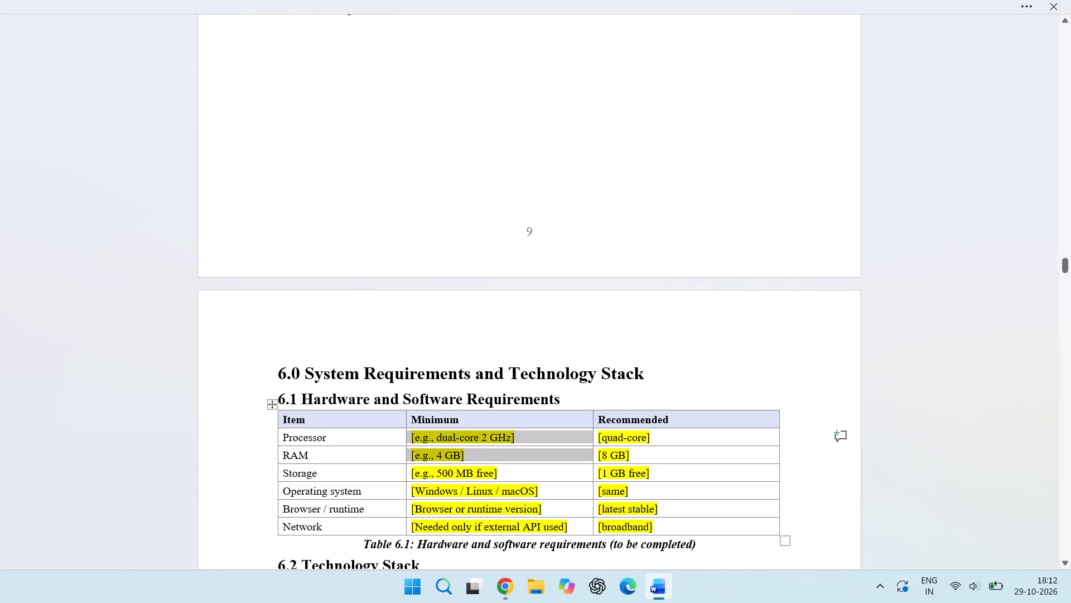
{"action": "left_click_drag", "start_coordinate": [491, 466], "coordinate": [562, 532]}
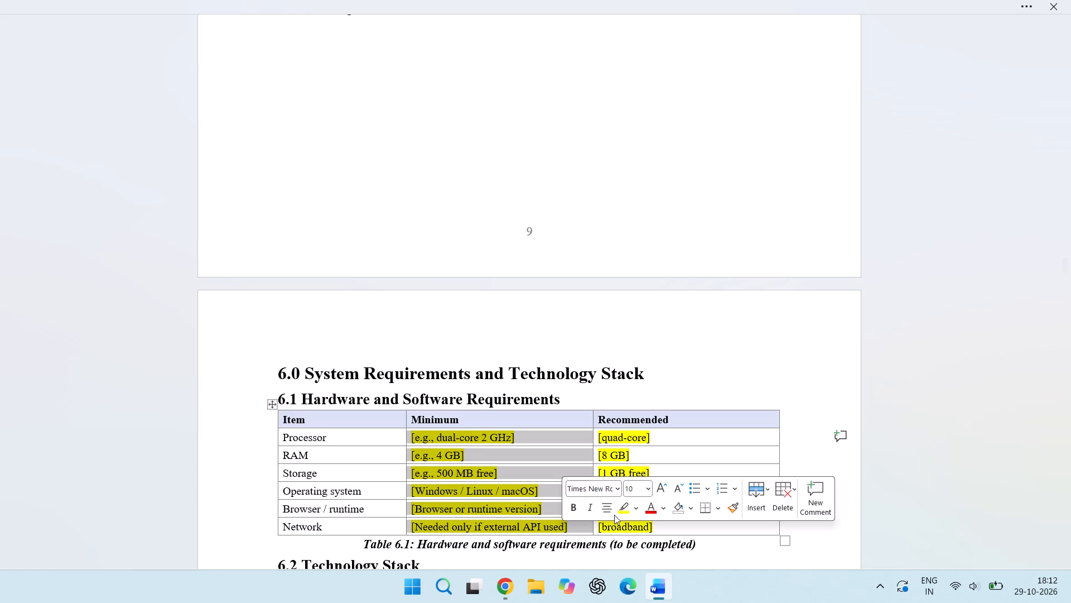
{"action": "left_click", "coordinate": [623, 510]}
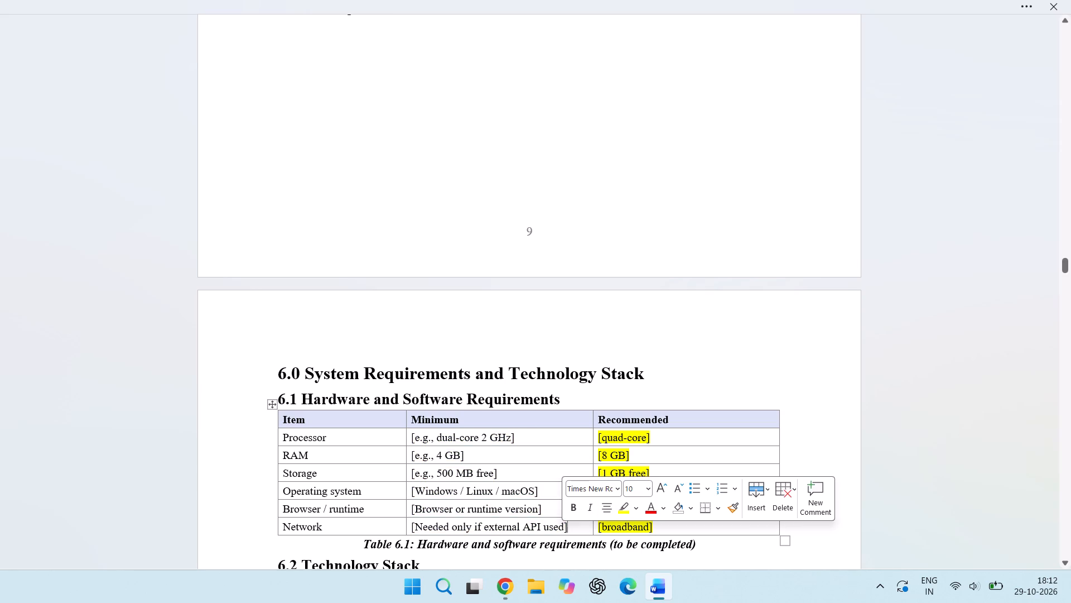
{"action": "left_click_drag", "start_coordinate": [599, 441], "coordinate": [660, 534]}
{"action": "left_click", "coordinate": [720, 508]}
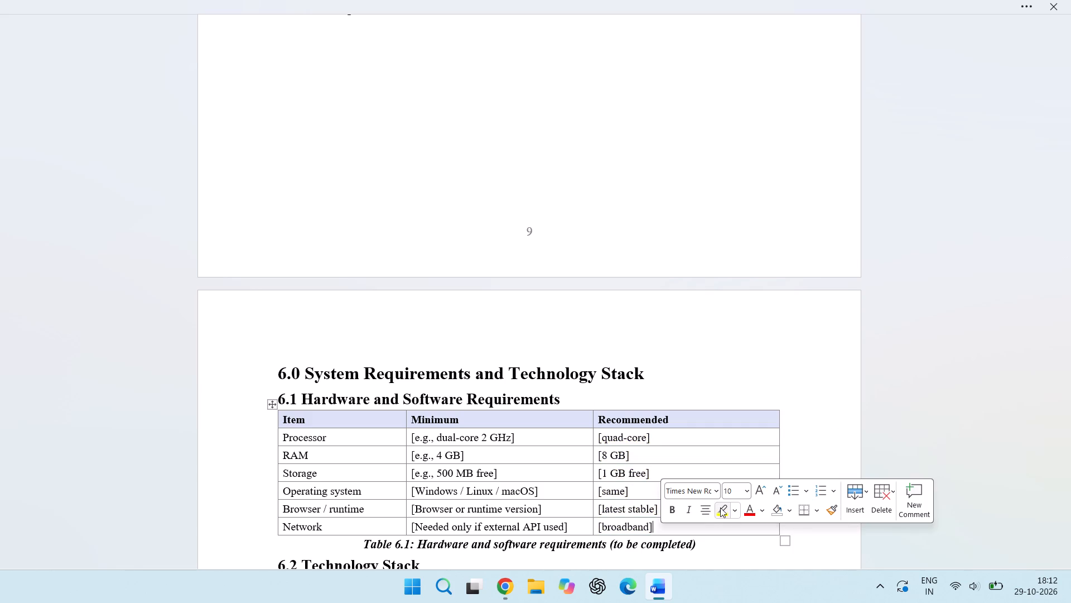
Remove the yellow highlighting from all Technology column entries in Table 6.2, keeping their text.
{"action": "scroll", "coordinate": [573, 496], "scroll_direction": "down", "scroll_amount": 3}
{"action": "scroll", "coordinate": [573, 496], "scroll_direction": "up", "scroll_amount": 1}
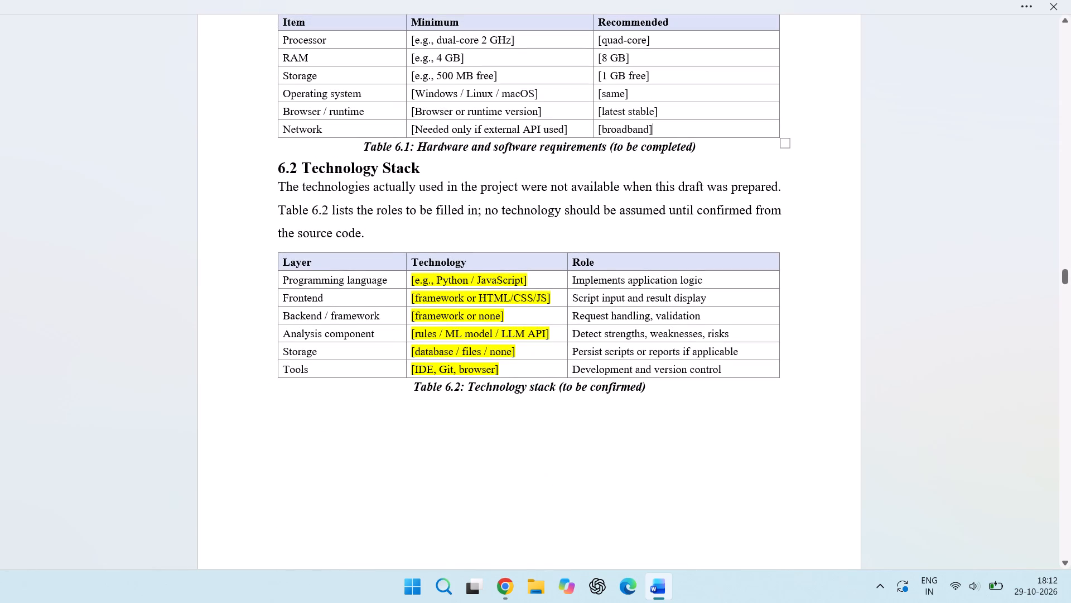
{"action": "left_click_drag", "start_coordinate": [517, 372], "coordinate": [412, 281]}
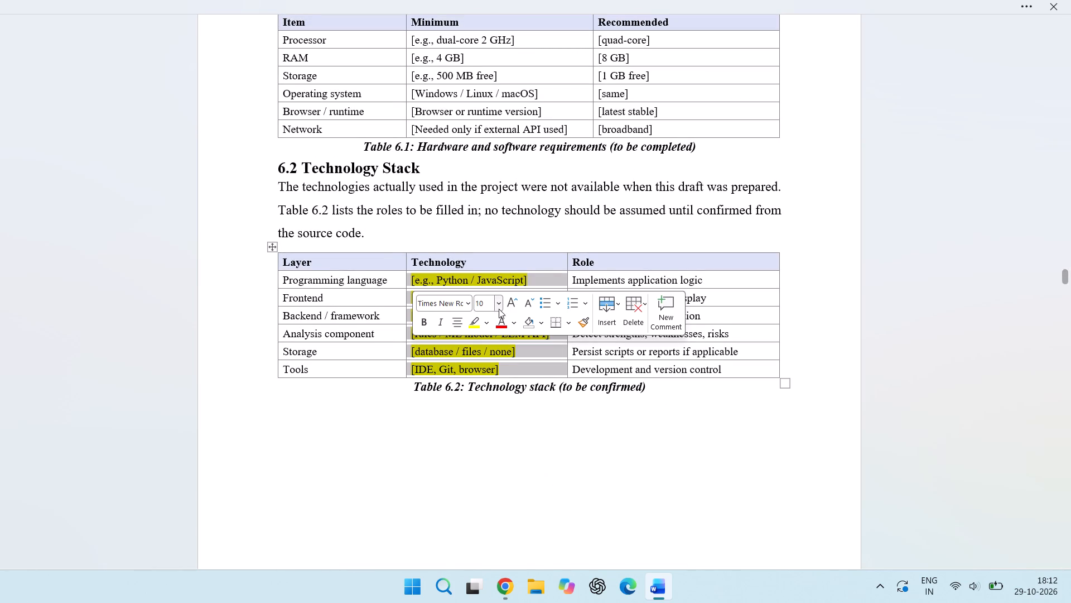
{"action": "left_click", "coordinate": [476, 318]}
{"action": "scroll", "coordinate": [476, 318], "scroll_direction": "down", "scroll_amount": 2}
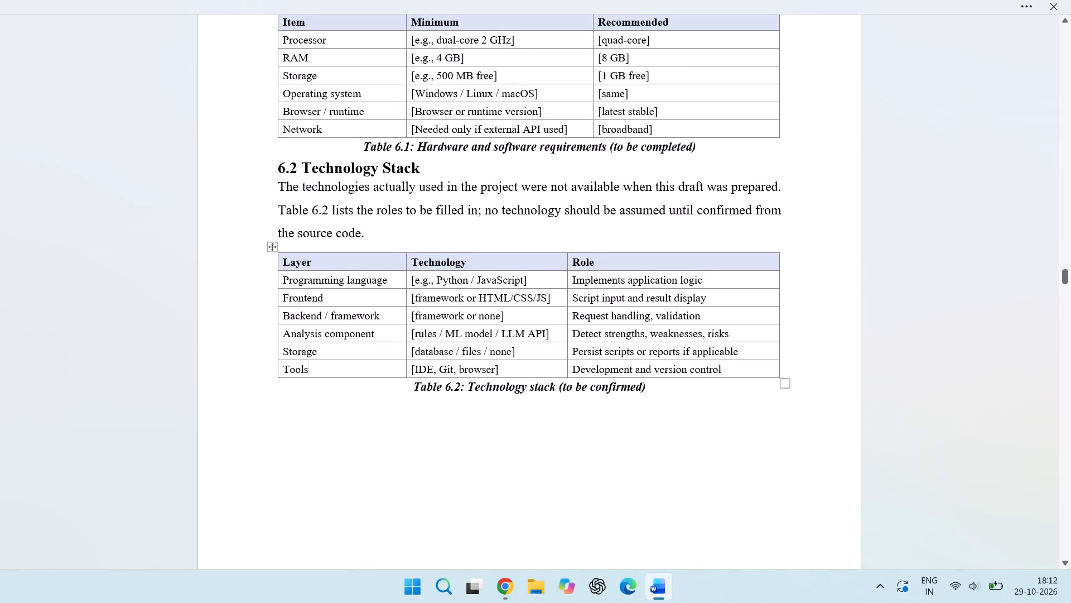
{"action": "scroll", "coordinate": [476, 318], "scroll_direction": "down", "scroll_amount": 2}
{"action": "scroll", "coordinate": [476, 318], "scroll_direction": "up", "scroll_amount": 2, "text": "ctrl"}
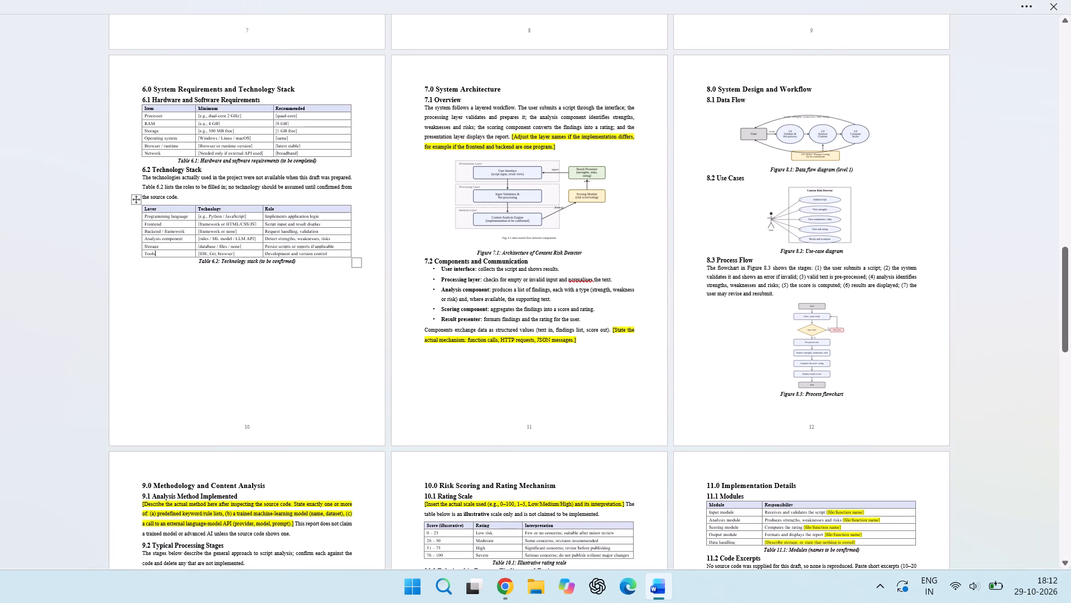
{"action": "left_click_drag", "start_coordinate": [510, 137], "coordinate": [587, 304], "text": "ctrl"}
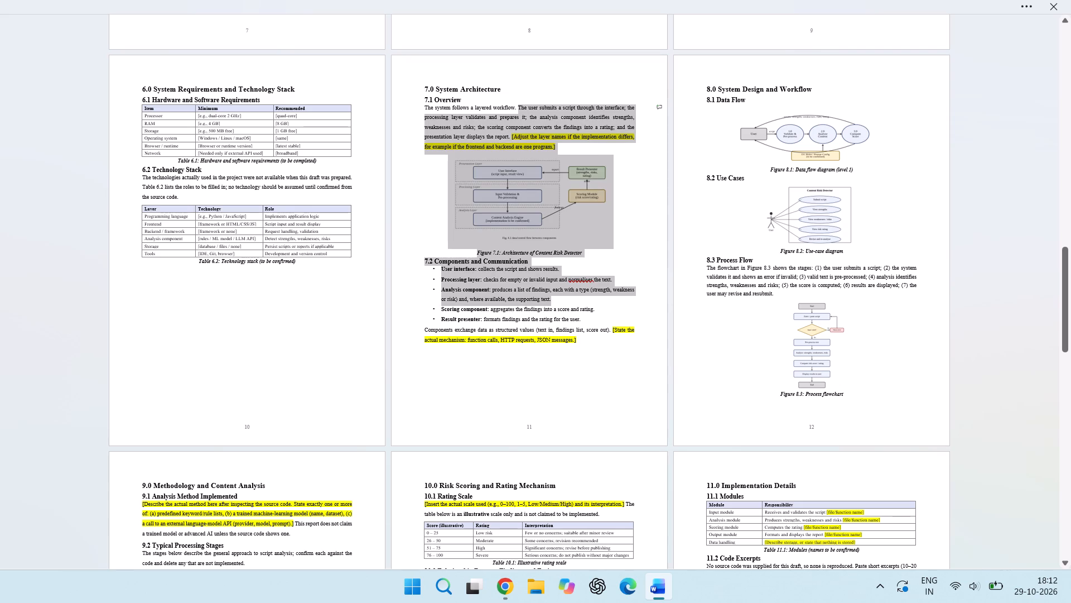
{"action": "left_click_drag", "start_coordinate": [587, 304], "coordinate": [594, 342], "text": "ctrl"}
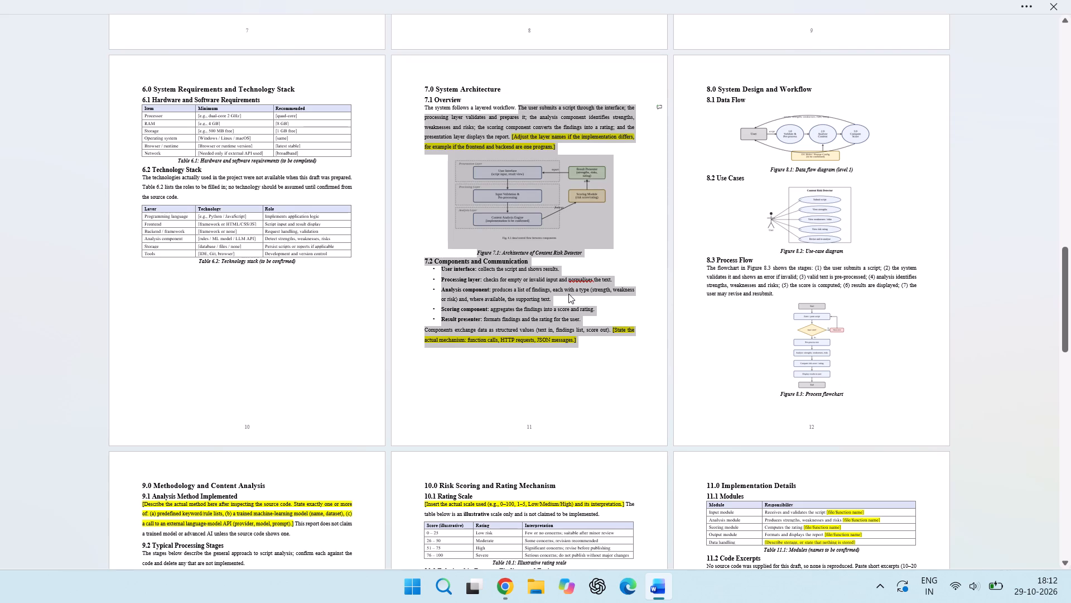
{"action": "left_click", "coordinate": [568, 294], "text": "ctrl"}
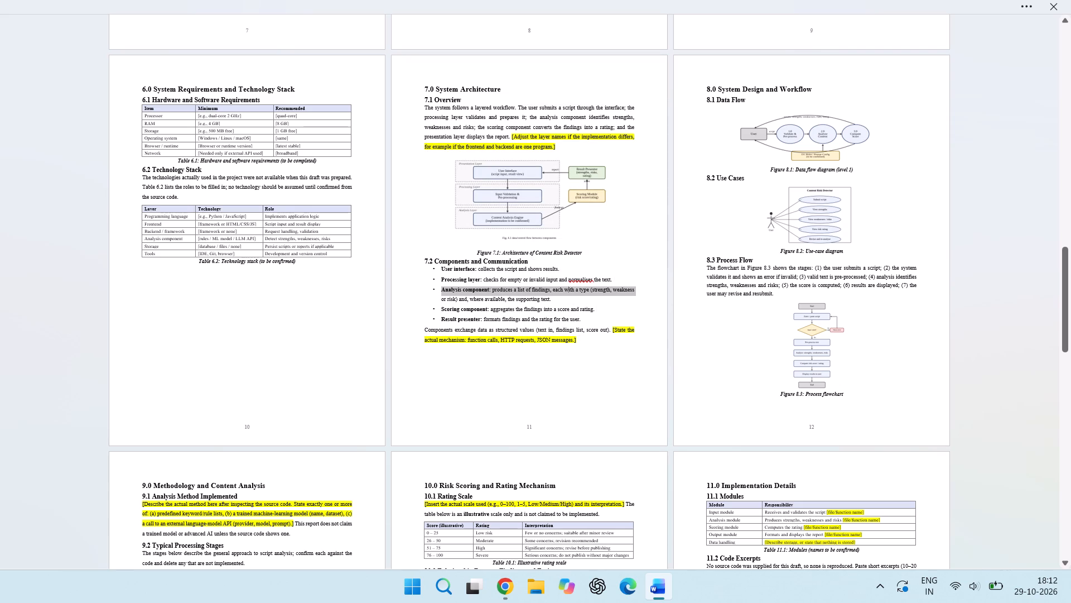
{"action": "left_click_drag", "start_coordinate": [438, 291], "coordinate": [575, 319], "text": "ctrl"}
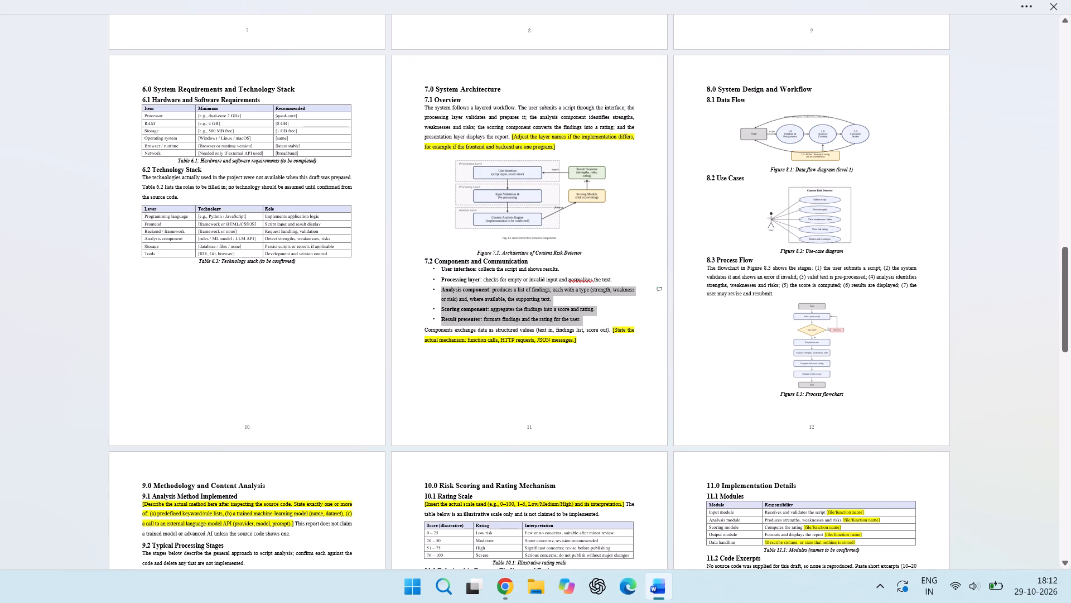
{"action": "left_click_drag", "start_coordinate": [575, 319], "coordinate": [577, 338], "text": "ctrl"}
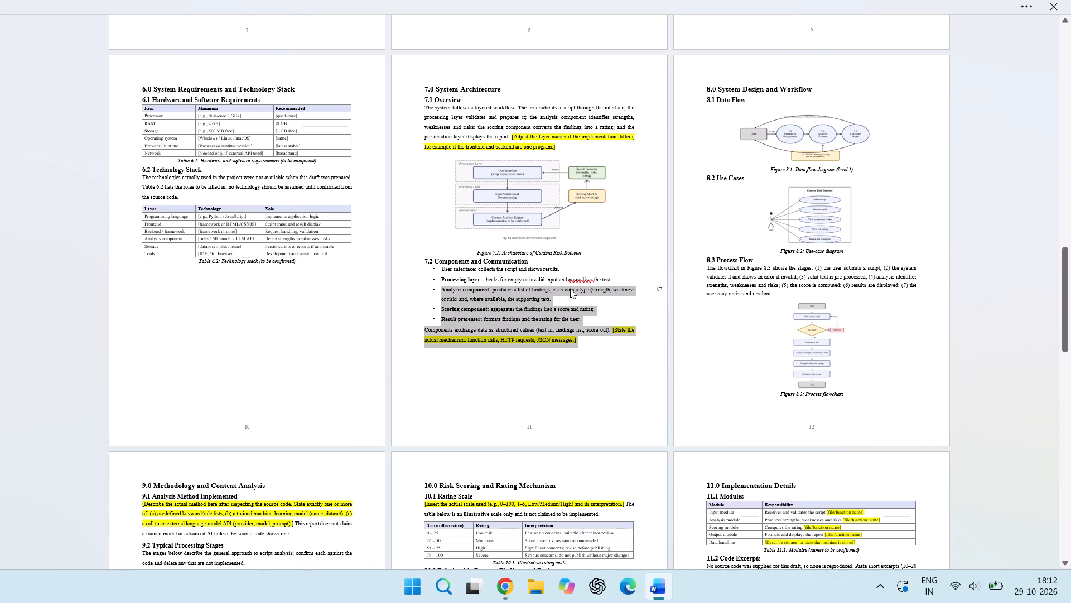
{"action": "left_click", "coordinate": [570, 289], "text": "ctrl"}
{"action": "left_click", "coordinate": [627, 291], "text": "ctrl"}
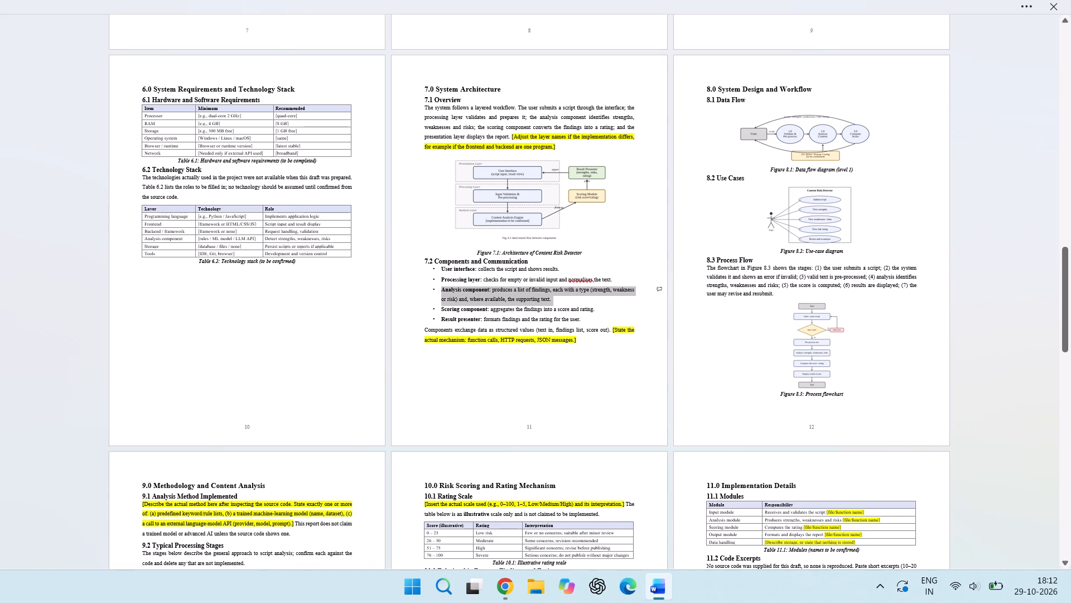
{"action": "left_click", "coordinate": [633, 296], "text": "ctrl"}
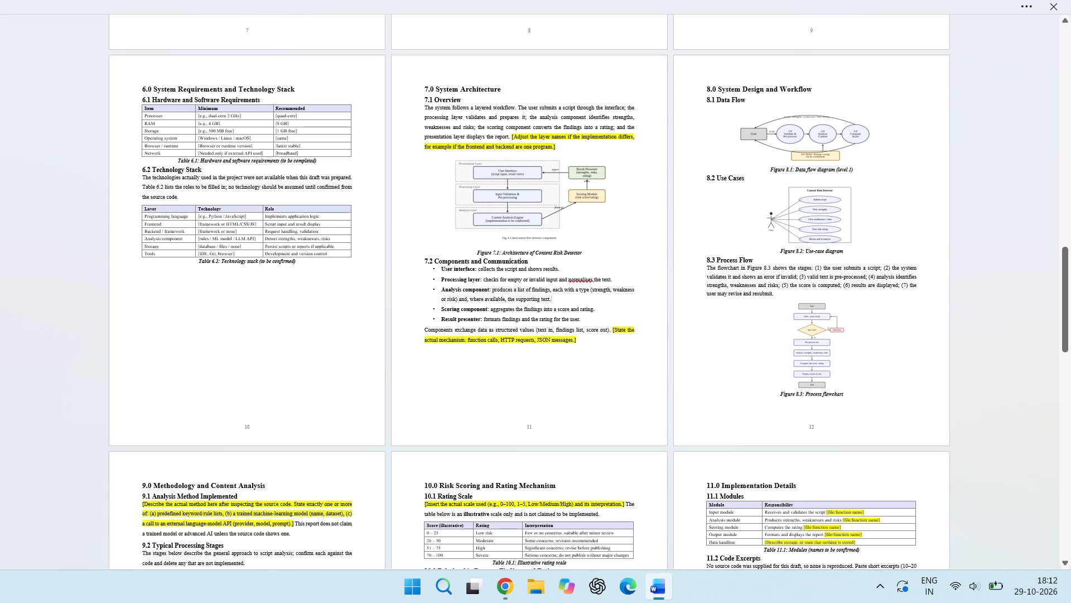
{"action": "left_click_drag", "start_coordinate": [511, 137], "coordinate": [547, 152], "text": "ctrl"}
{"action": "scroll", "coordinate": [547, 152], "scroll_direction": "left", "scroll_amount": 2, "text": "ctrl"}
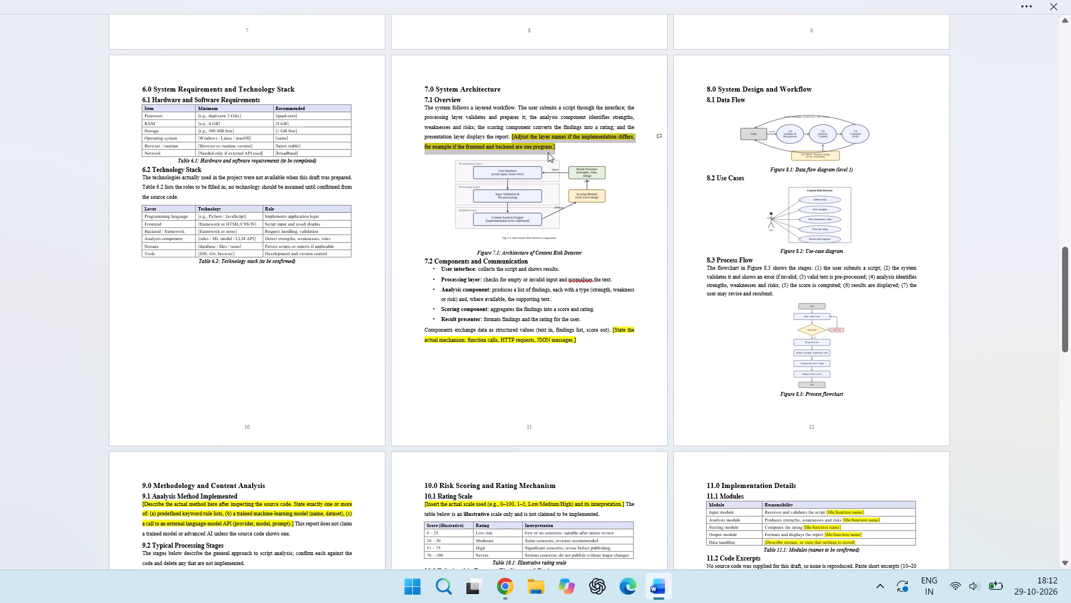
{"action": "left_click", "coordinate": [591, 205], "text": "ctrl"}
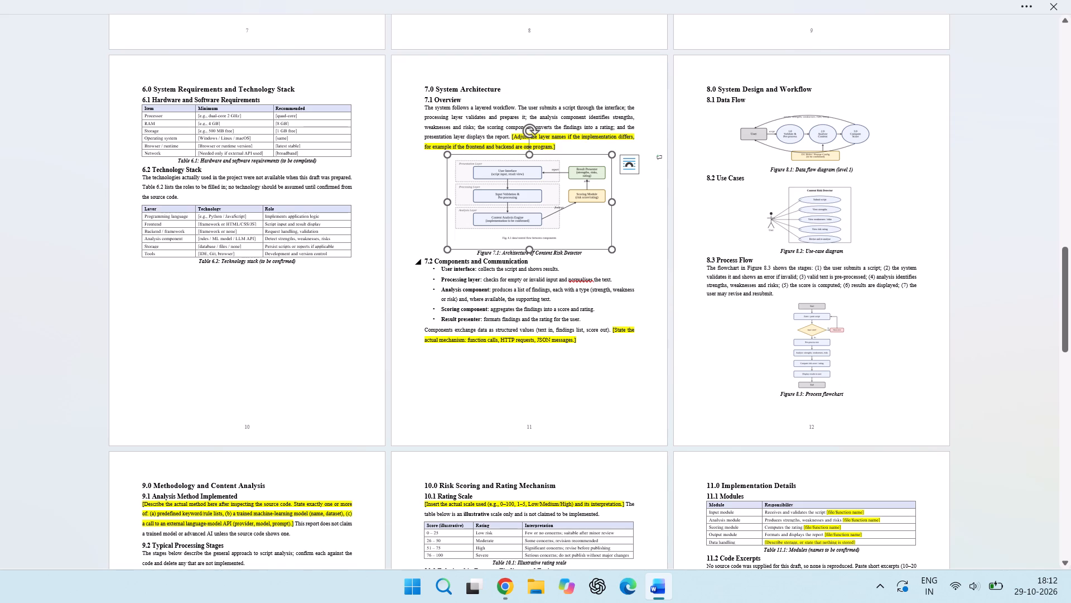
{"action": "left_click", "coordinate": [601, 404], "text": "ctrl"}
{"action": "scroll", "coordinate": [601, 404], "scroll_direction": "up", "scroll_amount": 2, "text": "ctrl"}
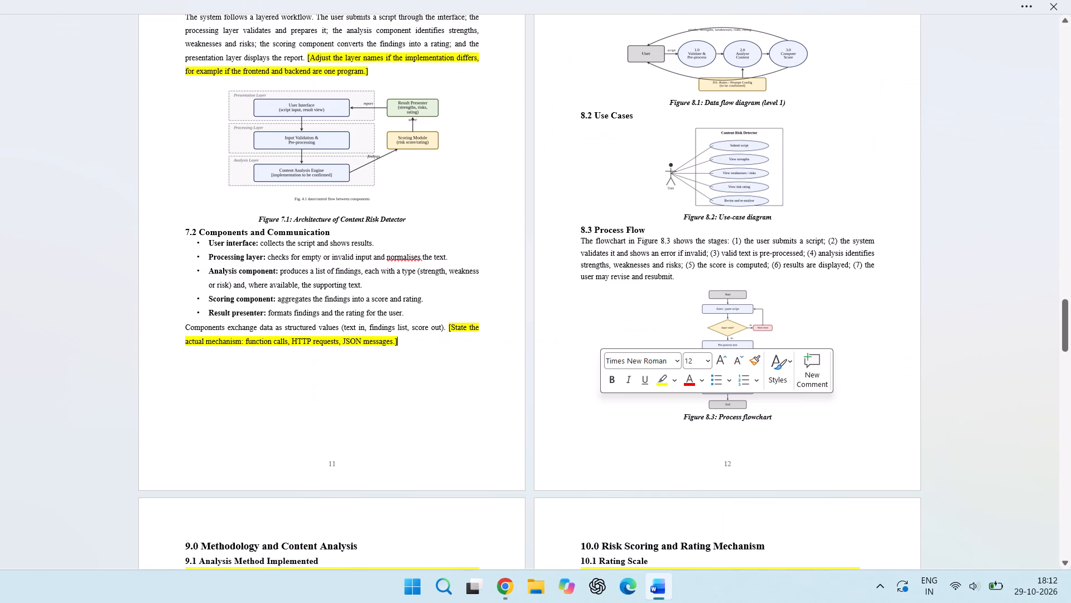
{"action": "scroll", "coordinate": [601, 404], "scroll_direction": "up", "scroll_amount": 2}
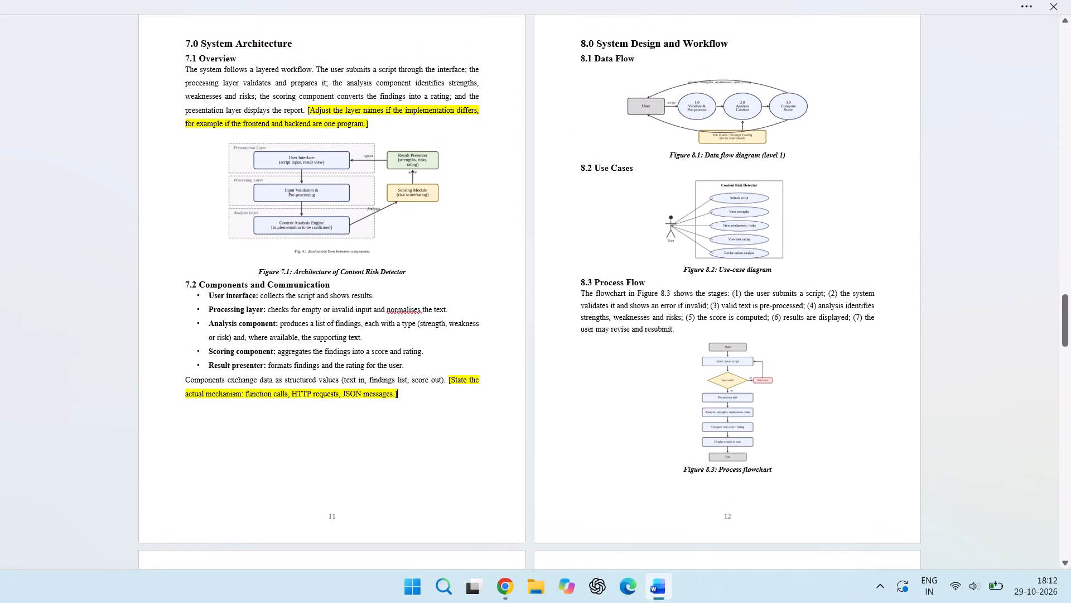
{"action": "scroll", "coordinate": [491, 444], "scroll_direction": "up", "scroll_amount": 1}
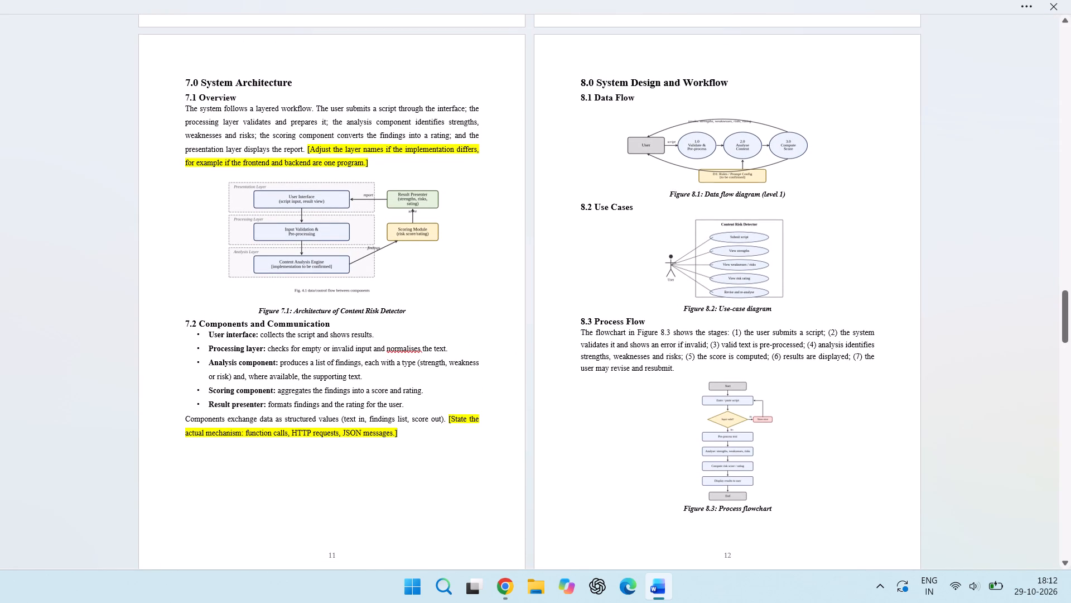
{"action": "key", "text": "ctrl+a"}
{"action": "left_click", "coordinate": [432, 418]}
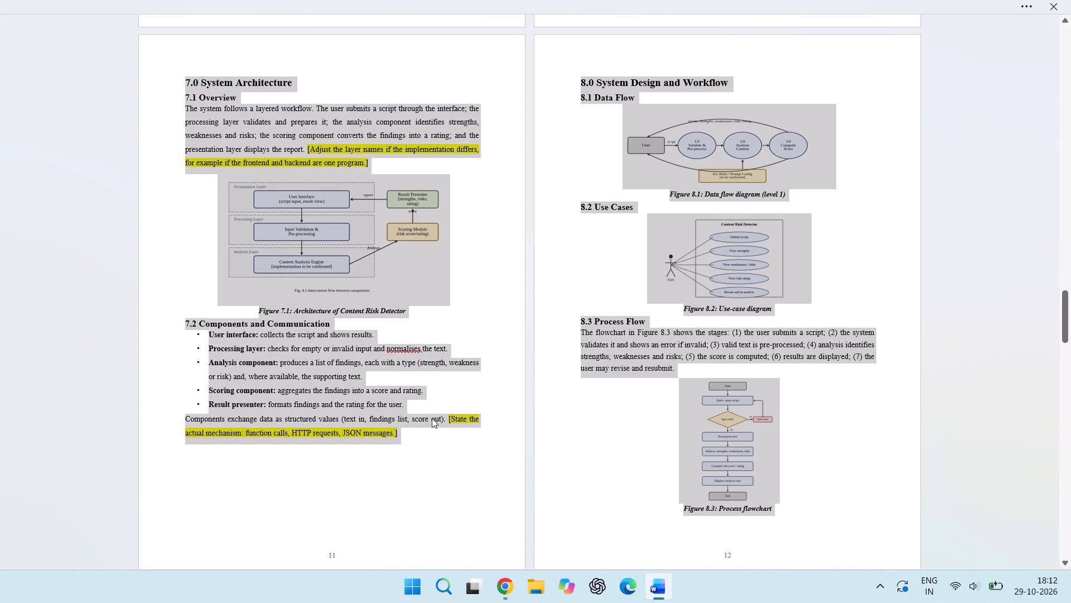
Remove the yellow highlighting from the note "[State the actual mechanism: function calls, HTTP requests, JSON messages.]" in section 7.2, keeping its text.
{"action": "left_click_drag", "start_coordinate": [424, 434], "coordinate": [410, 423]}
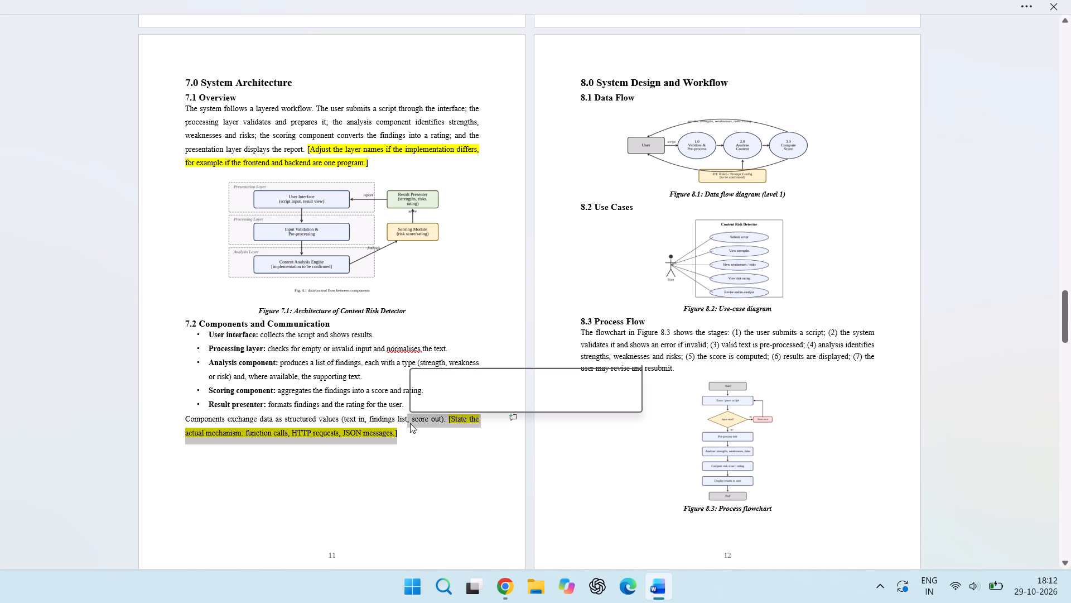
{"action": "left_click", "coordinate": [469, 400]}
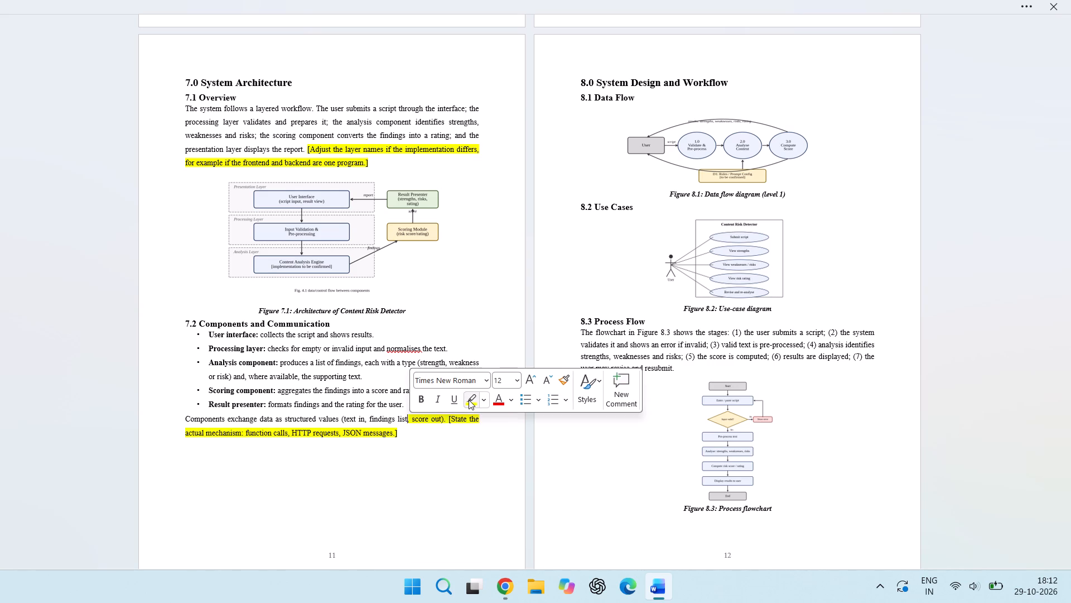
{"action": "left_click", "coordinate": [464, 404]}
{"action": "left_click", "coordinate": [411, 436], "text": "shift"}
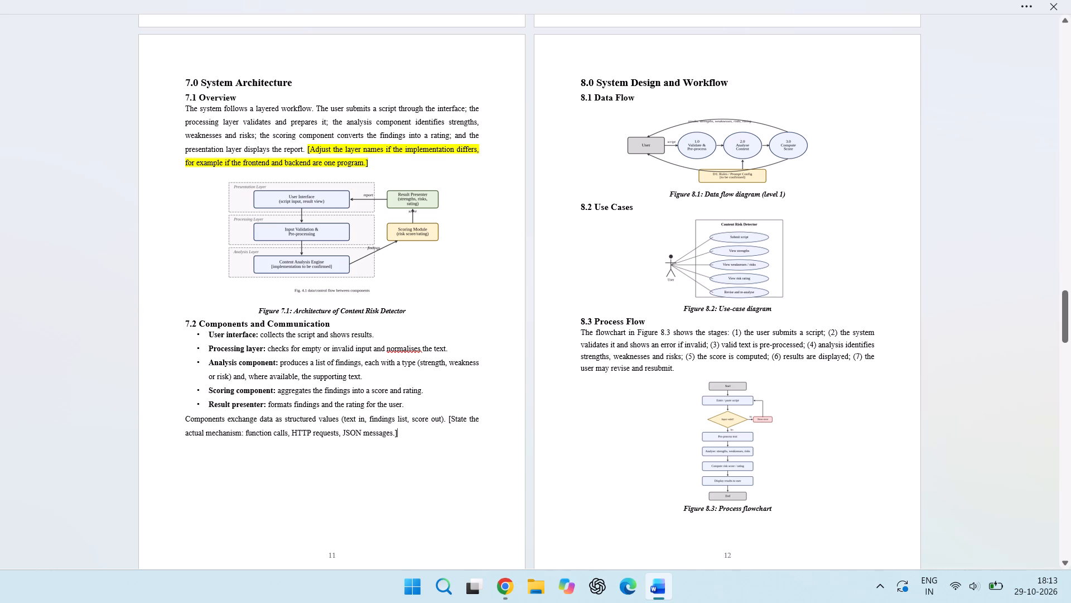
Remove the yellow highlighting from the note "[Adjust the layer names if the implementation differs…]" and the adjoining word "report." in section 7.1, keeping the text.
{"action": "left_click_drag", "start_coordinate": [372, 160], "coordinate": [361, 155]}
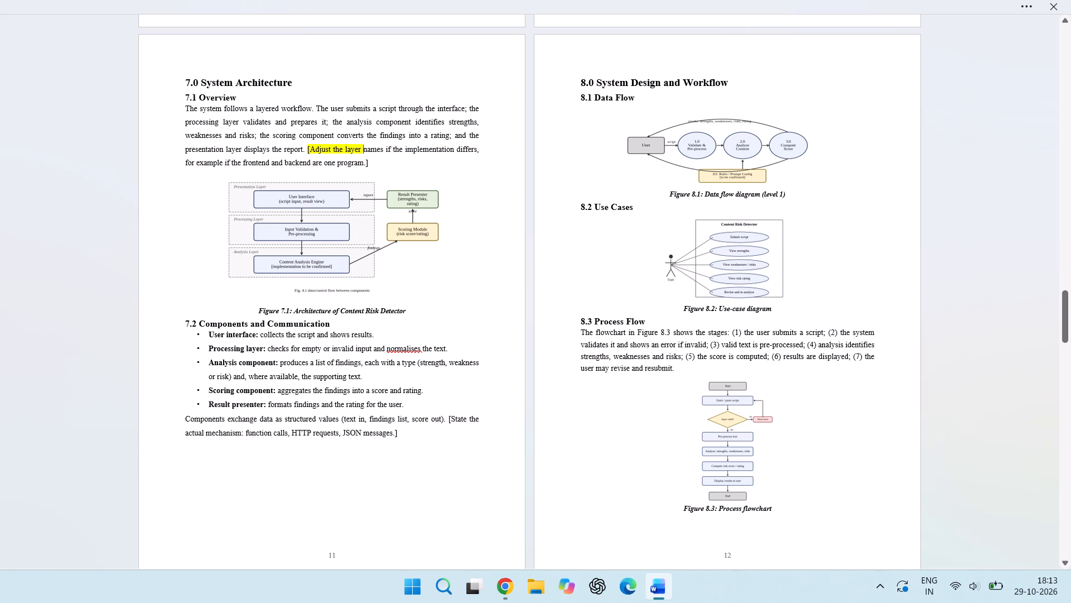
{"action": "left_click_drag", "start_coordinate": [317, 148], "coordinate": [353, 149]}
{"action": "left_click_drag", "start_coordinate": [353, 149], "coordinate": [353, 149]}
{"action": "left_click_drag", "start_coordinate": [311, 147], "coordinate": [299, 147]}
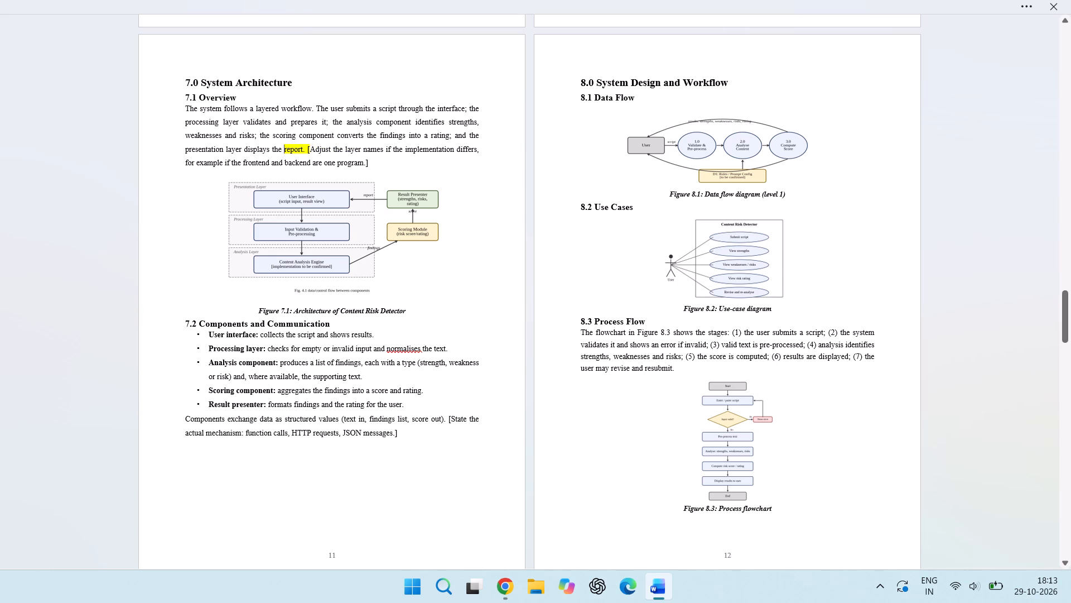
{"action": "key", "text": "ctrl+shift+Right"}
{"action": "key", "text": "ctrl+shift+Right"}
{"action": "key", "text": "ctrl+shift+Right"}
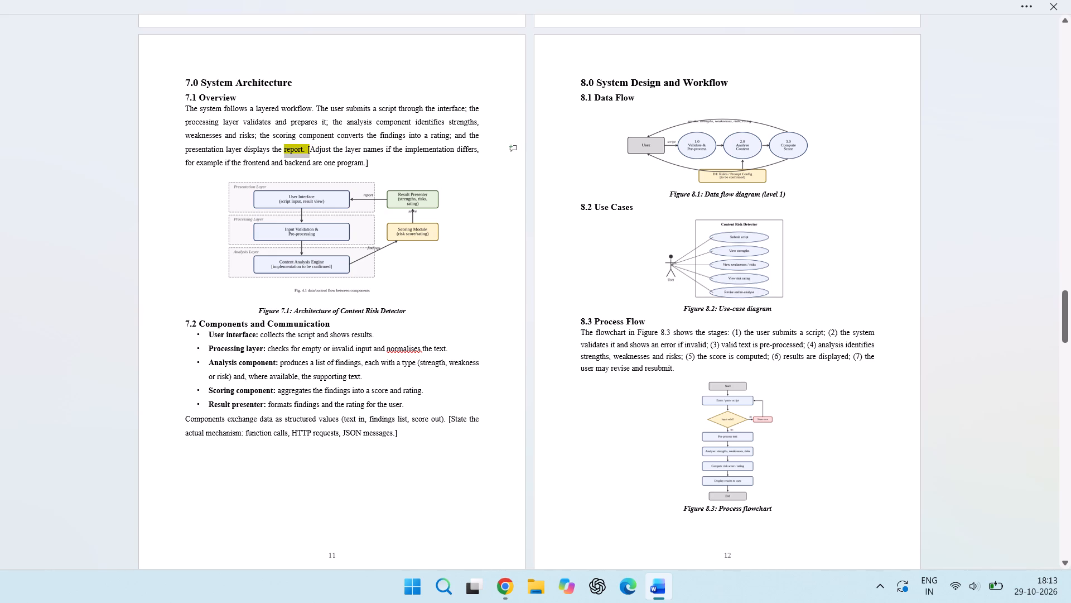
{"action": "left_click", "coordinate": [306, 147]}
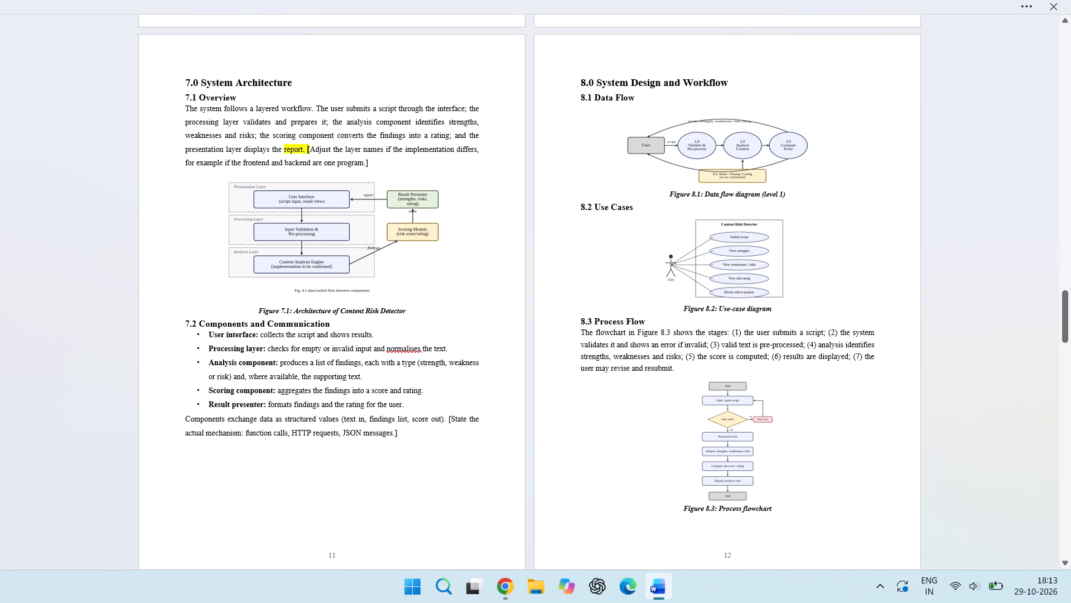
{"action": "key", "text": "Right"}
{"action": "left_click_drag", "start_coordinate": [311, 149], "coordinate": [286, 151]}
{"action": "key", "text": "v"}
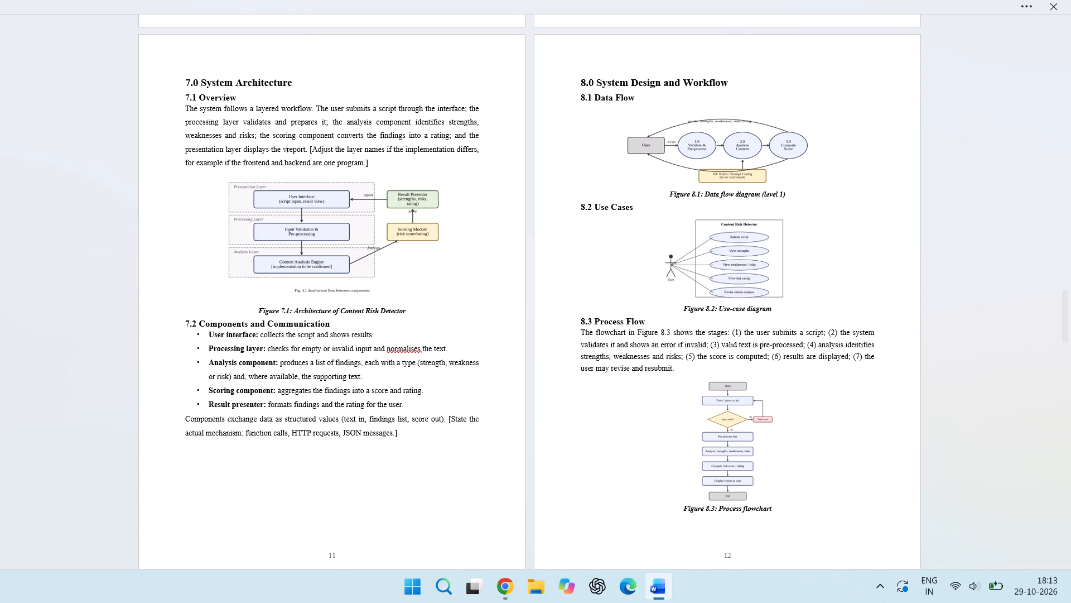
{"action": "left_click", "coordinate": [481, 269]}
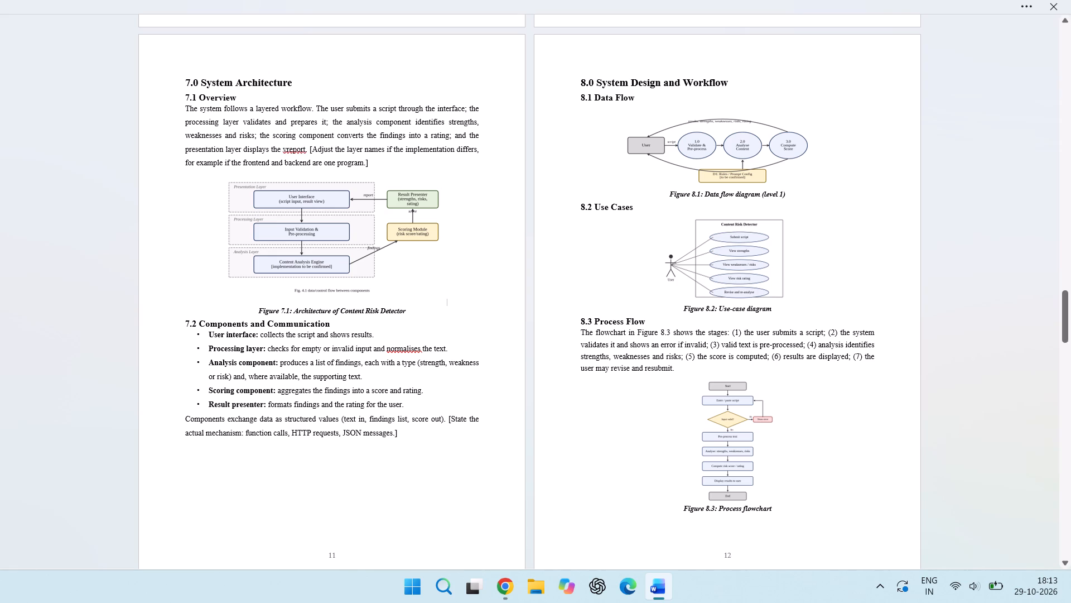
Remove the yellow highlighting from the bracketed note starting "[Describe the actual method here" in section 9.1 Analysis Method Implemented, keeping its text.
{"action": "scroll", "coordinate": [694, 328], "scroll_direction": "down", "scroll_amount": 2}
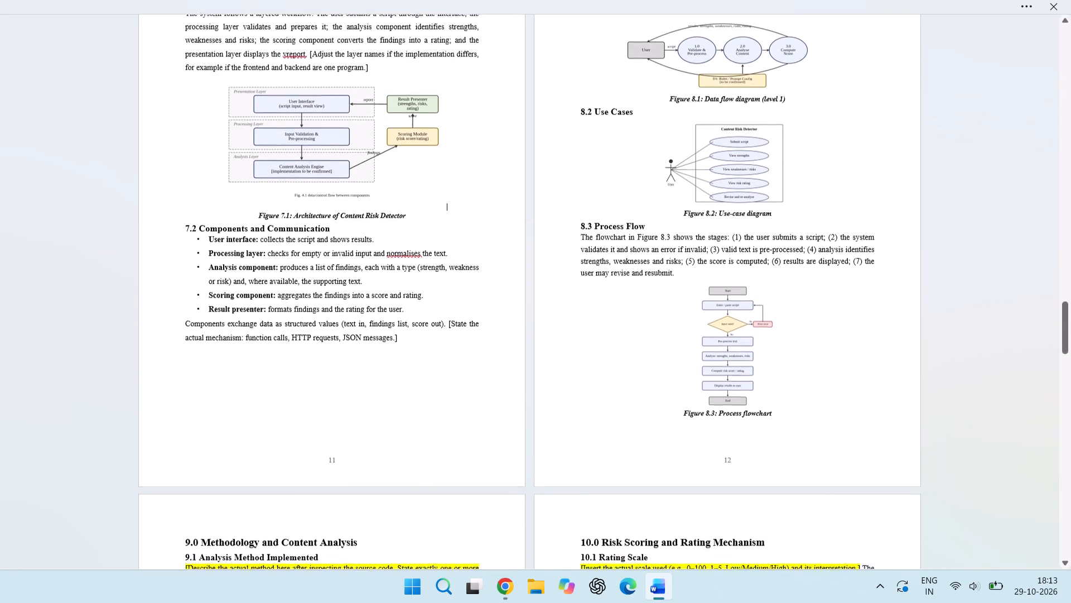
{"action": "scroll", "coordinate": [694, 328], "scroll_direction": "down", "scroll_amount": 1}
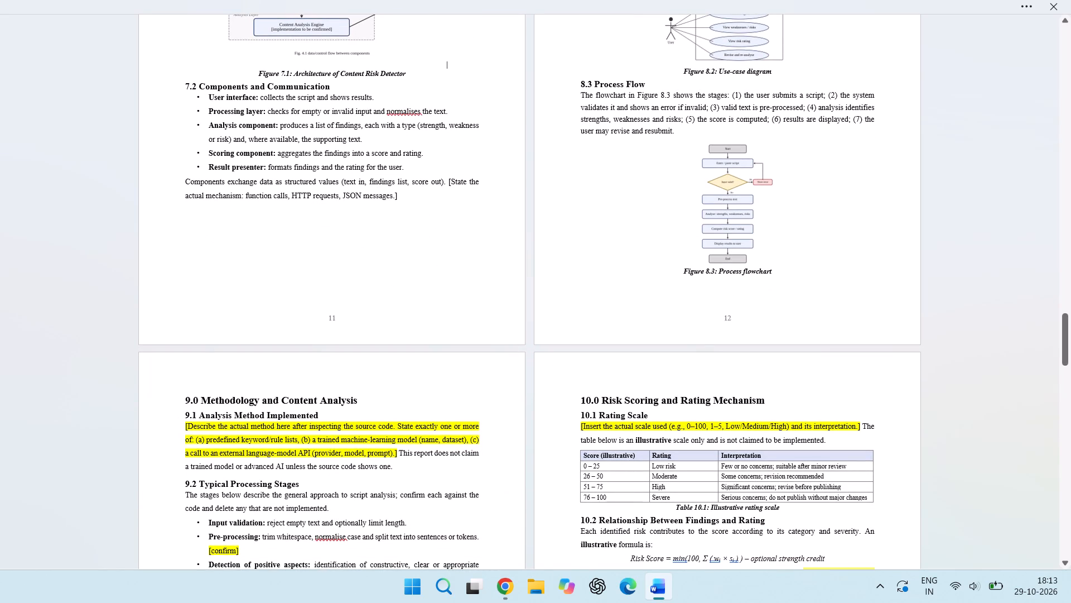
{"action": "left_click_drag", "start_coordinate": [397, 453], "coordinate": [219, 421]}
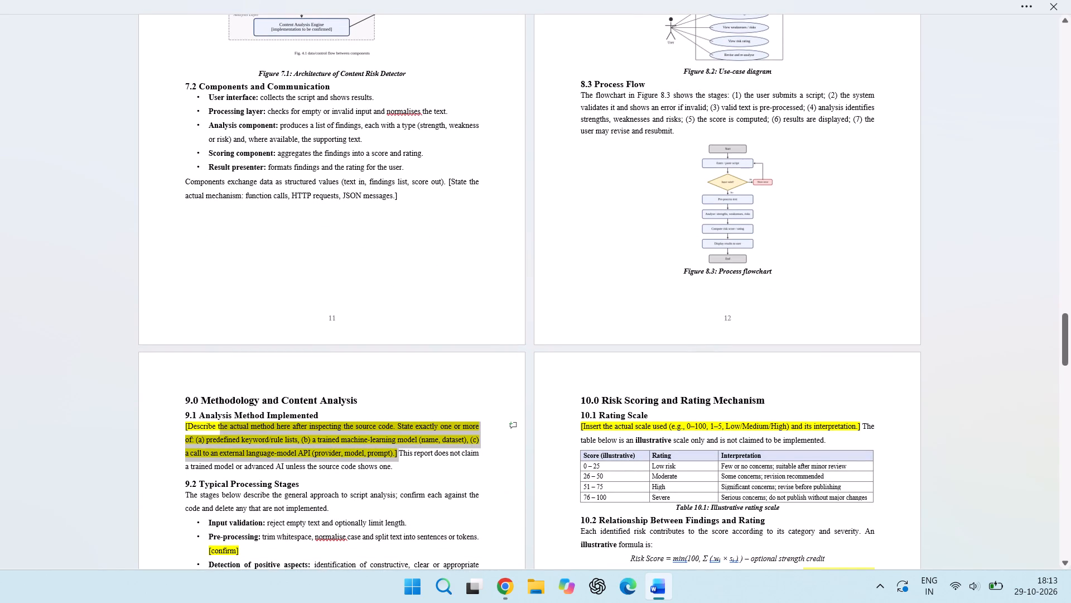
{"action": "left_click_drag", "start_coordinate": [219, 421], "coordinate": [181, 434]}
{"action": "left_click_drag", "start_coordinate": [181, 434], "coordinate": [181, 433]}
{"action": "left_click", "coordinate": [242, 409]}
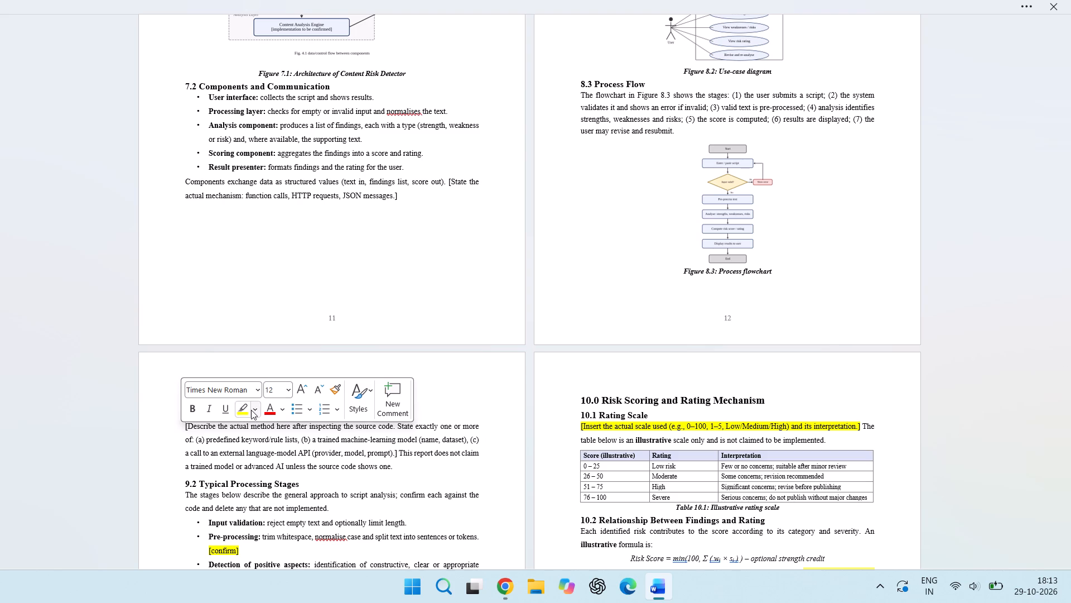
{"action": "left_click_drag", "start_coordinate": [245, 410], "coordinate": [545, 419]}
{"action": "left_click_drag", "start_coordinate": [545, 419], "coordinate": [549, 418]}
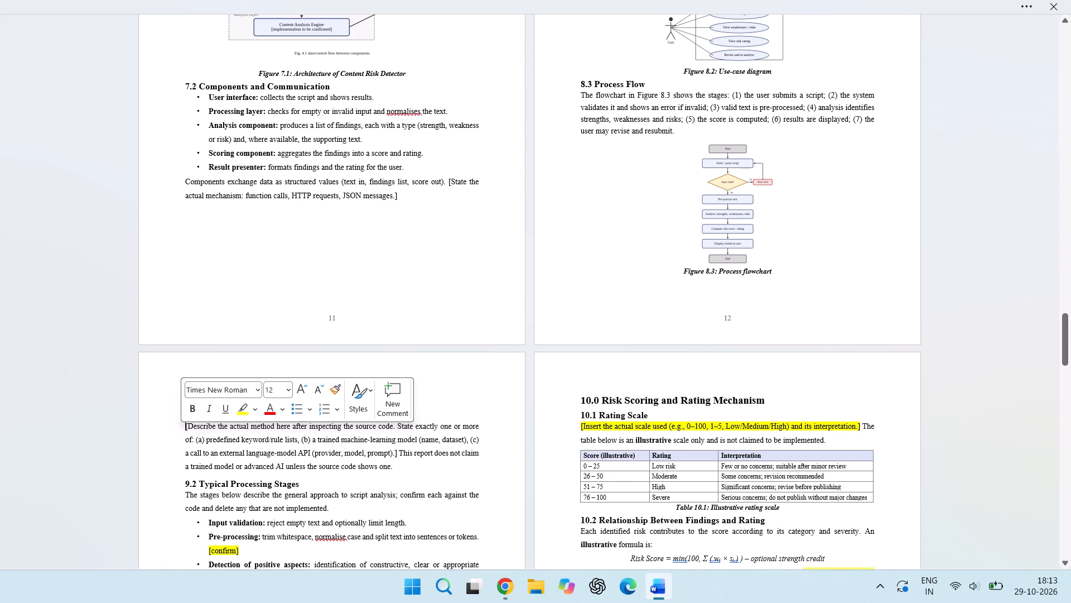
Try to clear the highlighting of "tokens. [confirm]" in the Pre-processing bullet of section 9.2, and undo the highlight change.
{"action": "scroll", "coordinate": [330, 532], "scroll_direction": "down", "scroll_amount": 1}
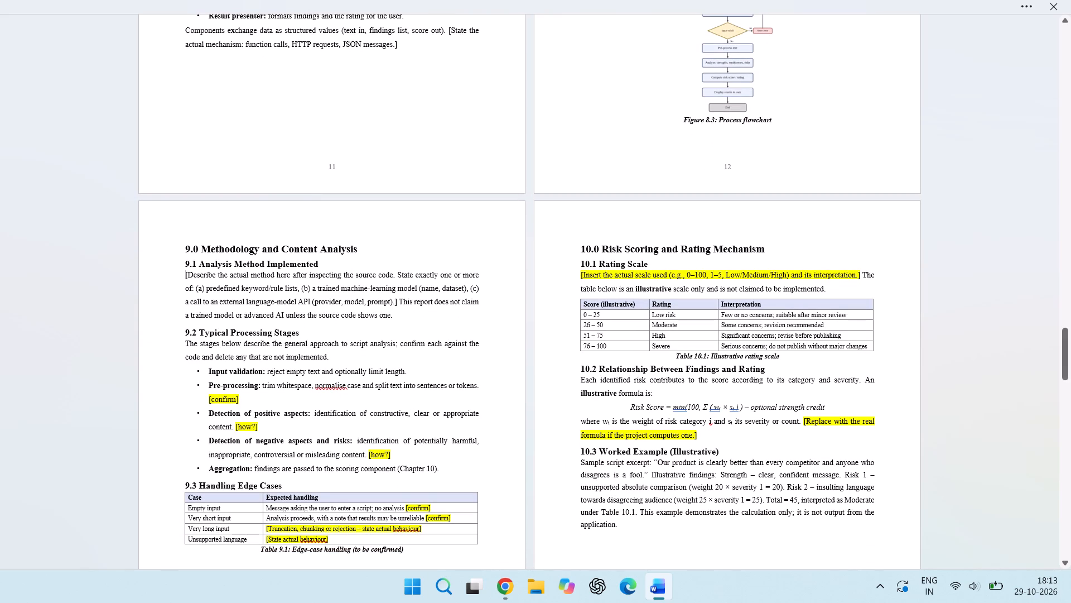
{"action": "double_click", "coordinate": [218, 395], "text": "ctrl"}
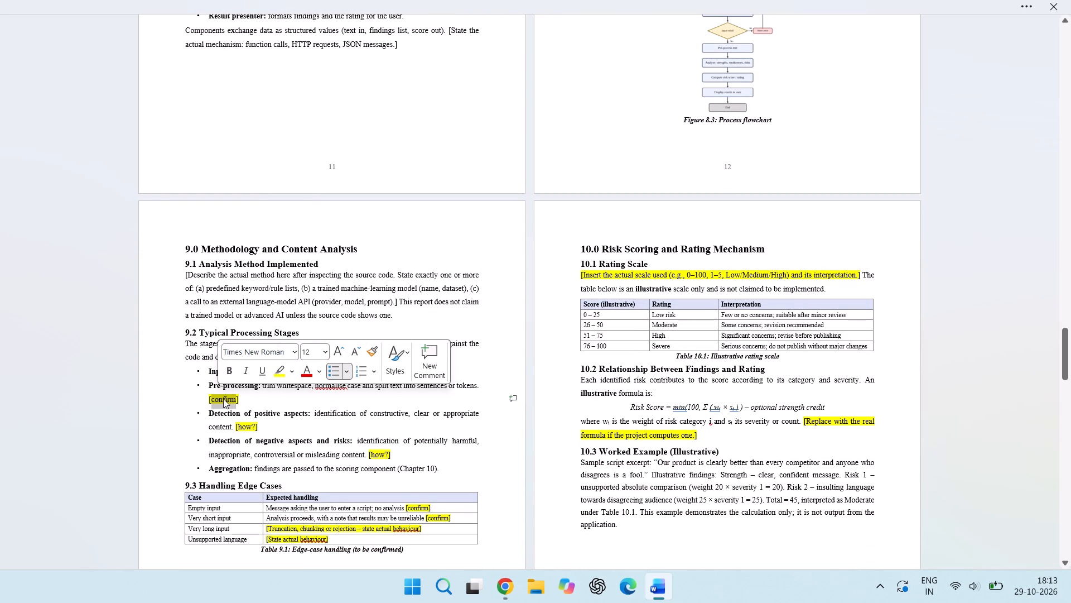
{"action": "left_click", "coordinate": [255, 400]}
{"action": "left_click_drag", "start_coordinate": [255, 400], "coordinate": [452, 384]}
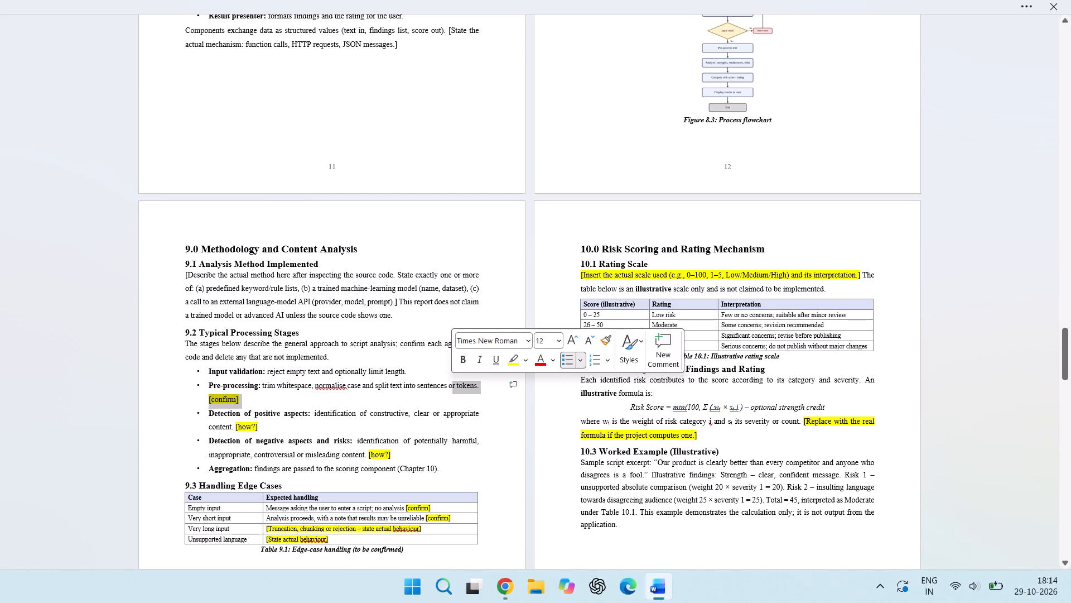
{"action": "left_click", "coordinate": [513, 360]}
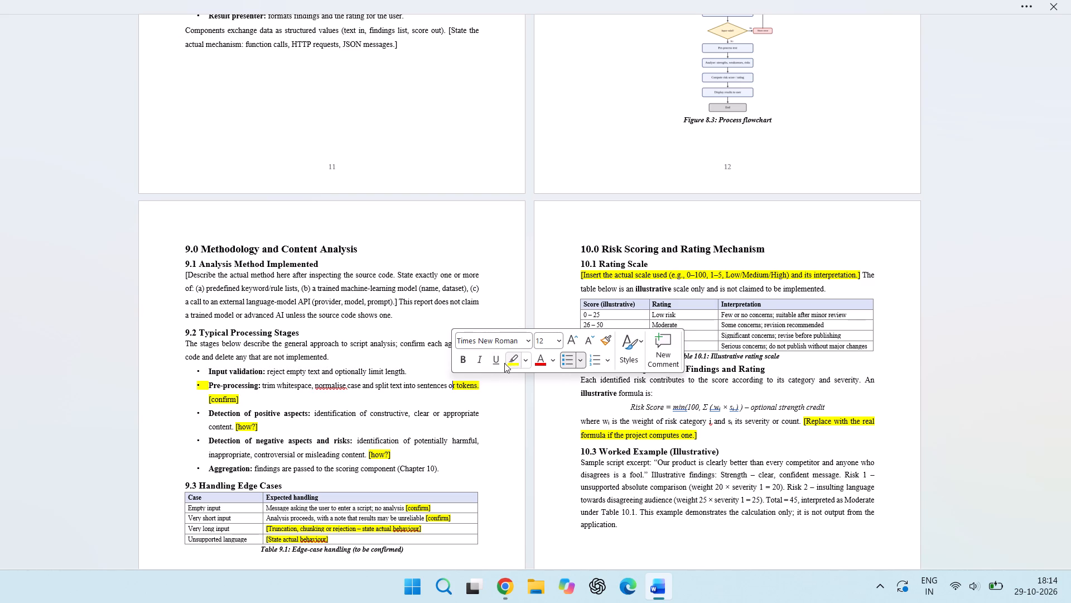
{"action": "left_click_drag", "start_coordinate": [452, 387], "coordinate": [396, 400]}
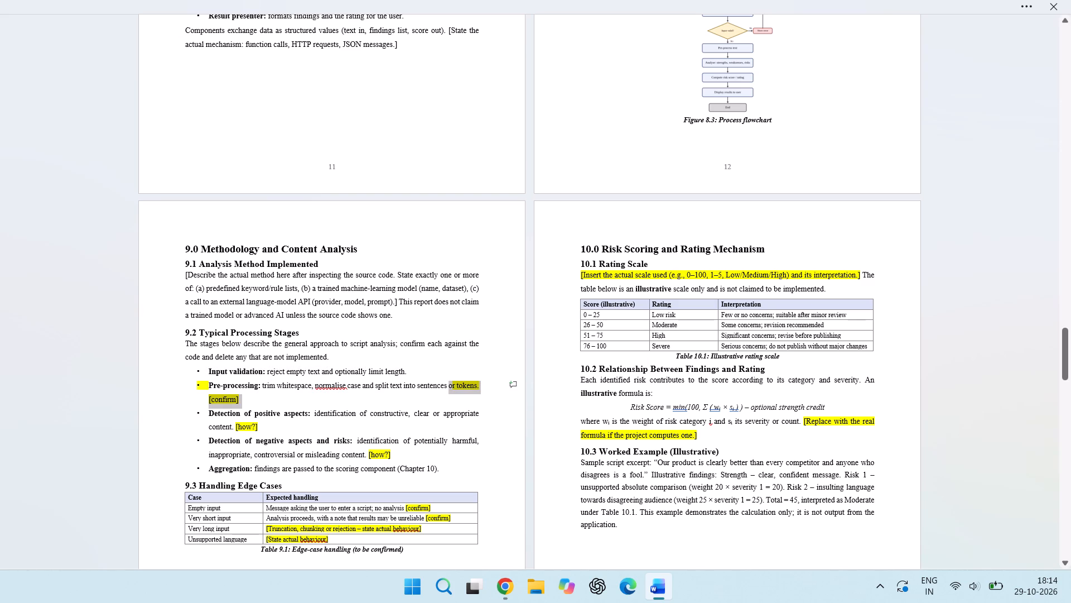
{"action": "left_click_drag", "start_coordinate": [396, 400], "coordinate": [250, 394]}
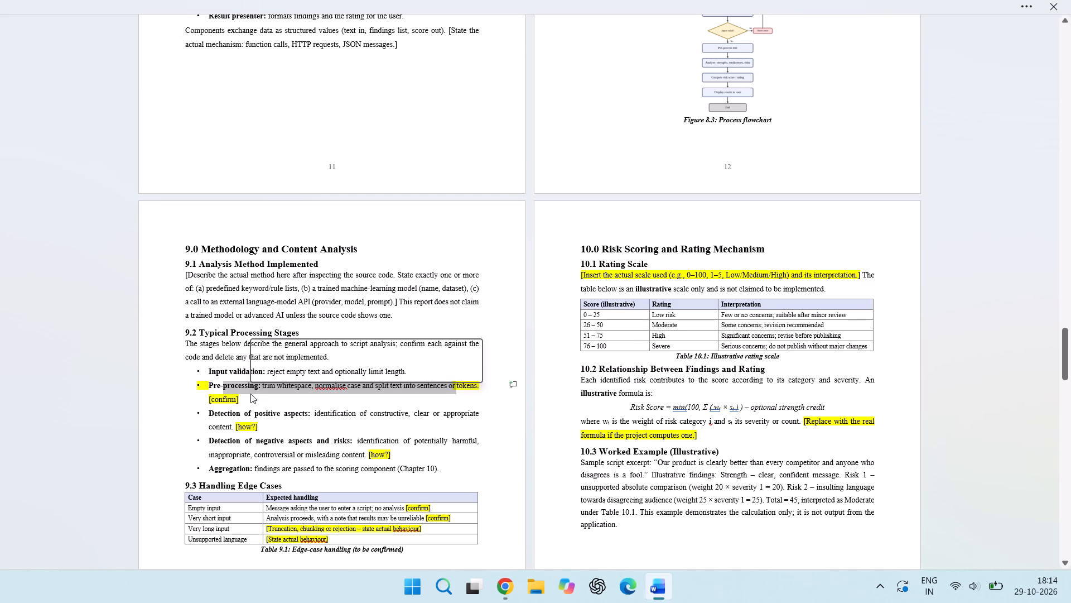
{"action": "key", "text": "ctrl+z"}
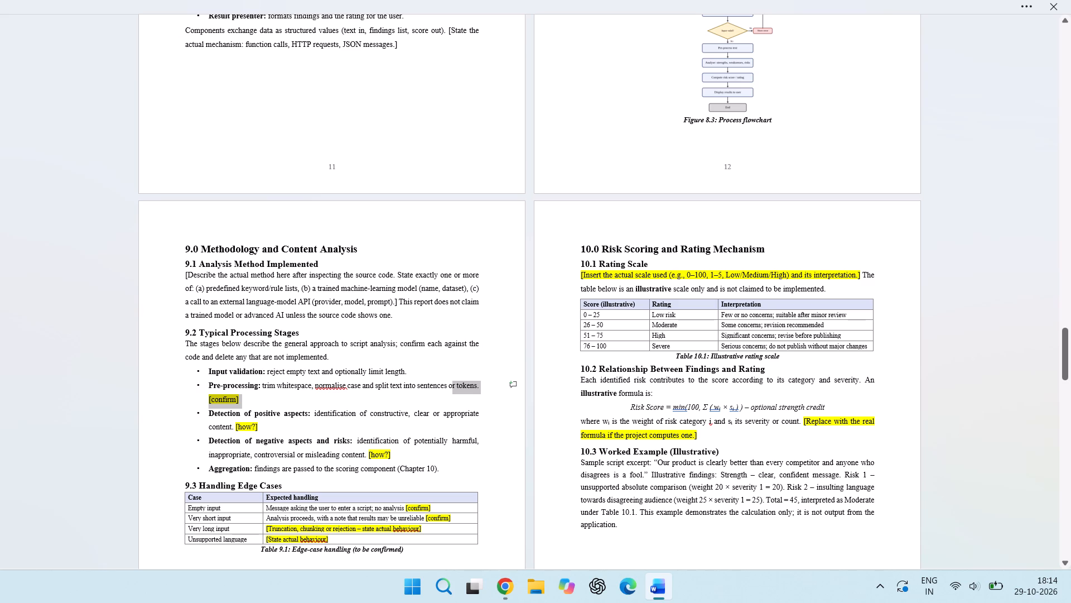
Remove the yellow highlighting from "[confirm]" in the Pre-processing bullet of section 9.2, keeping its text.
{"action": "left_click", "coordinate": [231, 401]}
{"action": "left_click", "coordinate": [231, 401]}
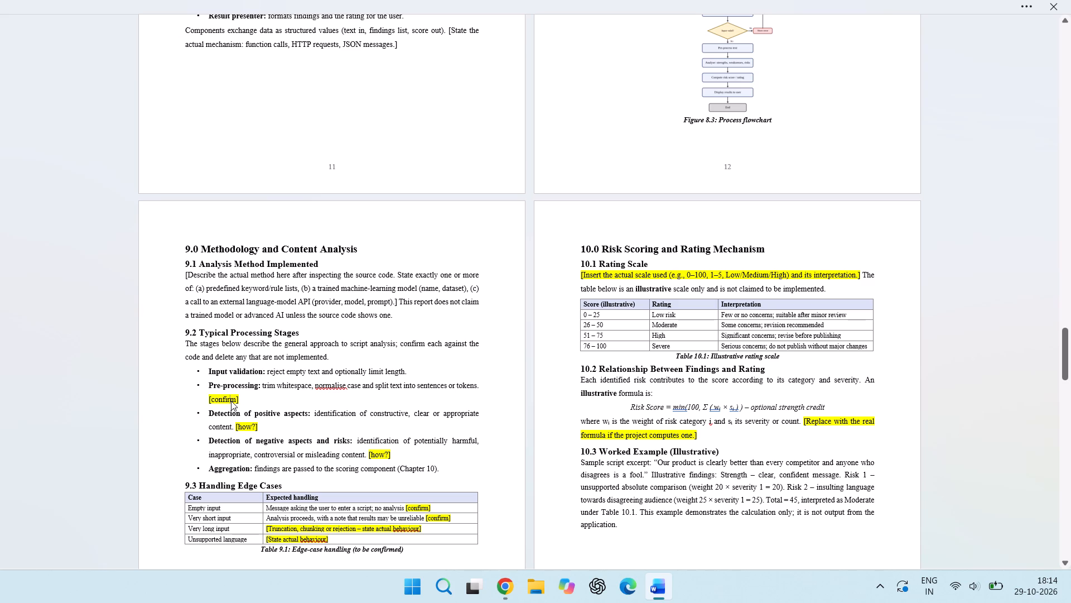
{"action": "double_click", "coordinate": [224, 398]}
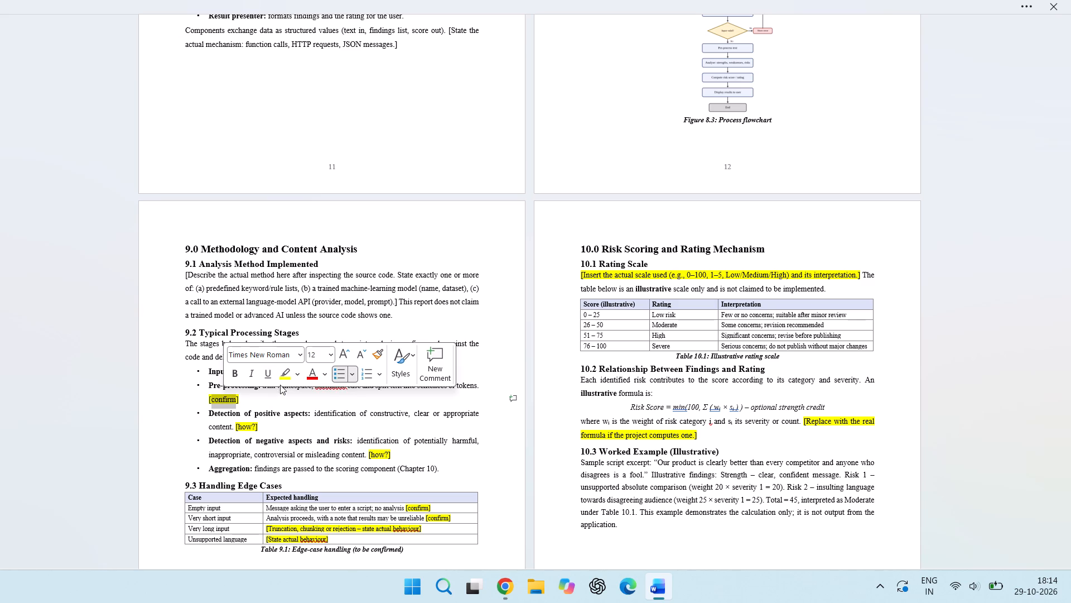
{"action": "left_click_drag", "start_coordinate": [284, 377], "coordinate": [252, 399]}
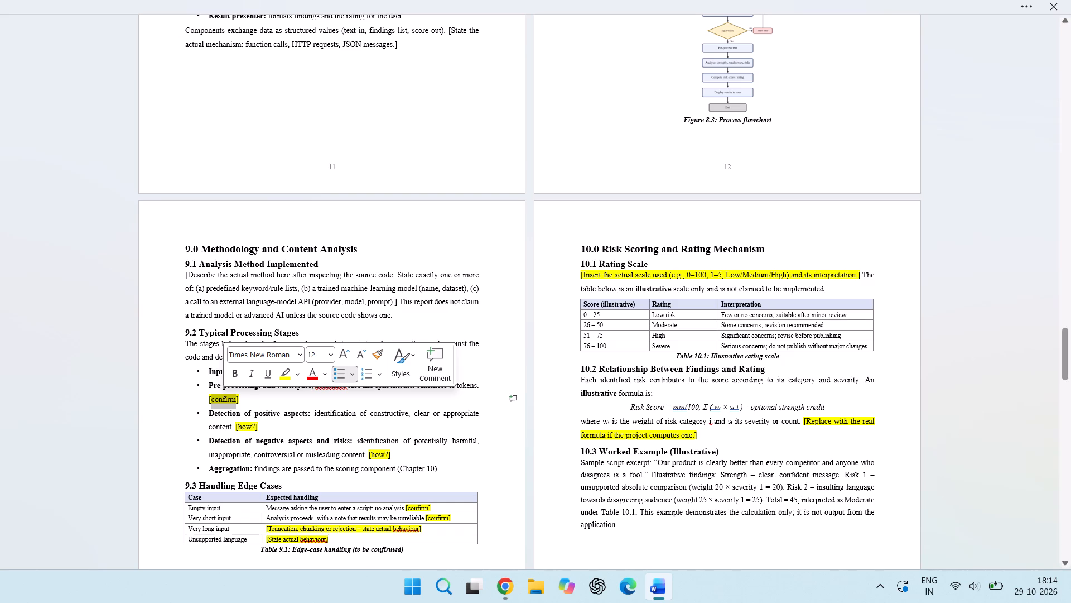
{"action": "right_click", "coordinate": [279, 368]}
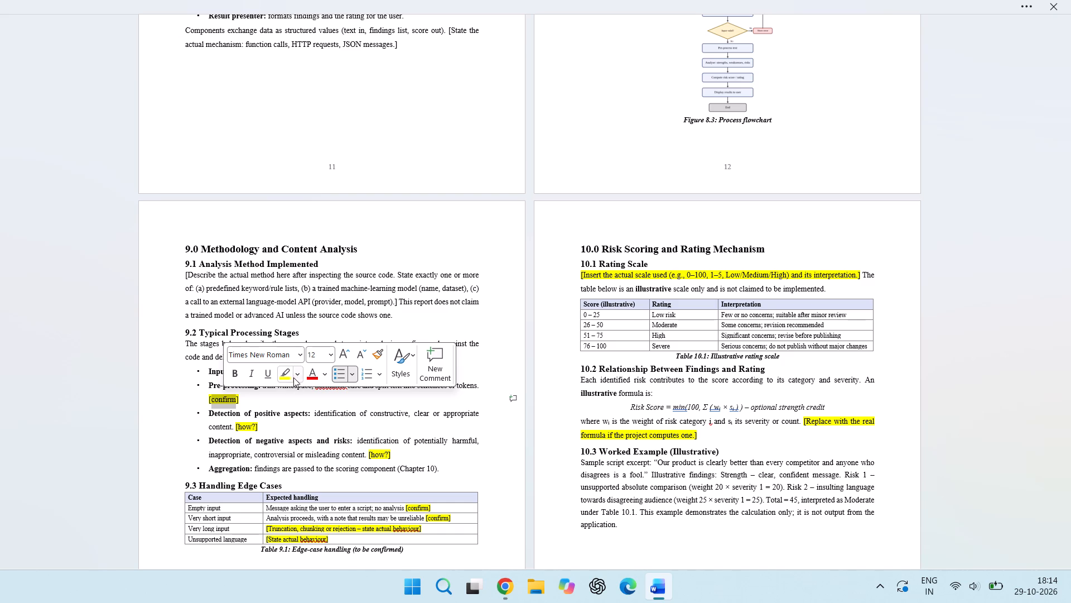
{"action": "left_click", "coordinate": [296, 377]}
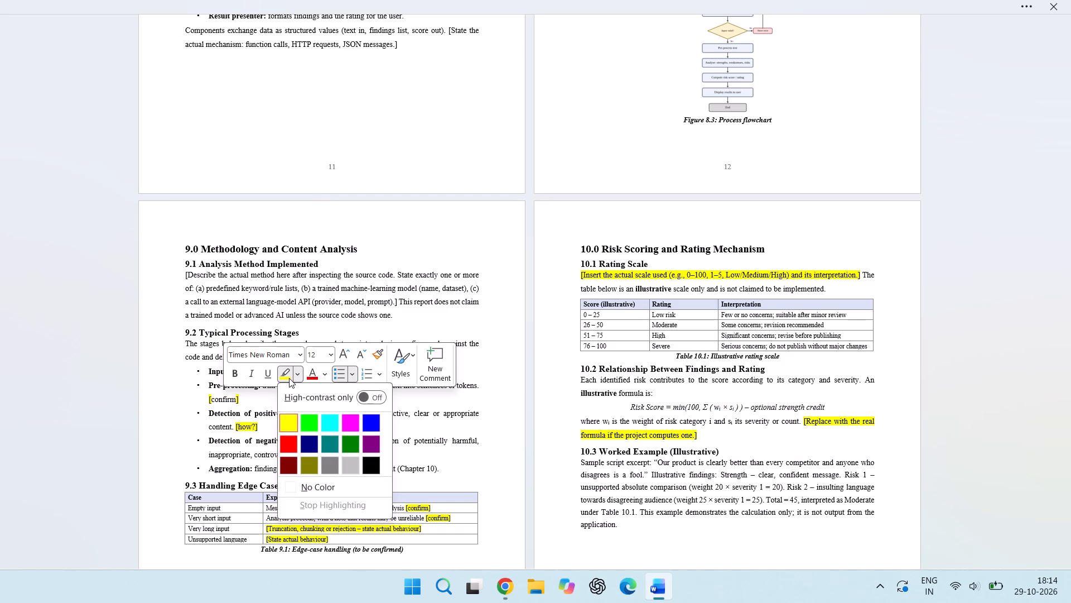
{"action": "left_click", "coordinate": [289, 378]}
{"action": "left_click", "coordinate": [289, 378]}
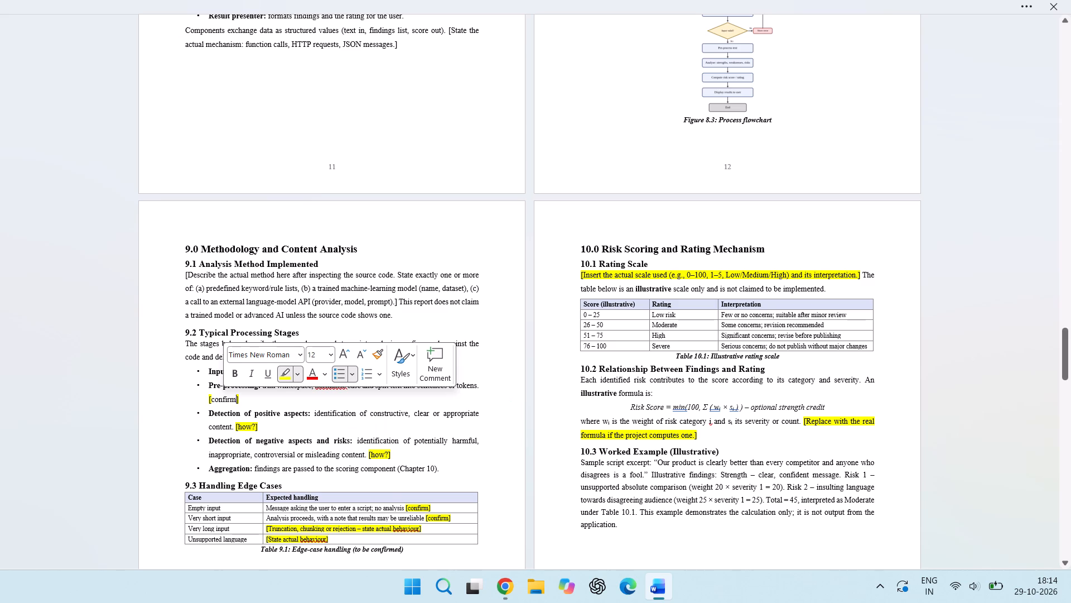
{"action": "left_click", "coordinate": [264, 401]}
{"action": "left_click_drag", "start_coordinate": [240, 403], "coordinate": [213, 399]}
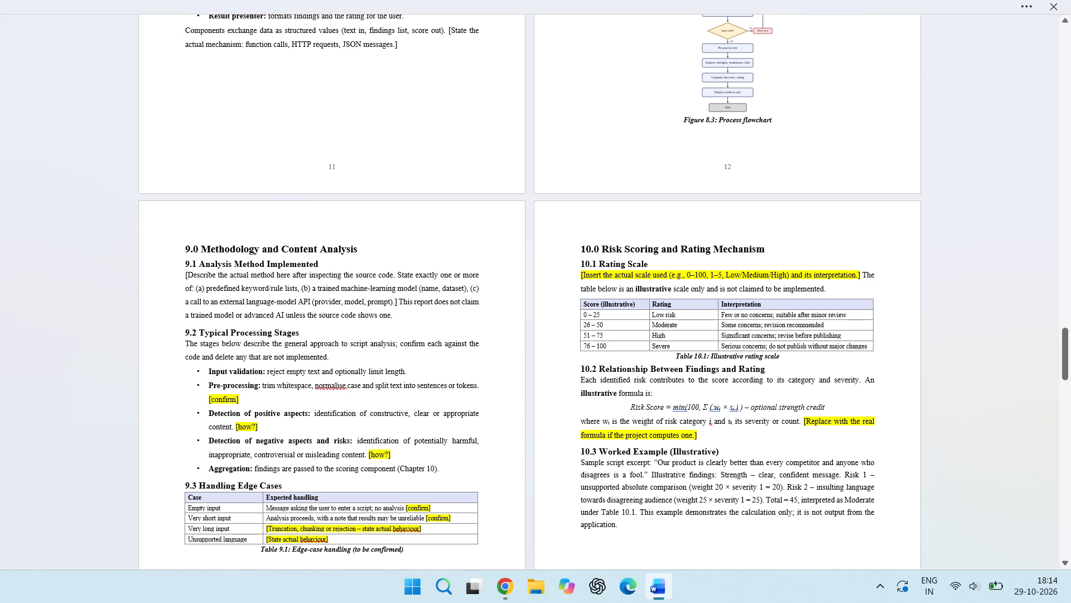
{"action": "left_click_drag", "start_coordinate": [242, 403], "coordinate": [207, 400]}
Remove the yellow highlighting from "[how?]" in the Detection of positive aspects bullet of section 9.2, keeping its text.
{"action": "left_click_drag", "start_coordinate": [265, 425], "coordinate": [249, 429]}
{"action": "left_click_drag", "start_coordinate": [249, 429], "coordinate": [234, 427]}
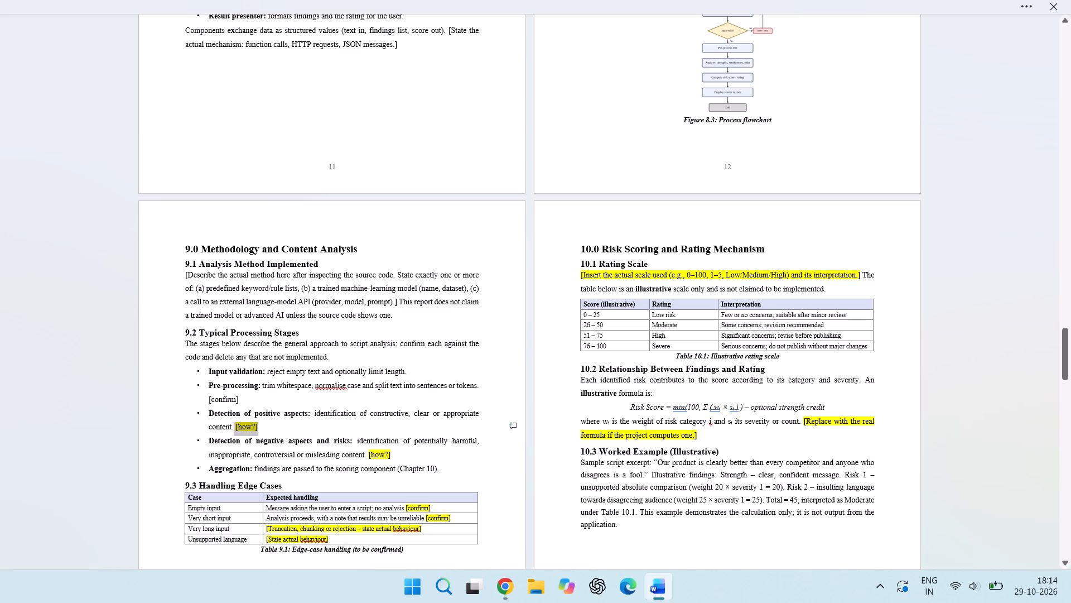
{"action": "left_click_drag", "start_coordinate": [234, 427], "coordinate": [234, 427]}
{"action": "left_click_drag", "start_coordinate": [262, 430], "coordinate": [232, 429]}
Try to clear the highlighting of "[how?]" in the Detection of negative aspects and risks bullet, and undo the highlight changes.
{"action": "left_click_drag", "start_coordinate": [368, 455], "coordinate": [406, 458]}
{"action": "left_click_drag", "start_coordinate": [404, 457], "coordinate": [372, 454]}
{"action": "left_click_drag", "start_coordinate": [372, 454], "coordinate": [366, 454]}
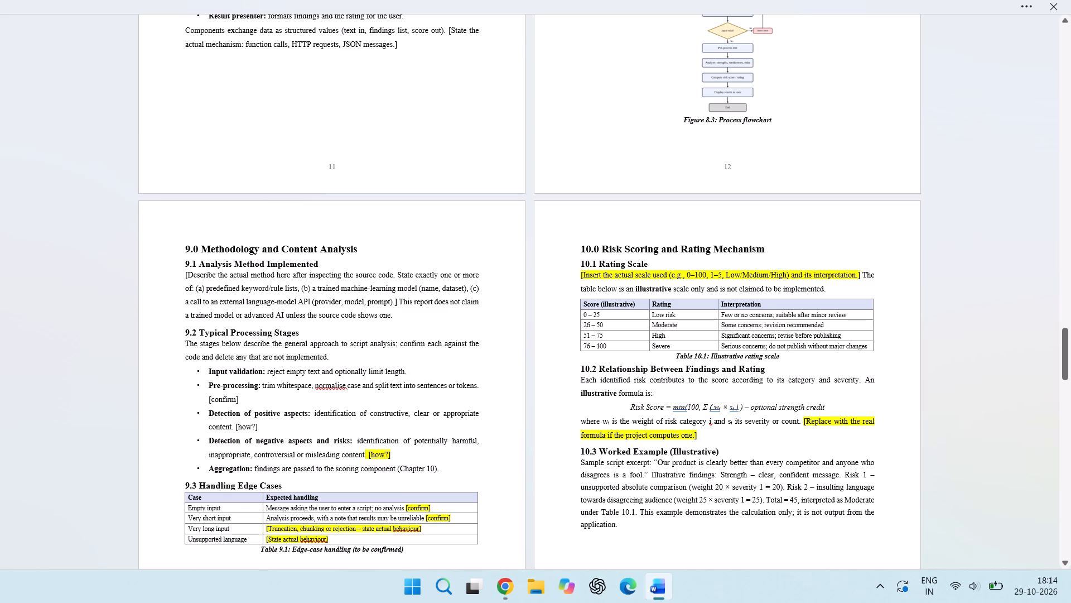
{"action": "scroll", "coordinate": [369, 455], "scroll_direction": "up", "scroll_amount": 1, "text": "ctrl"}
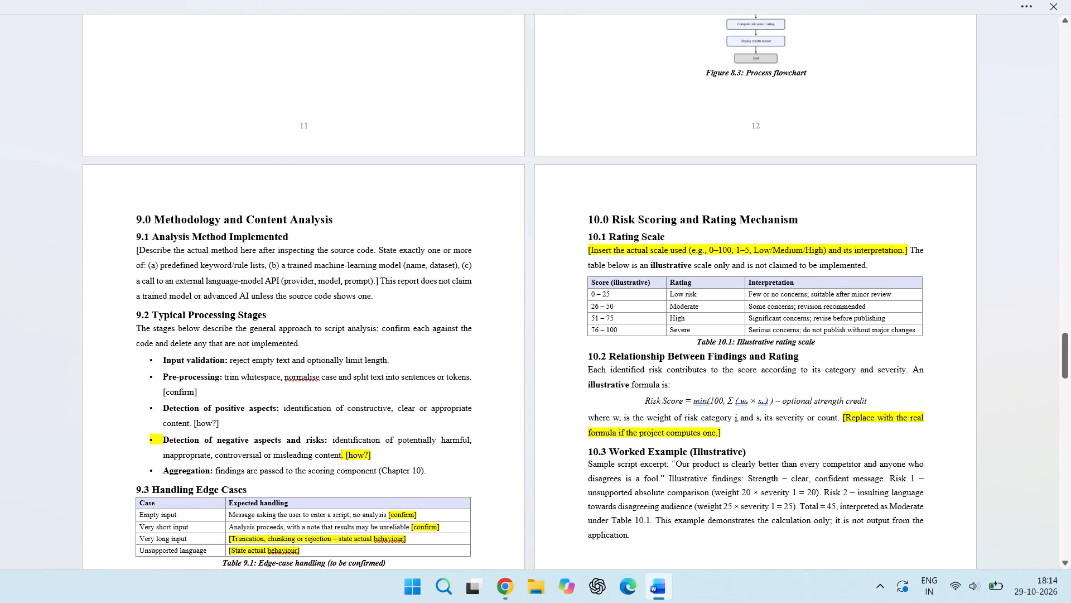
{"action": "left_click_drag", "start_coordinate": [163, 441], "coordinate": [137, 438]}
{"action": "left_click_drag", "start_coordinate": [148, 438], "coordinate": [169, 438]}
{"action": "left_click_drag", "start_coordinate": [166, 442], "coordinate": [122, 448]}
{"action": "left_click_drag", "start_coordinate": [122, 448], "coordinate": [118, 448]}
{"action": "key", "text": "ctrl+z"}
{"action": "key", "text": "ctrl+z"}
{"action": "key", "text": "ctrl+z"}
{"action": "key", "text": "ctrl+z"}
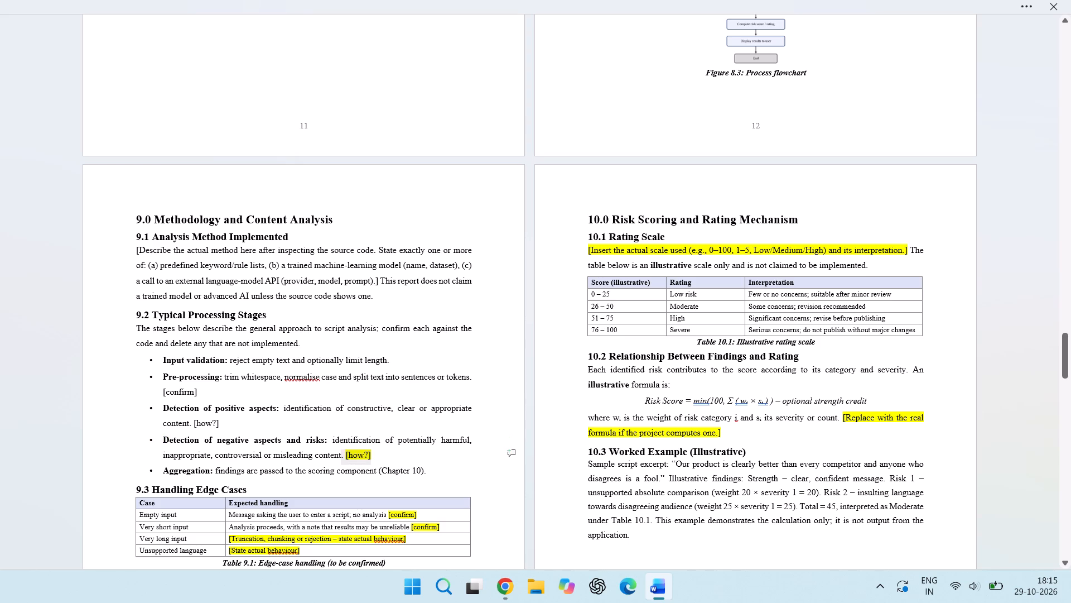
Remove the yellow highlighting from "[how?]" in the Detection of negative aspects and risks bullet of section 9.2, keeping its text.
{"action": "scroll", "coordinate": [298, 462], "scroll_direction": "up", "scroll_amount": 2, "text": "ctrl"}
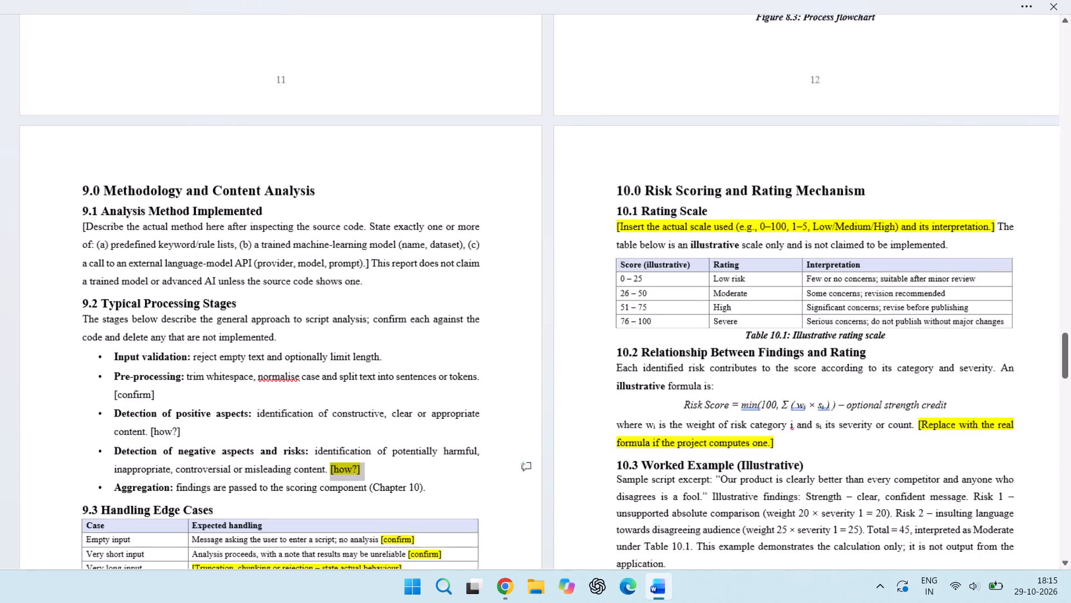
{"action": "scroll", "coordinate": [298, 462], "scroll_direction": "up", "scroll_amount": 2, "text": "ctrl"}
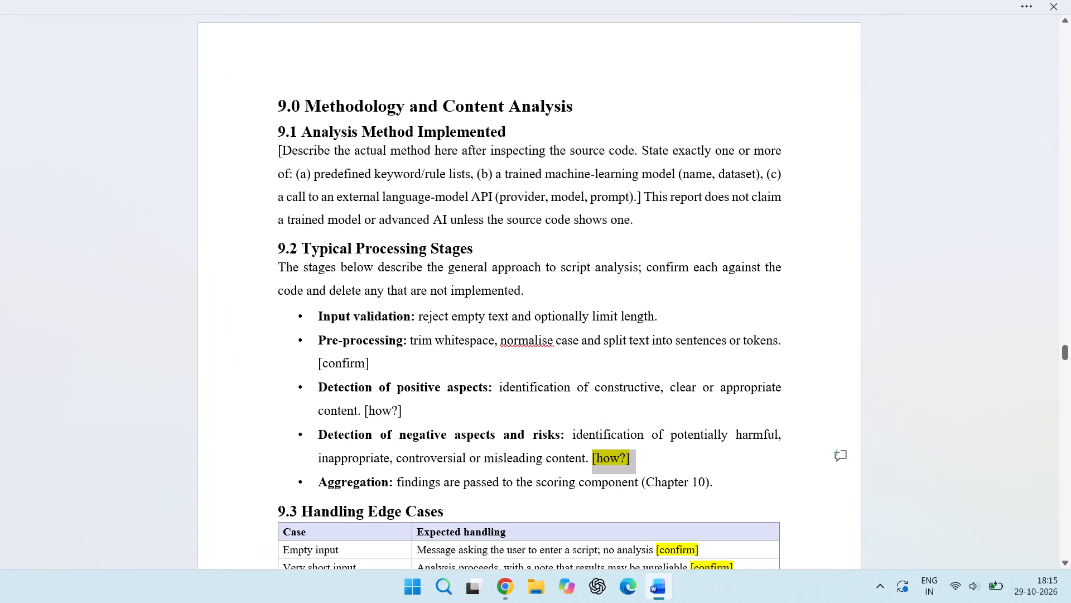
{"action": "left_click", "coordinate": [589, 458]}
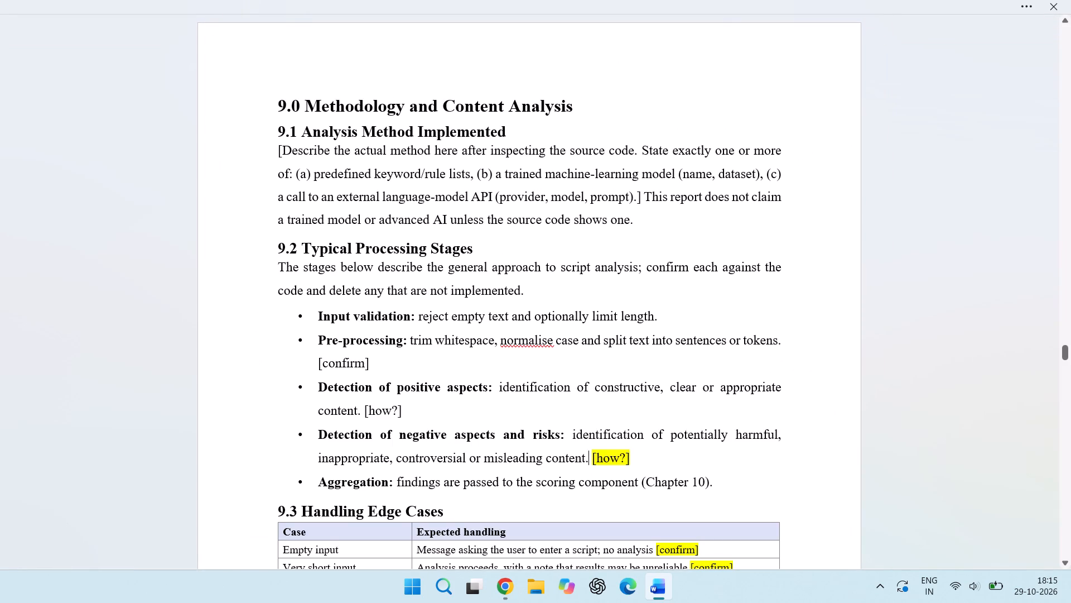
{"action": "left_click", "coordinate": [591, 458]}
{"action": "left_click_drag", "start_coordinate": [591, 458], "coordinate": [640, 457]}
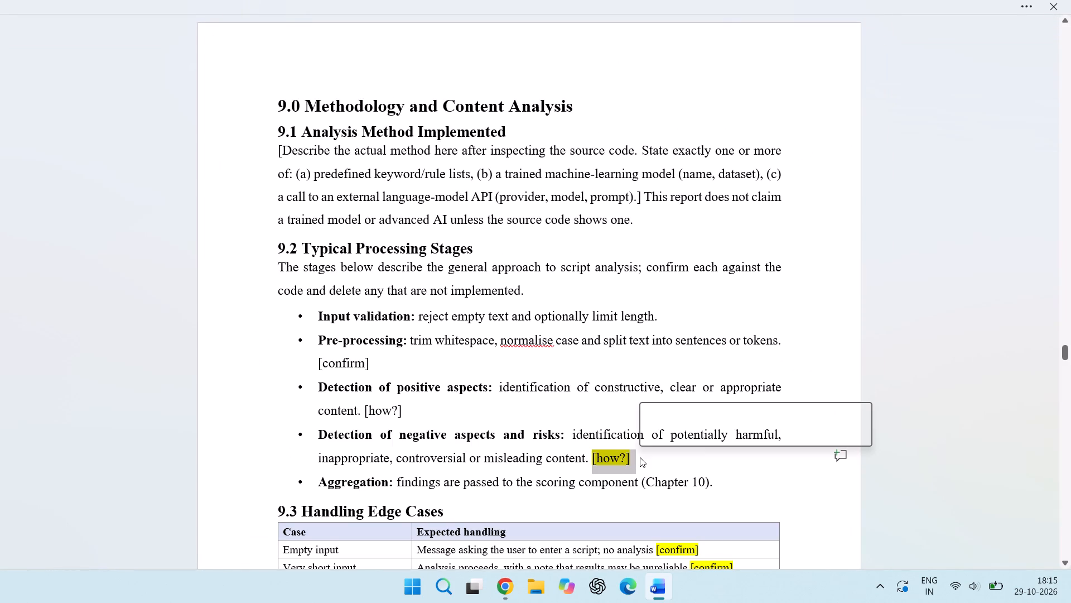
{"action": "left_click", "coordinate": [631, 458]}
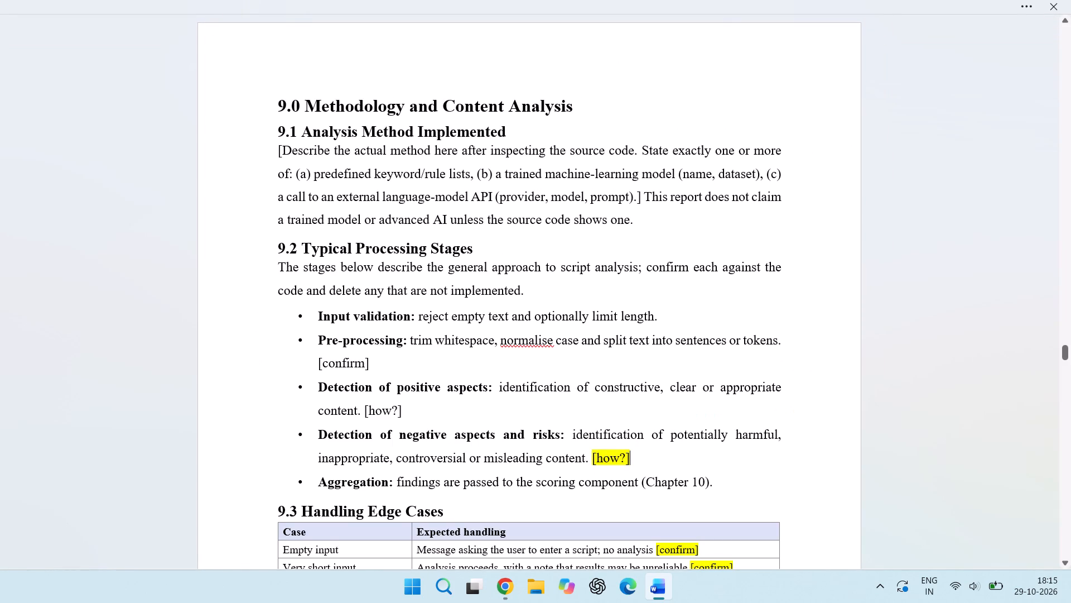
{"action": "double_click", "coordinate": [624, 460]}
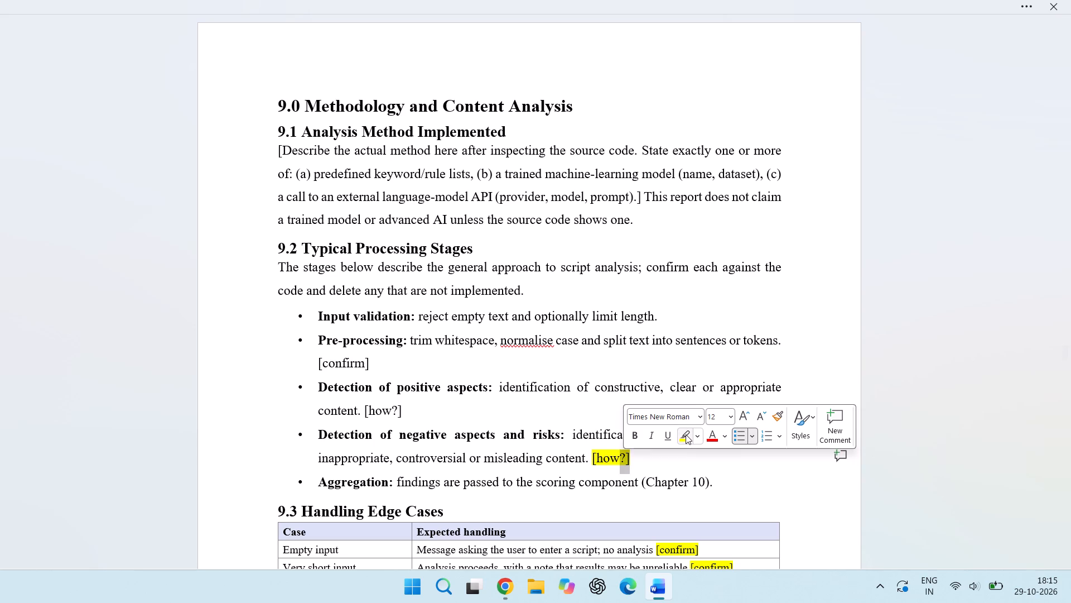
{"action": "double_click", "coordinate": [686, 434]}
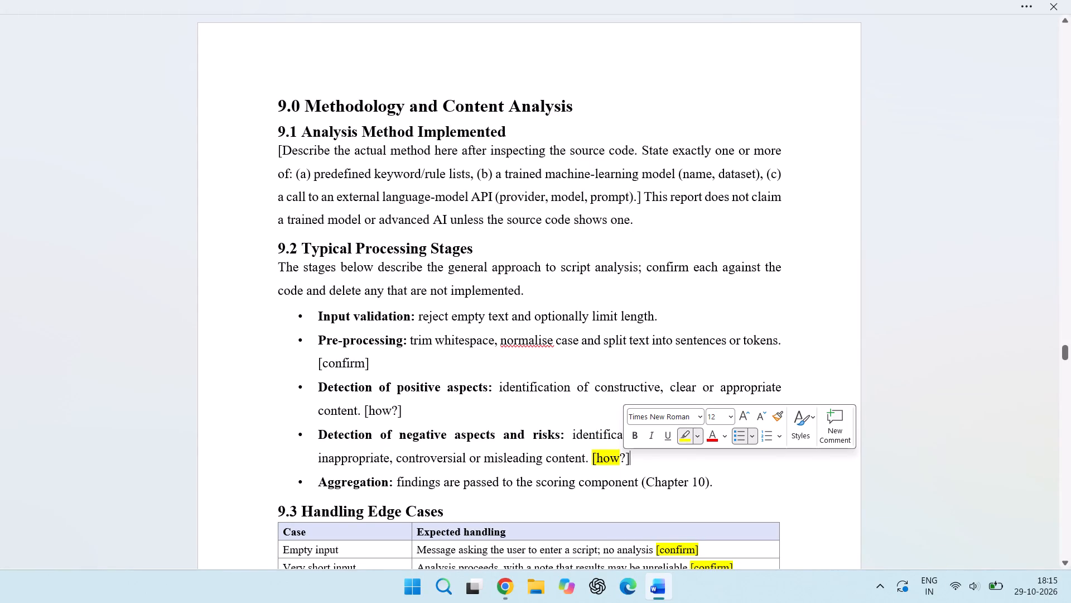
{"action": "left_click_drag", "start_coordinate": [591, 456], "coordinate": [610, 455]}
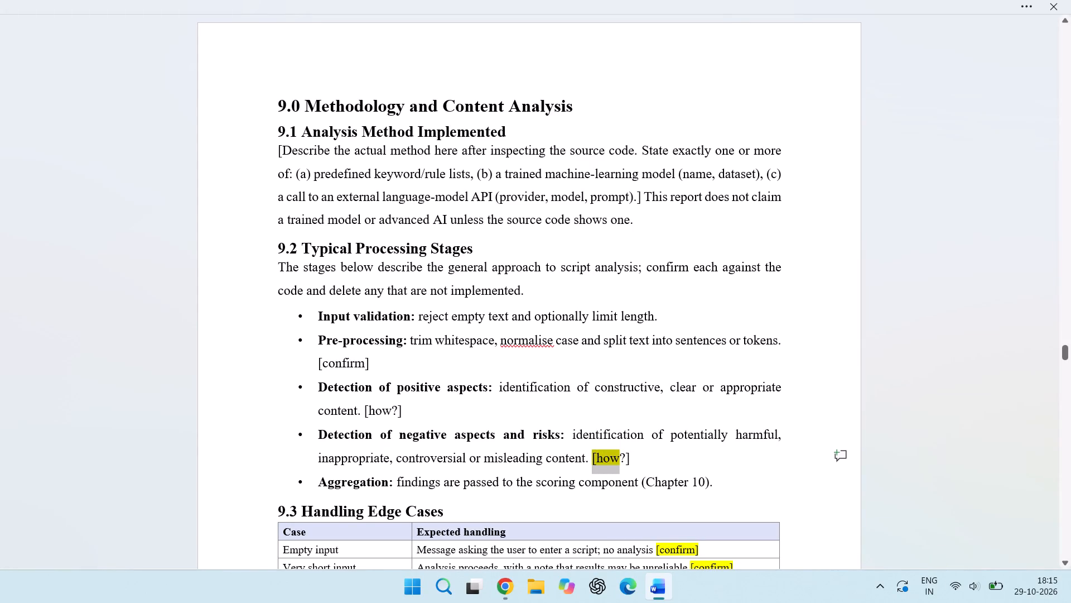
{"action": "left_click_drag", "start_coordinate": [610, 455], "coordinate": [610, 455]}
Remove the yellow highlighting from the bracketed notes in all four Expected handling cells of Table 9.1, keeping their text.
{"action": "scroll", "coordinate": [613, 480], "scroll_direction": "down", "scroll_amount": 1}
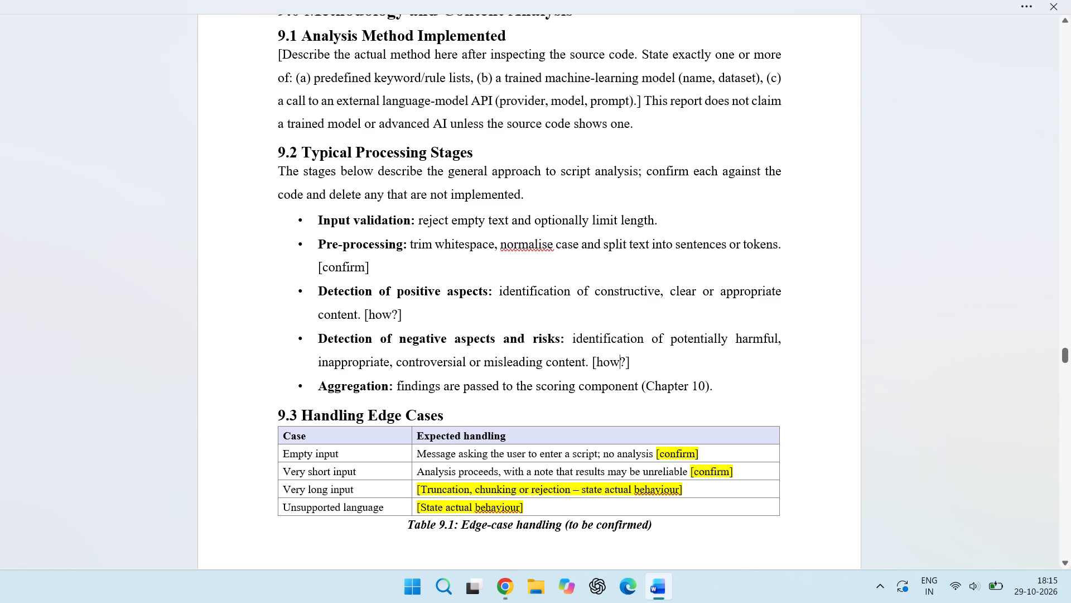
{"action": "left_click_drag", "start_coordinate": [655, 457], "coordinate": [702, 454]}
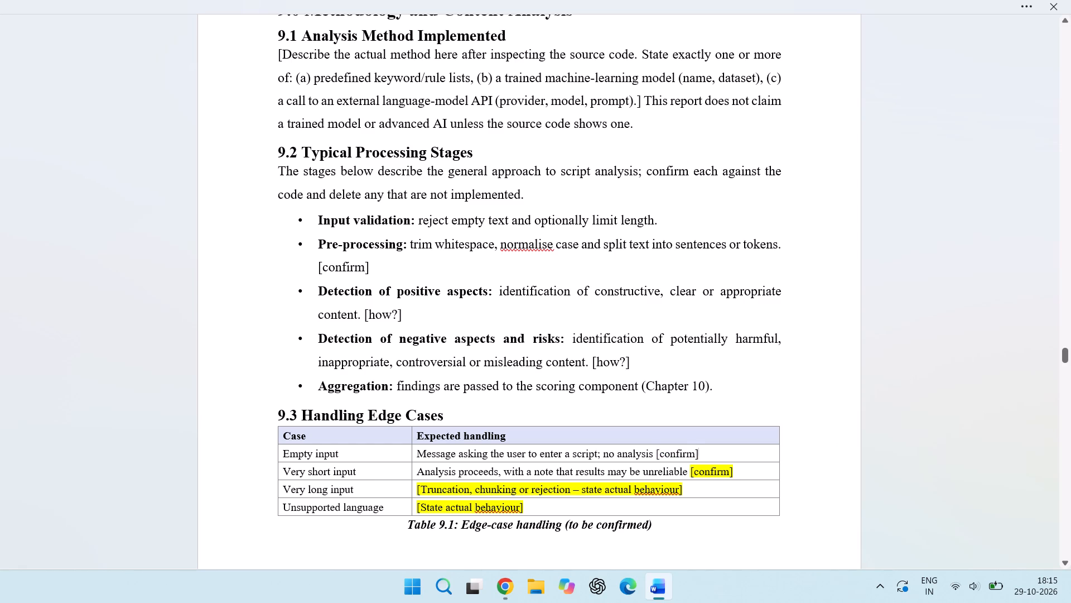
{"action": "left_click_drag", "start_coordinate": [690, 473], "coordinate": [734, 470]}
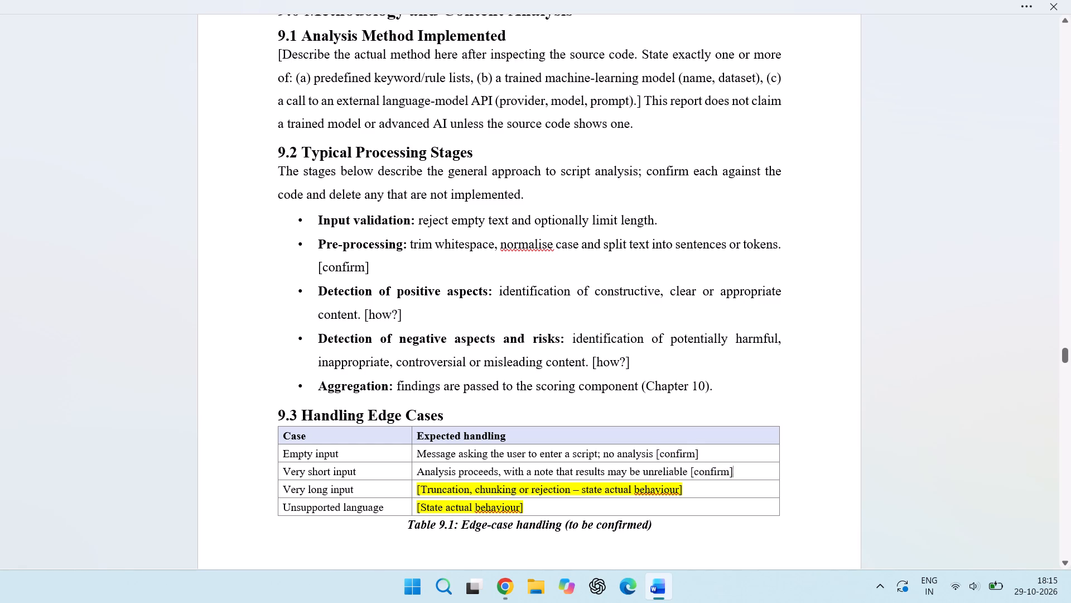
{"action": "left_click_drag", "start_coordinate": [417, 491], "coordinate": [518, 508]}
Remove the yellow highlighting from the "[Insert the actual scale used…]" note in section 10.1, keeping its text.
{"action": "scroll", "coordinate": [518, 508], "scroll_direction": "down", "scroll_amount": 3}
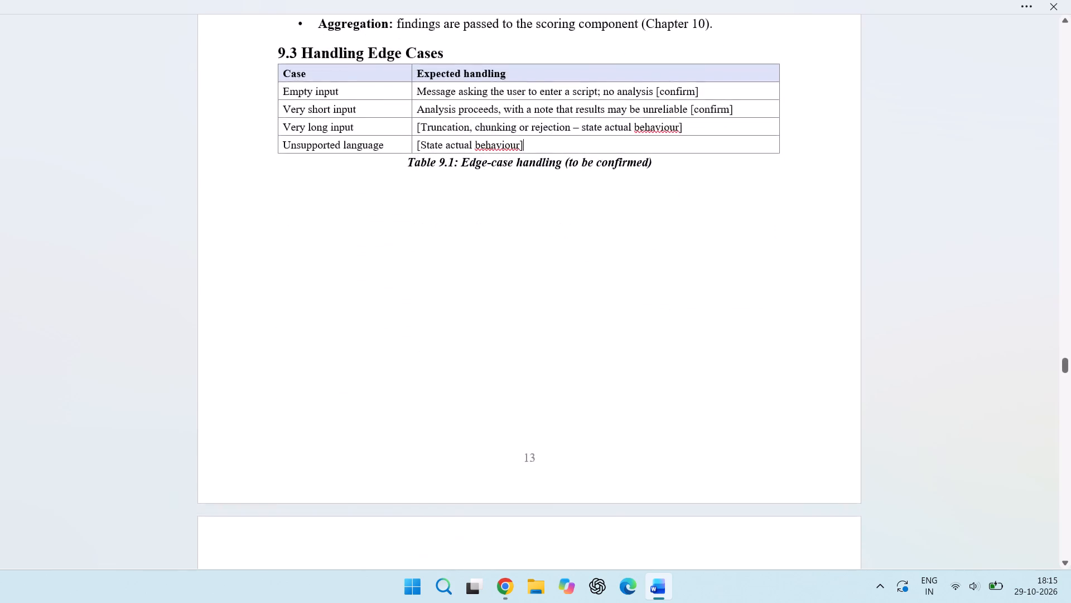
{"action": "scroll", "coordinate": [518, 508], "scroll_direction": "down", "scroll_amount": 2}
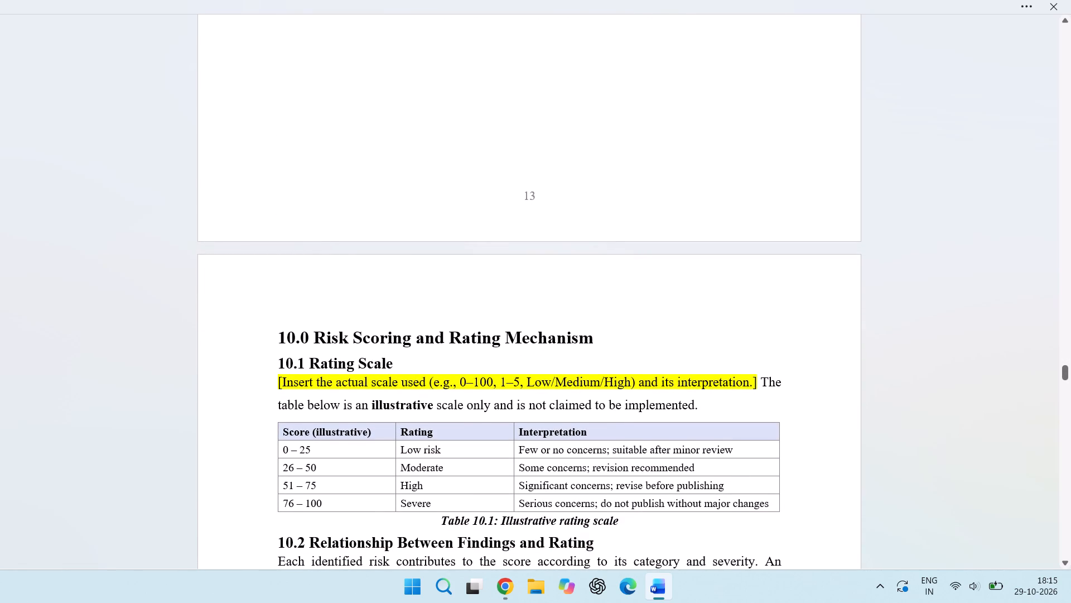
{"action": "left_click_drag", "start_coordinate": [277, 382], "coordinate": [689, 382]}
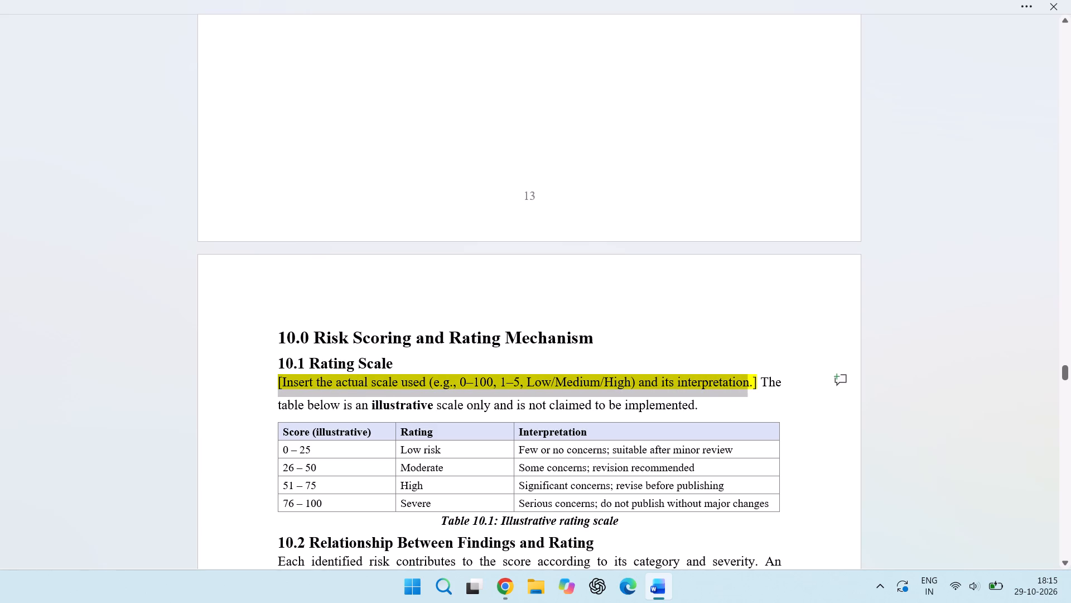
{"action": "left_click_drag", "start_coordinate": [689, 382], "coordinate": [768, 380]}
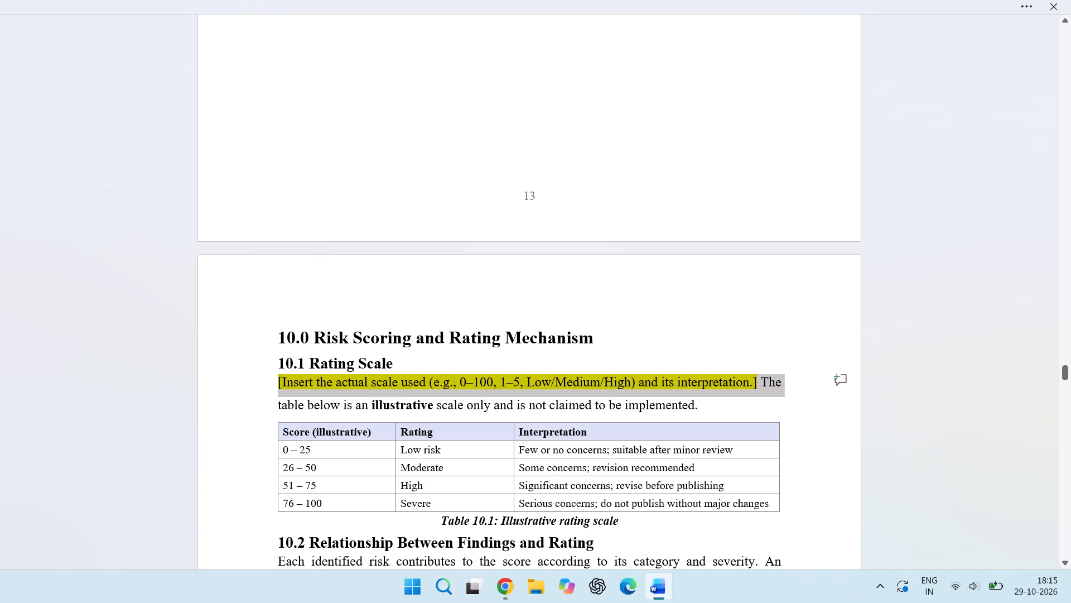
{"action": "left_click_drag", "start_coordinate": [768, 380], "coordinate": [756, 382]}
{"action": "left_click_drag", "start_coordinate": [756, 382], "coordinate": [757, 382]}
Remove the yellow highlighting from the "[Replace with the real formula if the project computes one.]" note in section 10.2, keeping its text.
{"action": "scroll", "coordinate": [694, 410], "scroll_direction": "down", "scroll_amount": 2}
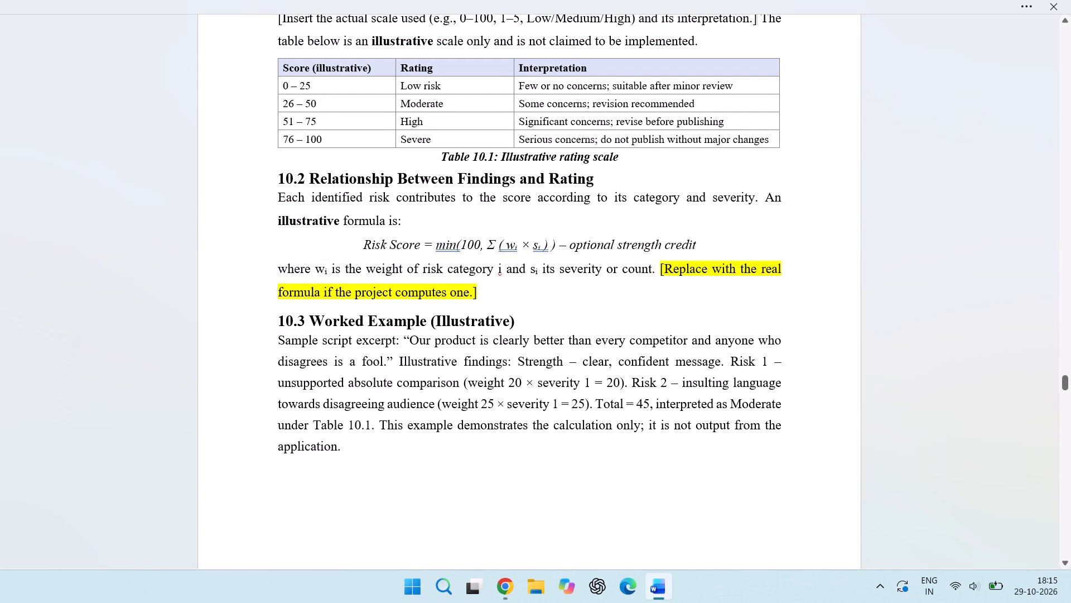
{"action": "left_click_drag", "start_coordinate": [659, 269], "coordinate": [659, 269]}
{"action": "left_click_drag", "start_coordinate": [659, 269], "coordinate": [543, 293]}
Remove the yellow highlighting from the bracketed notes in all five Responsibility cells of Table 11.1, keeping their text.
{"action": "scroll", "coordinate": [543, 293], "scroll_direction": "down", "scroll_amount": 3}
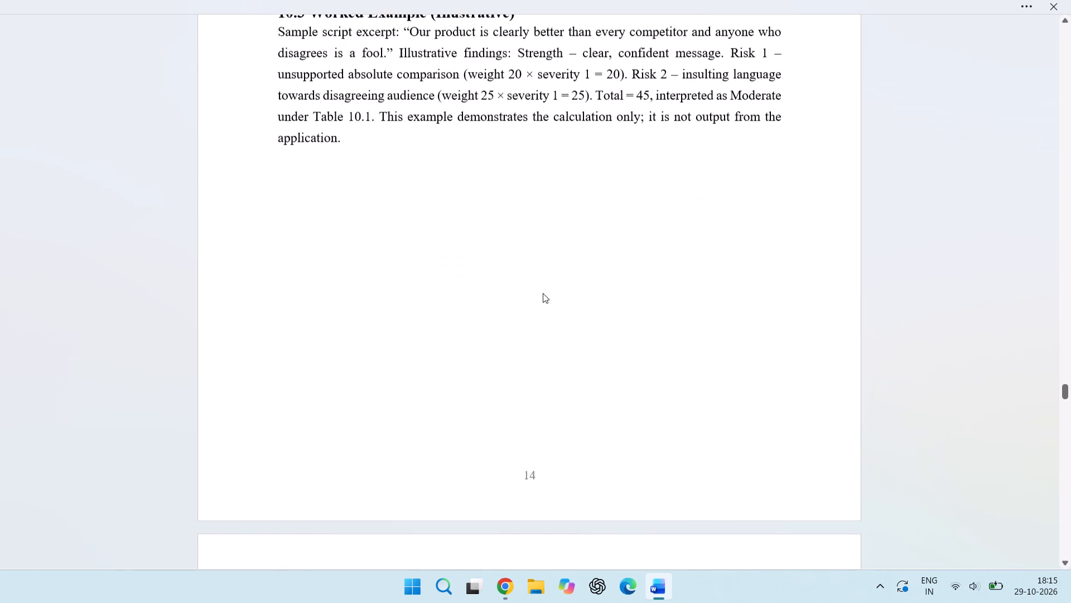
{"action": "scroll", "coordinate": [543, 293], "scroll_direction": "down", "scroll_amount": 1}
{"action": "scroll", "coordinate": [543, 293], "scroll_direction": "up", "scroll_amount": 2}
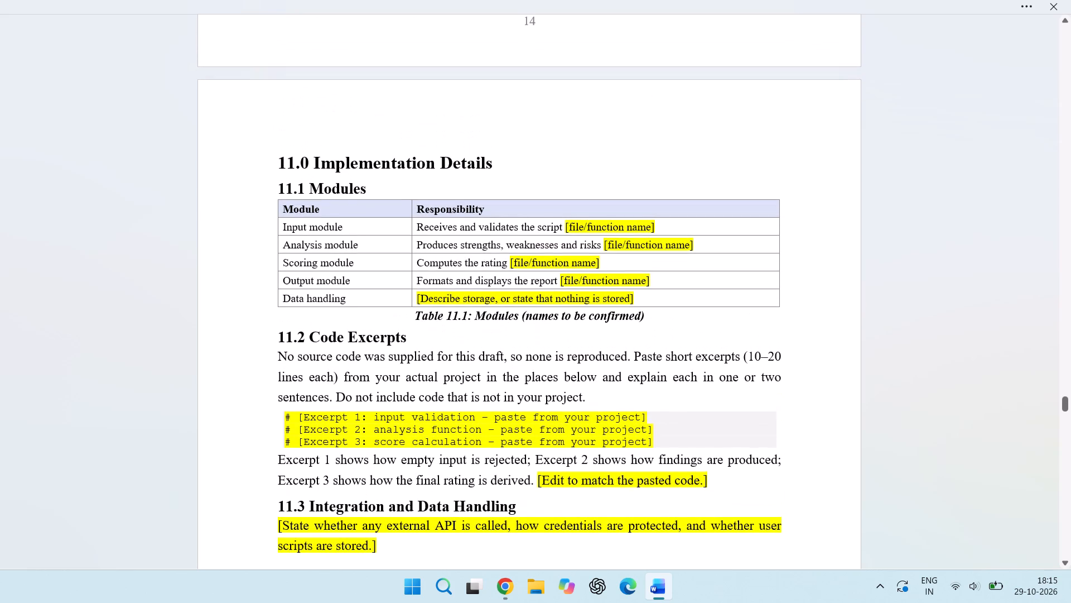
{"action": "left_click_drag", "start_coordinate": [416, 228], "coordinate": [631, 289]}
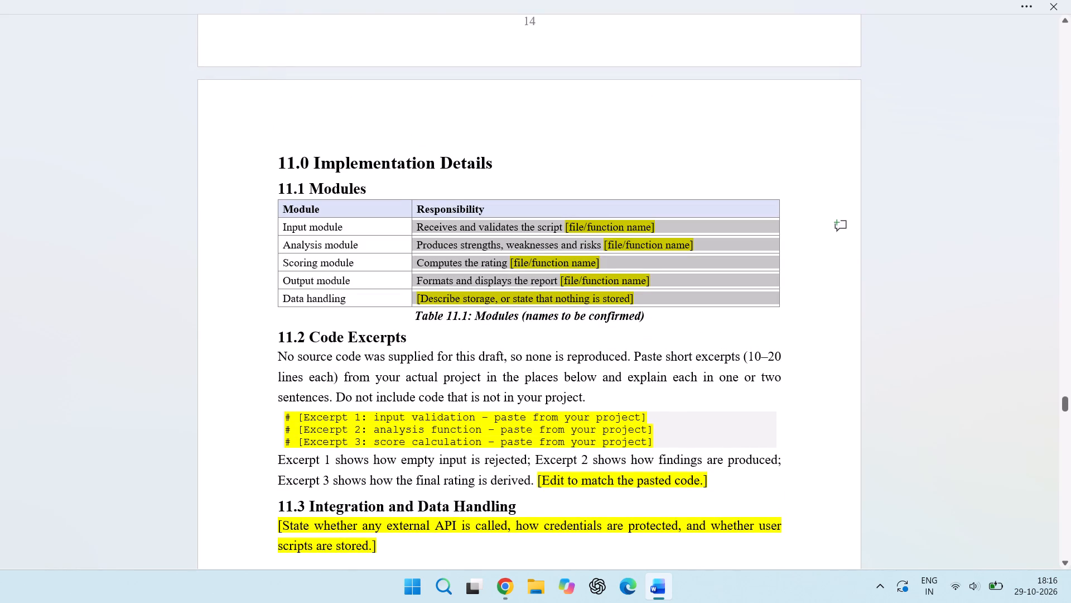
{"action": "left_click_drag", "start_coordinate": [631, 289], "coordinate": [638, 296]}
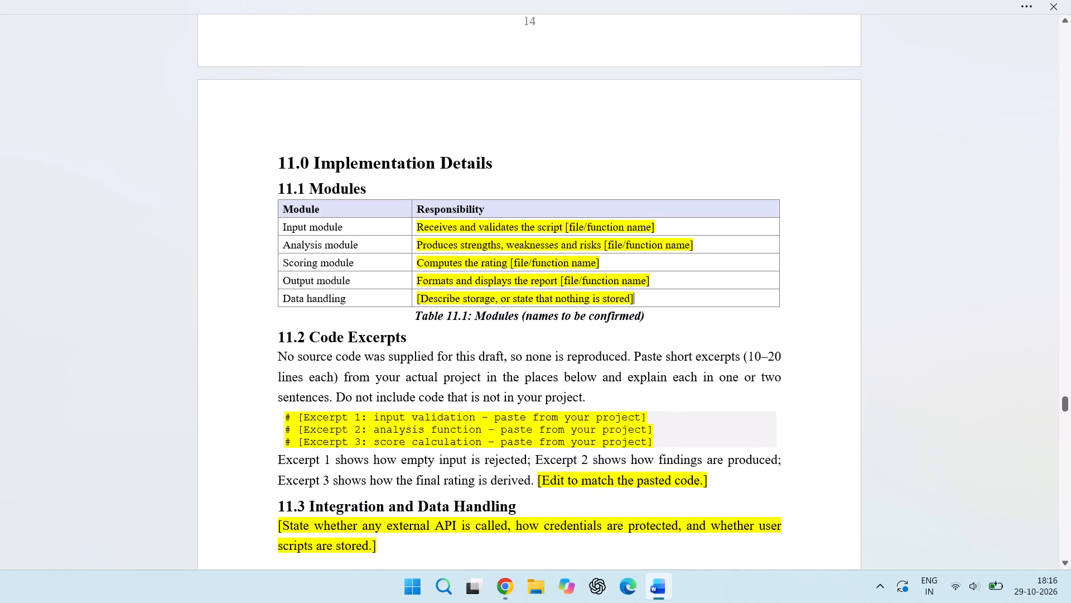
Remove the yellow highlighting from all five Responsibility cells of Table 11.1, keeping their text.
{"action": "left_click_drag", "start_coordinate": [416, 227], "coordinate": [513, 260]}
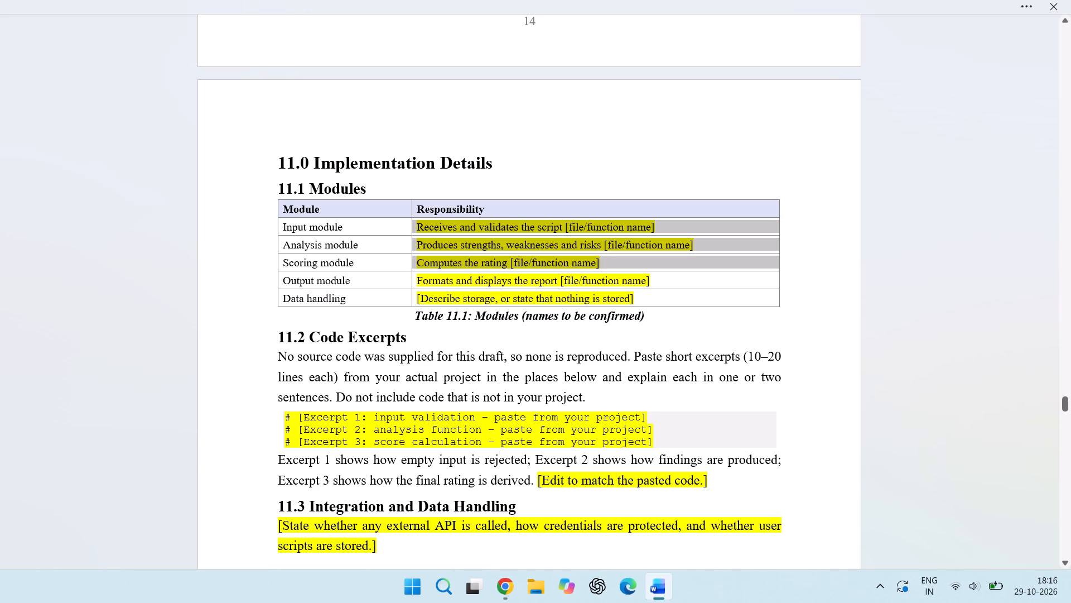
{"action": "left_click_drag", "start_coordinate": [513, 260], "coordinate": [649, 298]}
Remove the yellow highlighting from the three "# [Excerpt …]" placeholder lines in section 11.2, keeping their text.
{"action": "scroll", "coordinate": [500, 372], "scroll_direction": "down", "scroll_amount": 1}
{"action": "left_click_drag", "start_coordinate": [281, 261], "coordinate": [336, 269]}
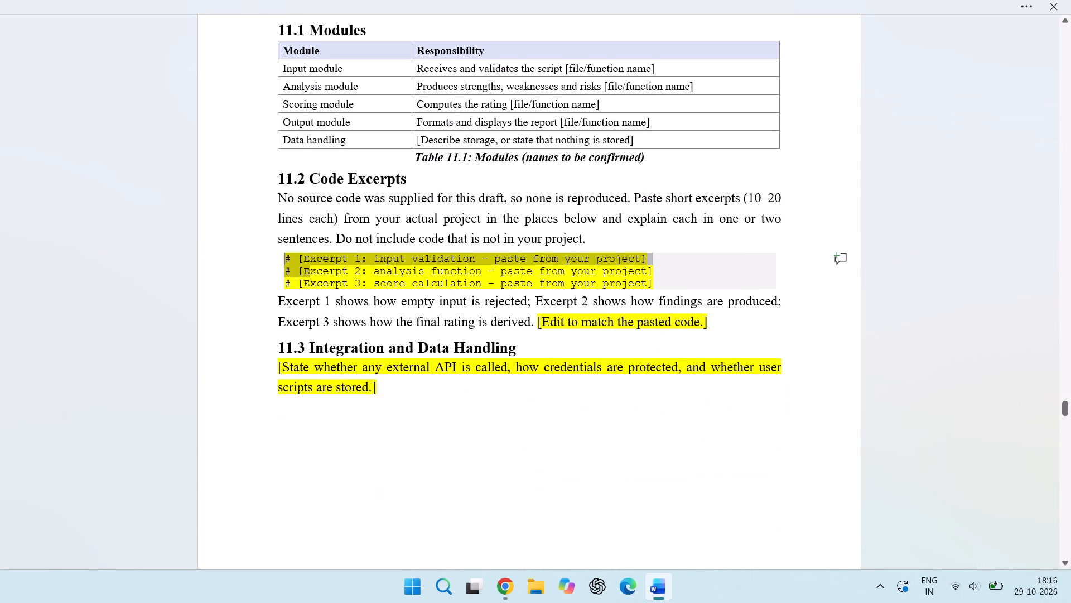
{"action": "left_click_drag", "start_coordinate": [336, 269], "coordinate": [664, 289]}
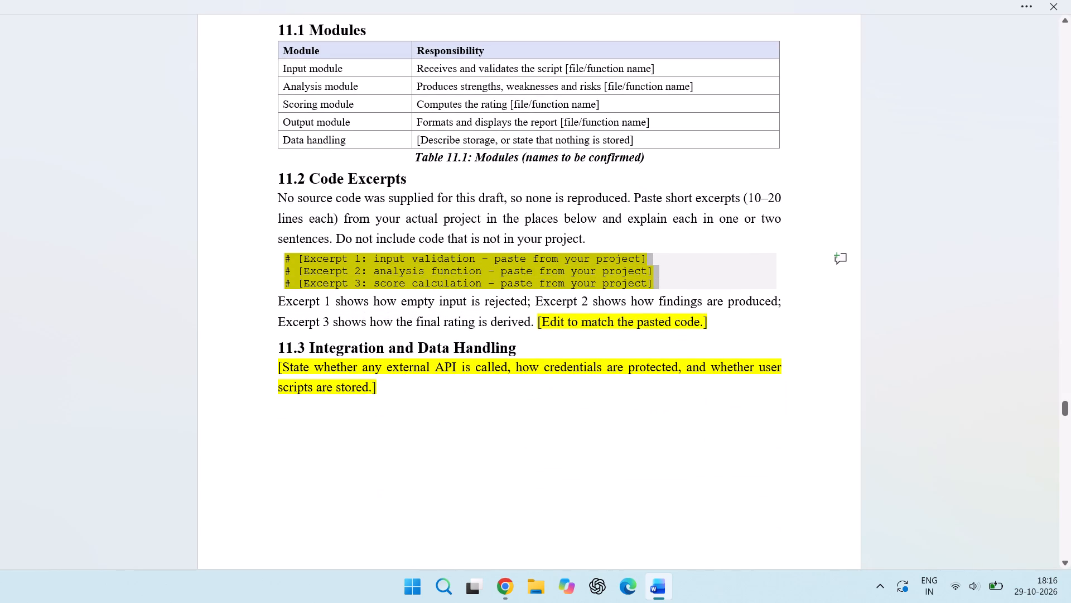
{"action": "left_click_drag", "start_coordinate": [664, 289], "coordinate": [664, 289]}
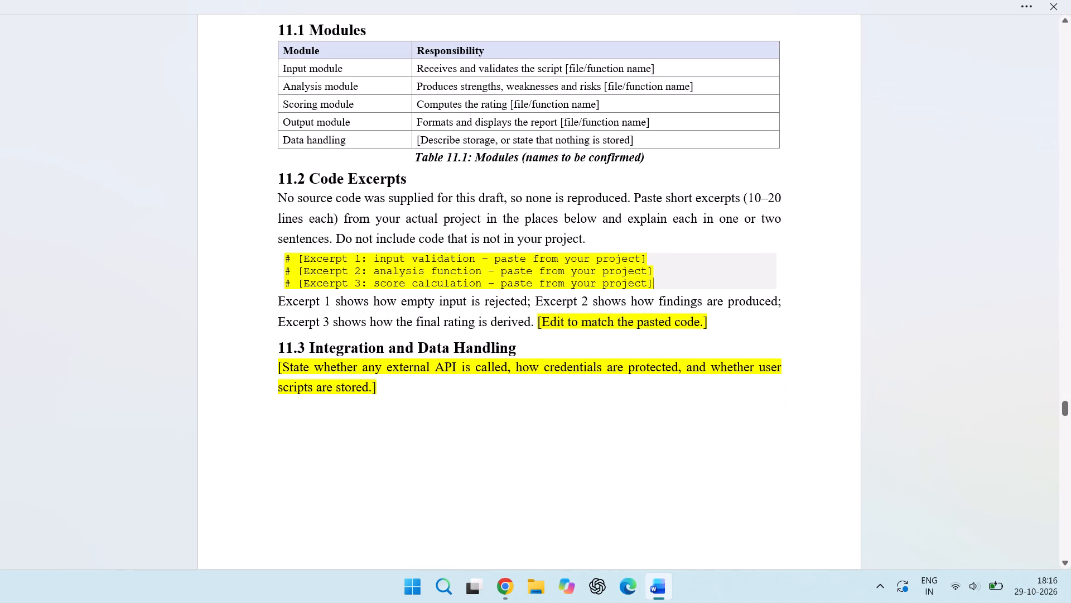
{"action": "left_click_drag", "start_coordinate": [286, 259], "coordinate": [513, 276]}
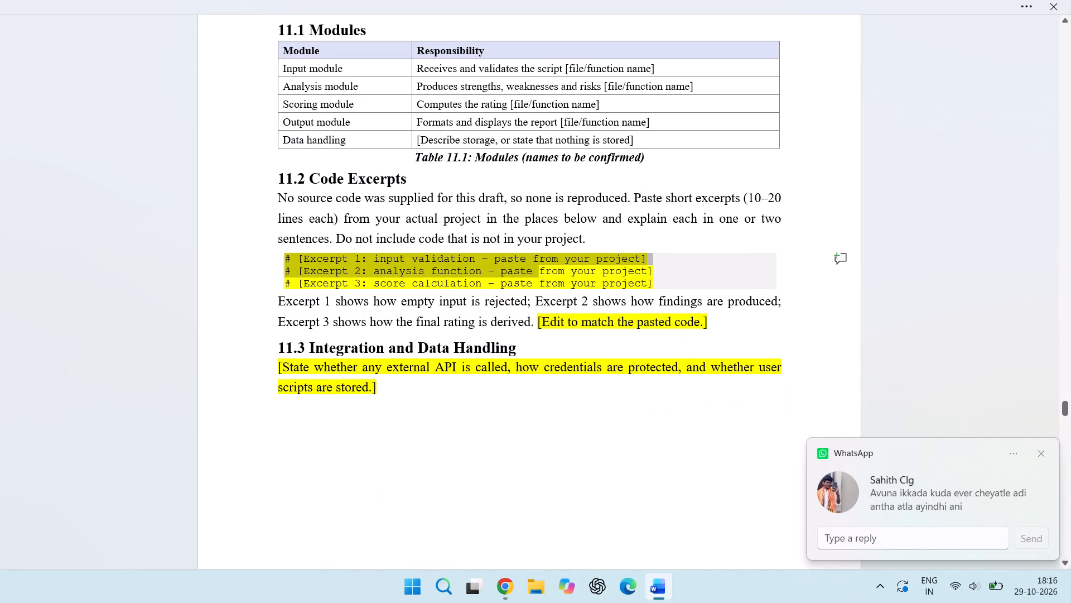
{"action": "left_click_drag", "start_coordinate": [513, 276], "coordinate": [620, 280]}
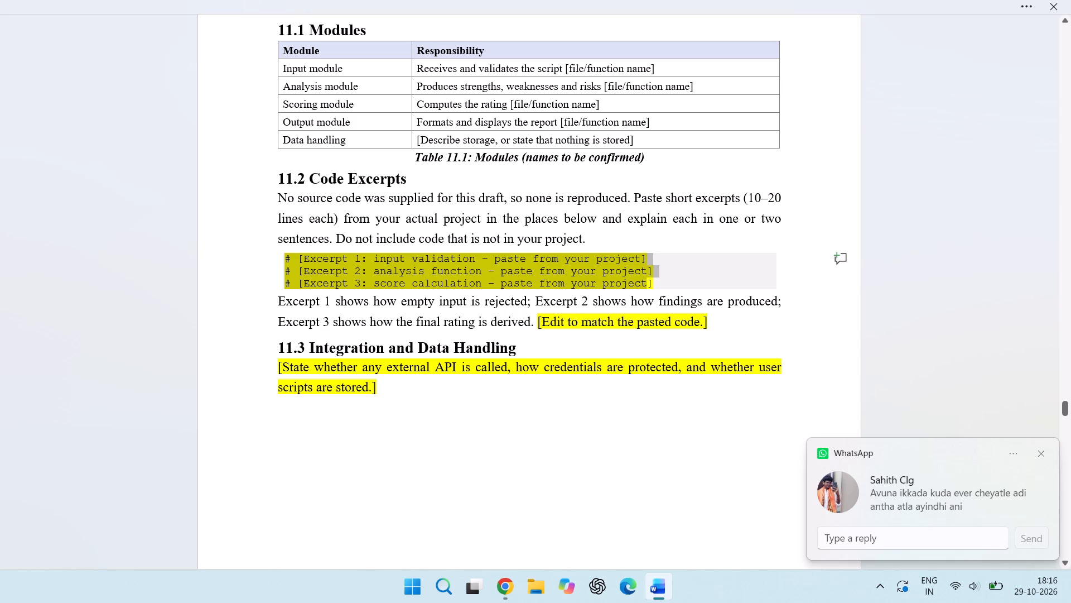
{"action": "left_click_drag", "start_coordinate": [620, 280], "coordinate": [708, 278]}
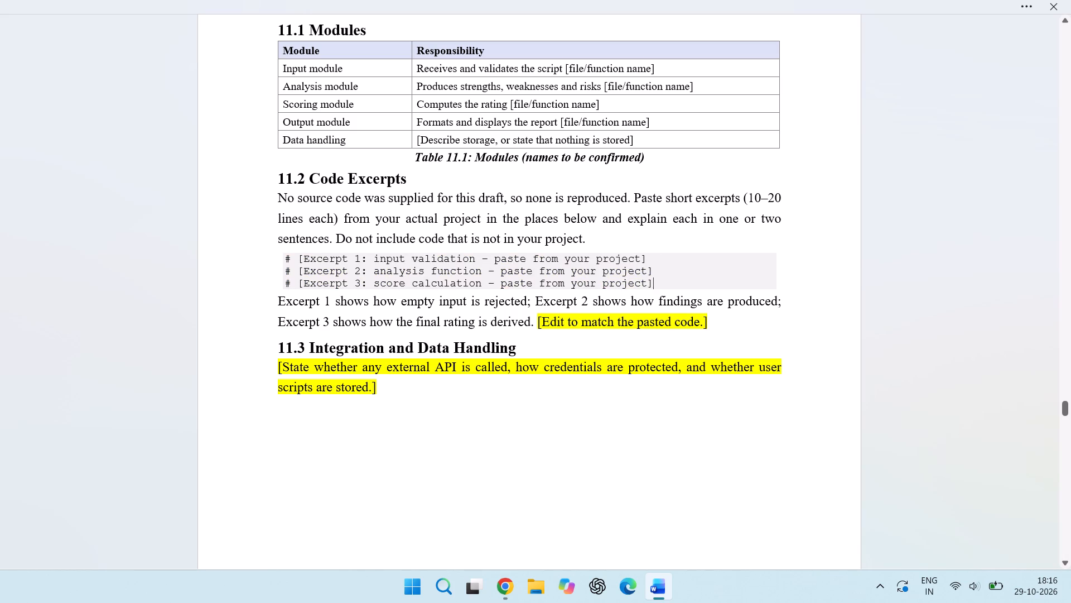
Remove the yellow highlighting from the "[Edit to match the pasted code.]" note in section 11.2, keeping its text.
{"action": "left_click_drag", "start_coordinate": [535, 321], "coordinate": [713, 320]}
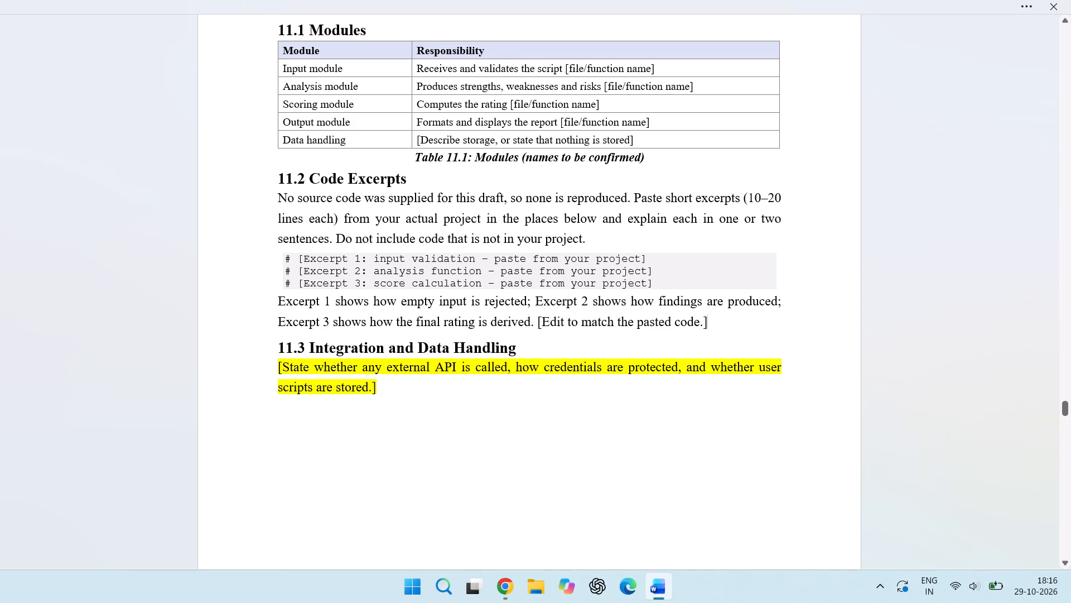
Remove the yellow highlighting from the "[State whether any external API is called…]" note in section 11.3, keeping its text.
{"action": "left_click_drag", "start_coordinate": [279, 365], "coordinate": [400, 397]}
Remove the yellow highlighting from the three figure placeholder notes in section 12.2 Screenshots, keeping their text.
{"action": "scroll", "coordinate": [400, 397], "scroll_direction": "down", "scroll_amount": 2}
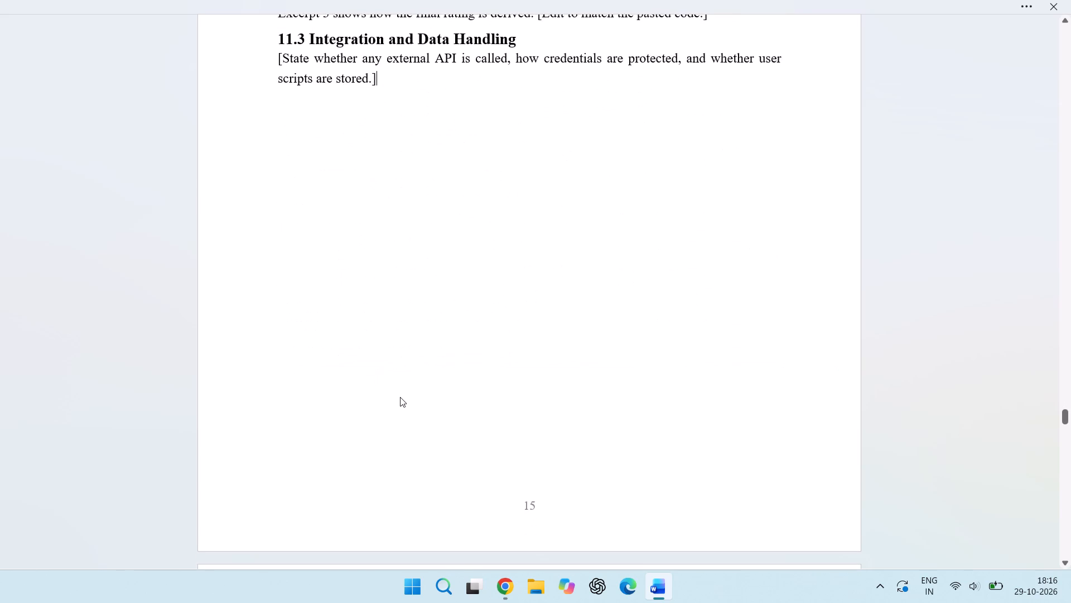
{"action": "scroll", "coordinate": [400, 397], "scroll_direction": "down", "scroll_amount": 2}
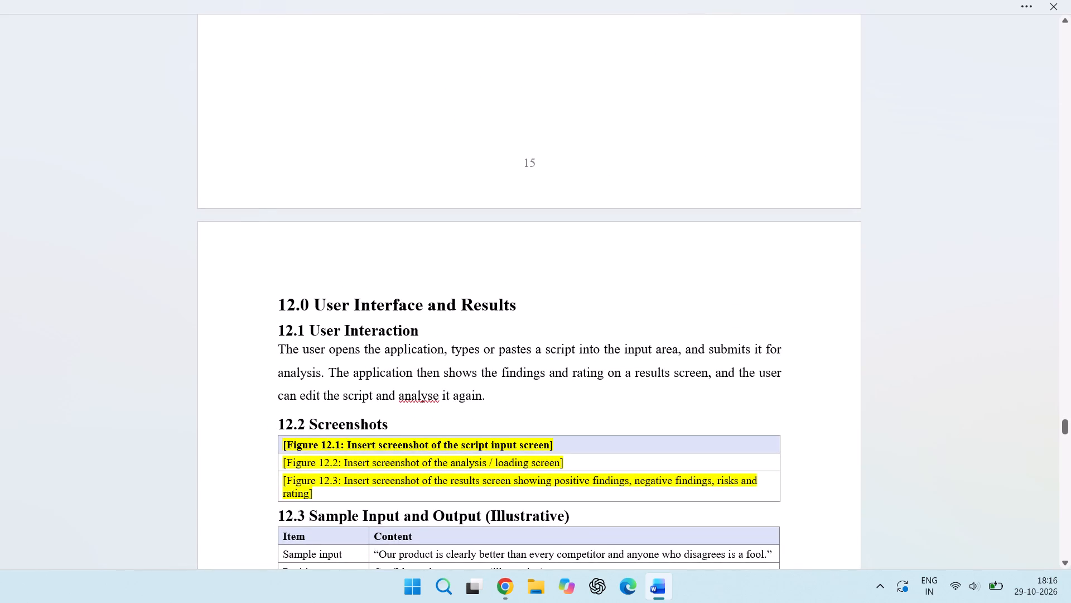
Clear the yellow highlighting from the three figure placeholder rows in section 12.2 and from the start of the 12.3 heading, keeping their text.
{"action": "left_click_drag", "start_coordinate": [282, 444], "coordinate": [332, 462]}
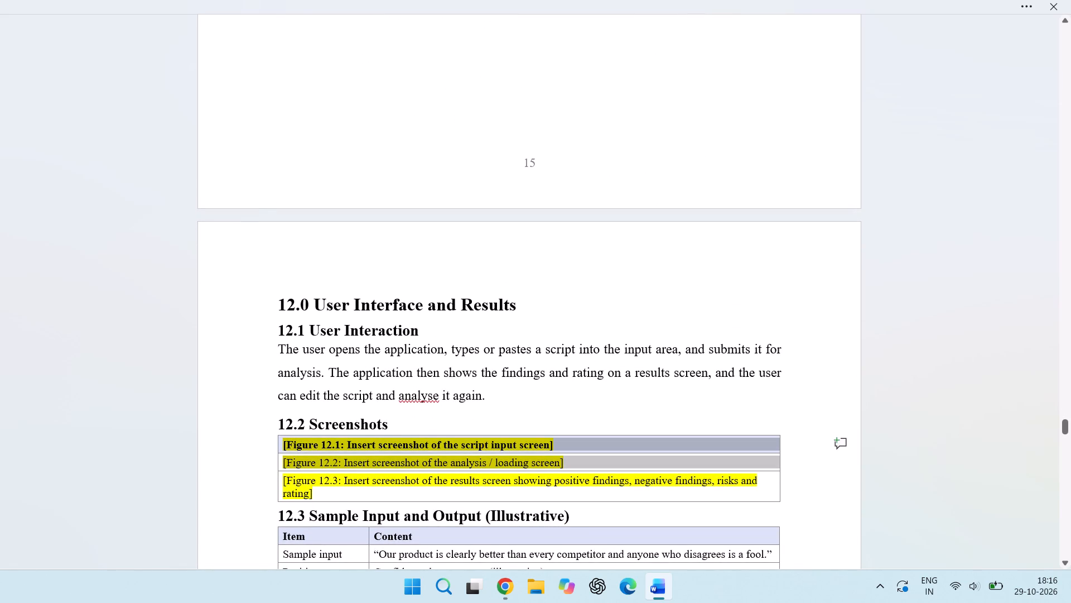
{"action": "left_click_drag", "start_coordinate": [332, 462], "coordinate": [341, 502]}
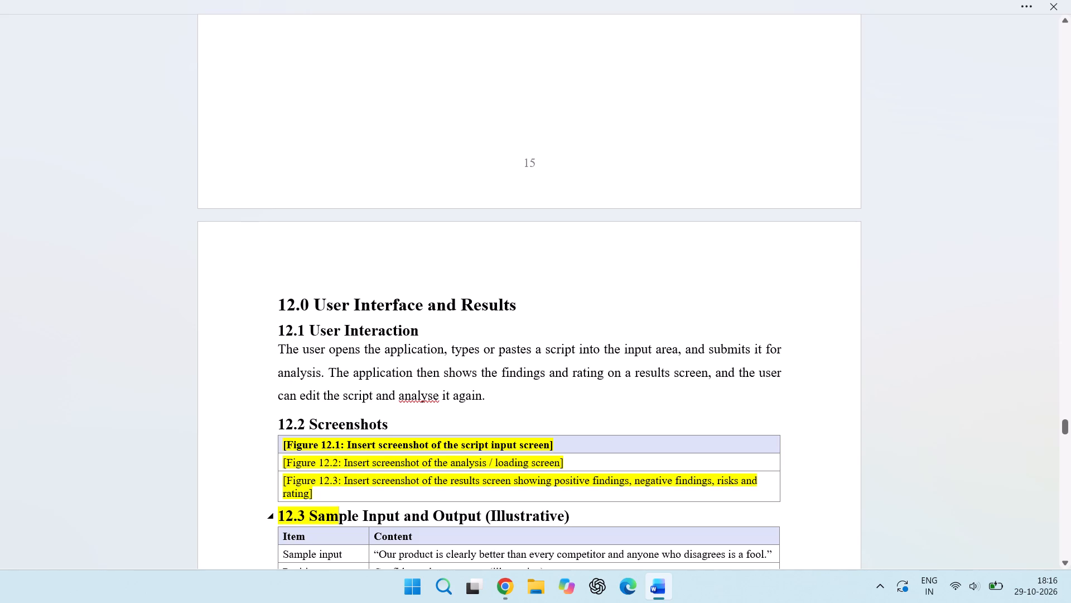
{"action": "left_click_drag", "start_coordinate": [337, 520], "coordinate": [284, 440]}
{"action": "left_click_drag", "start_coordinate": [282, 442], "coordinate": [338, 514]}
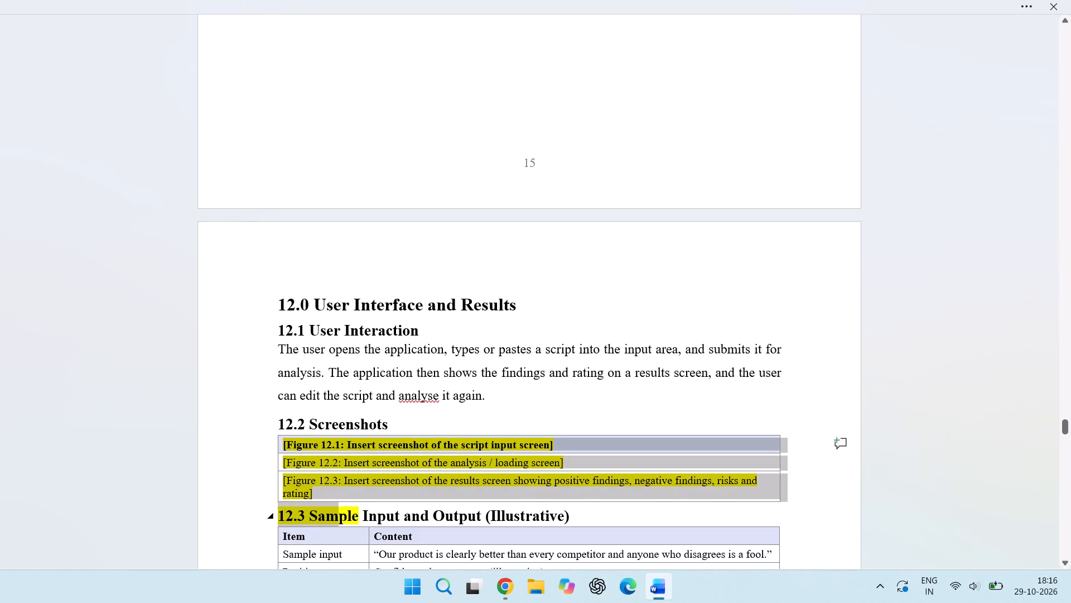
{"action": "left_click_drag", "start_coordinate": [338, 514], "coordinate": [359, 520]}
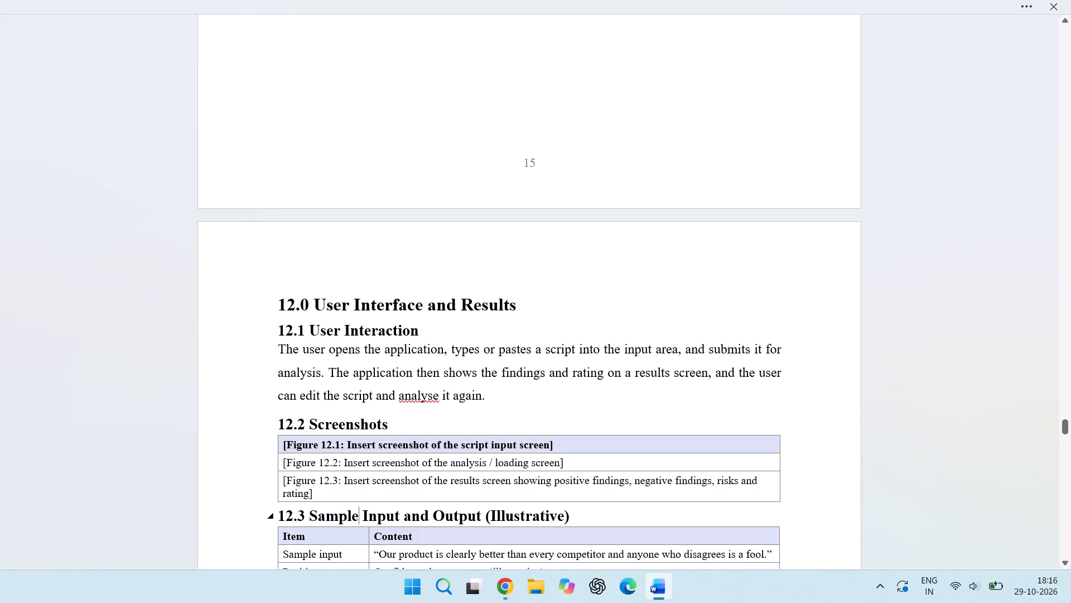
Remove the yellow highlighting from the empty brackets in the Actual result column of Table 13.1, rows TC1 to TC7.
{"action": "scroll", "coordinate": [354, 500], "scroll_direction": "down", "scroll_amount": 5}
{"action": "scroll", "coordinate": [354, 500], "scroll_direction": "up", "scroll_amount": 3}
{"action": "scroll", "coordinate": [354, 500], "scroll_direction": "down", "scroll_amount": 2}
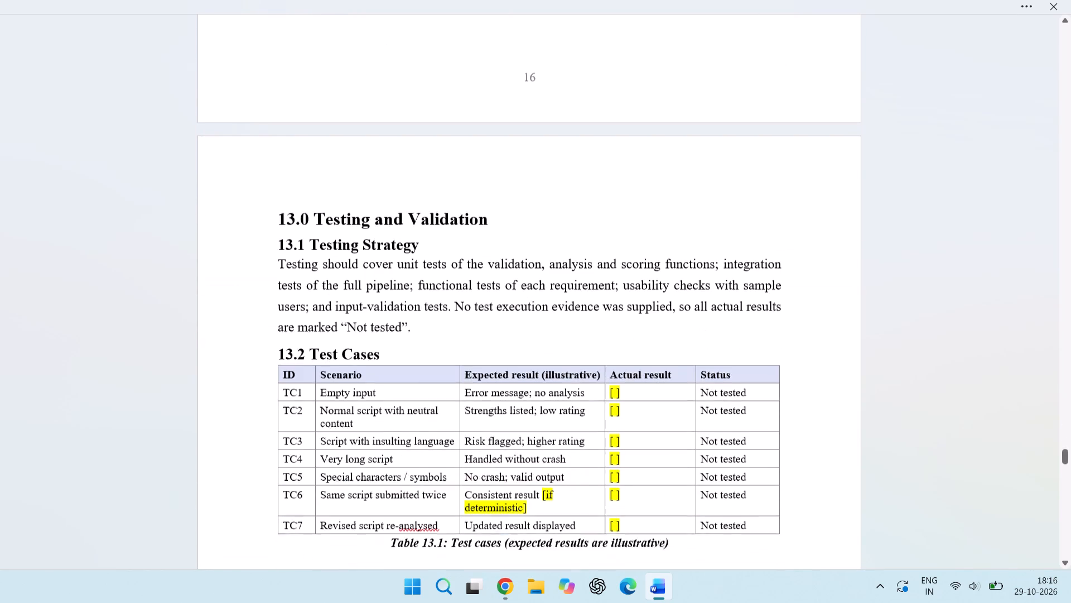
{"action": "scroll", "coordinate": [354, 500], "scroll_direction": "down", "scroll_amount": 1}
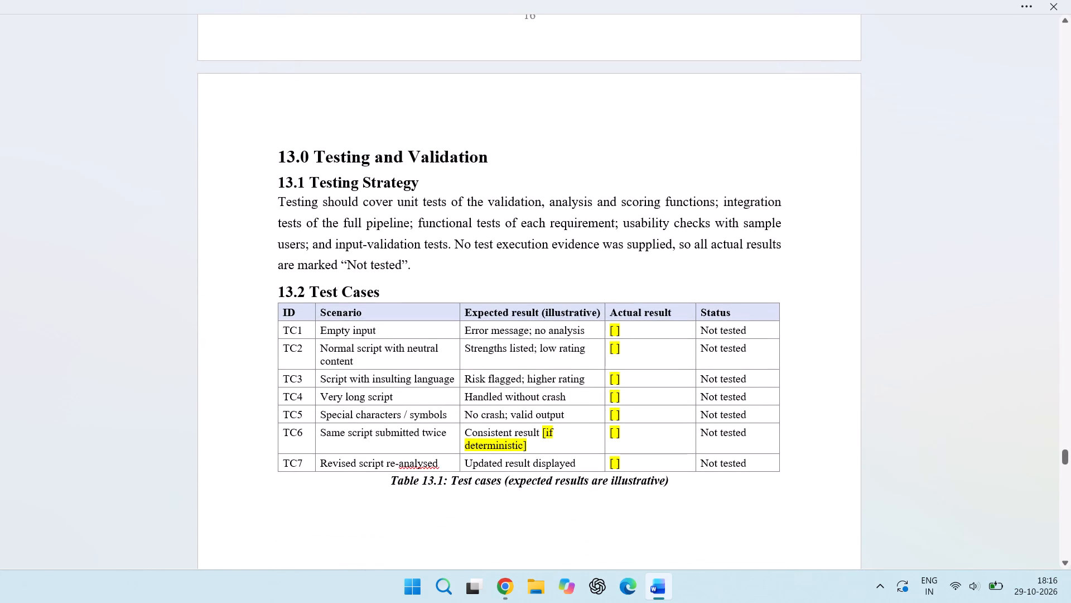
{"action": "left_click_drag", "start_coordinate": [611, 331], "coordinate": [643, 435]}
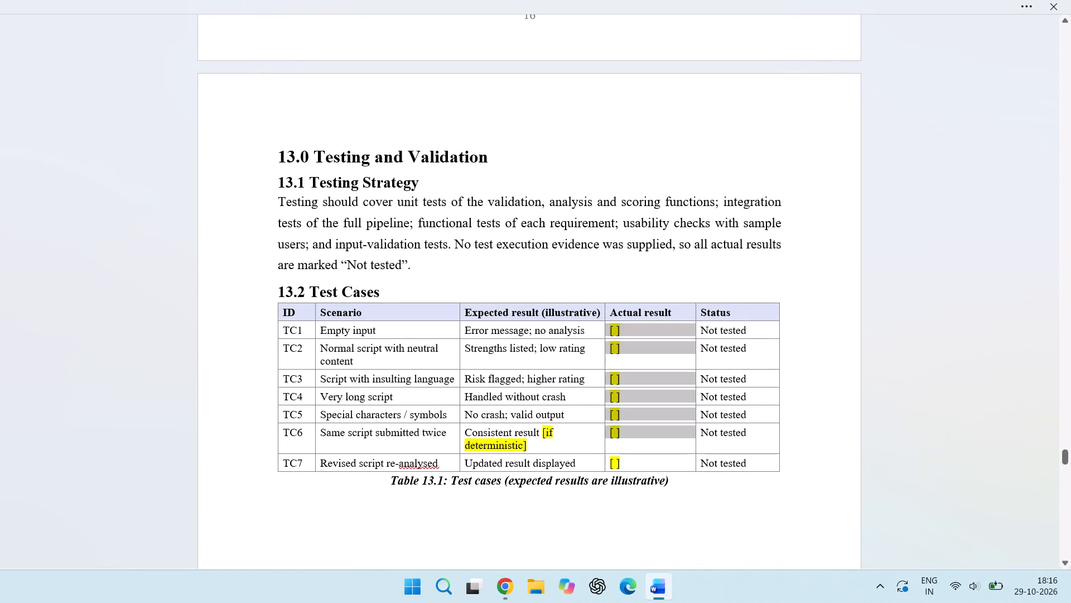
{"action": "left_click_drag", "start_coordinate": [643, 435], "coordinate": [641, 461]}
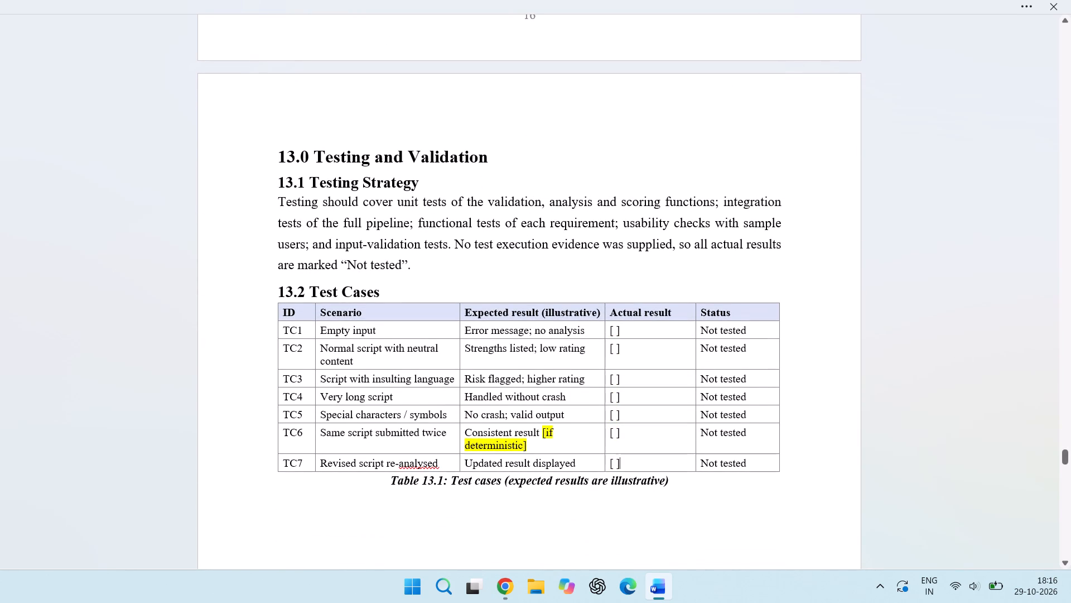
Clear the yellow highlighting from the whole Expected result cell of row TC6 in Table 13.1, keeping its text.
{"action": "left_click_drag", "start_coordinate": [541, 432], "coordinate": [548, 453]}
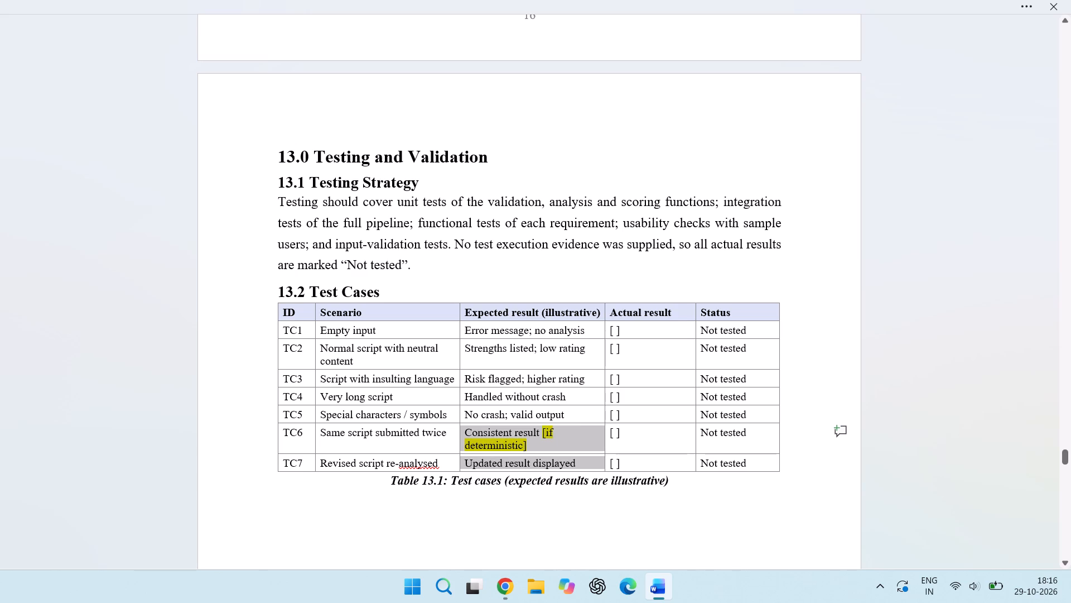
{"action": "left_click_drag", "start_coordinate": [548, 453], "coordinate": [538, 444]}
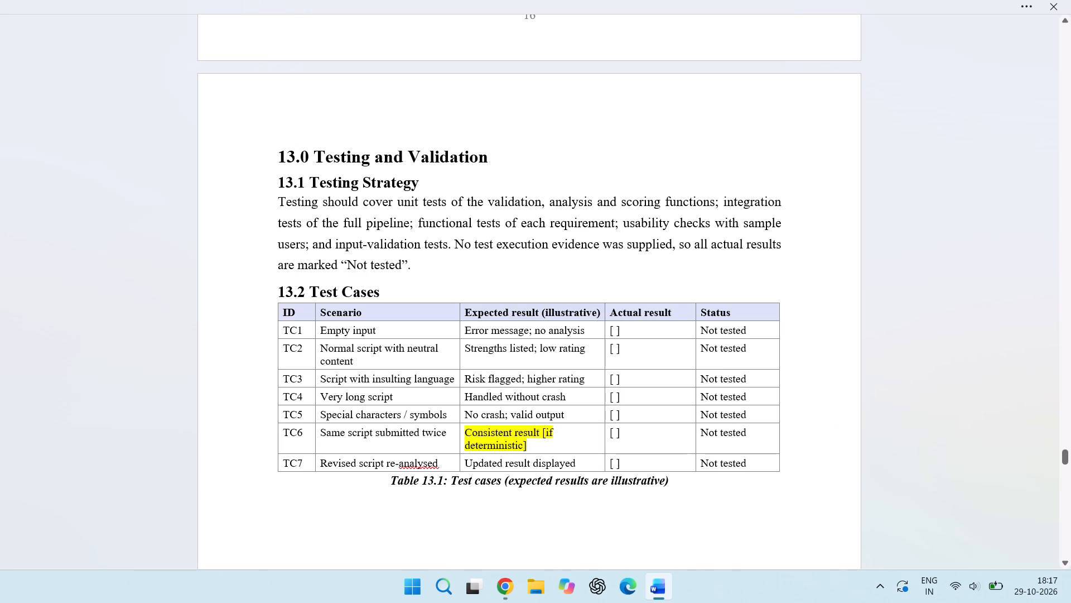
{"action": "left_click_drag", "start_coordinate": [465, 430], "coordinate": [560, 446]}
Remove the yellow highlighting from the "[List the features you have actually demonstrated.]" note in section 14.1, keeping its text.
{"action": "scroll", "coordinate": [536, 476], "scroll_direction": "down", "scroll_amount": 4}
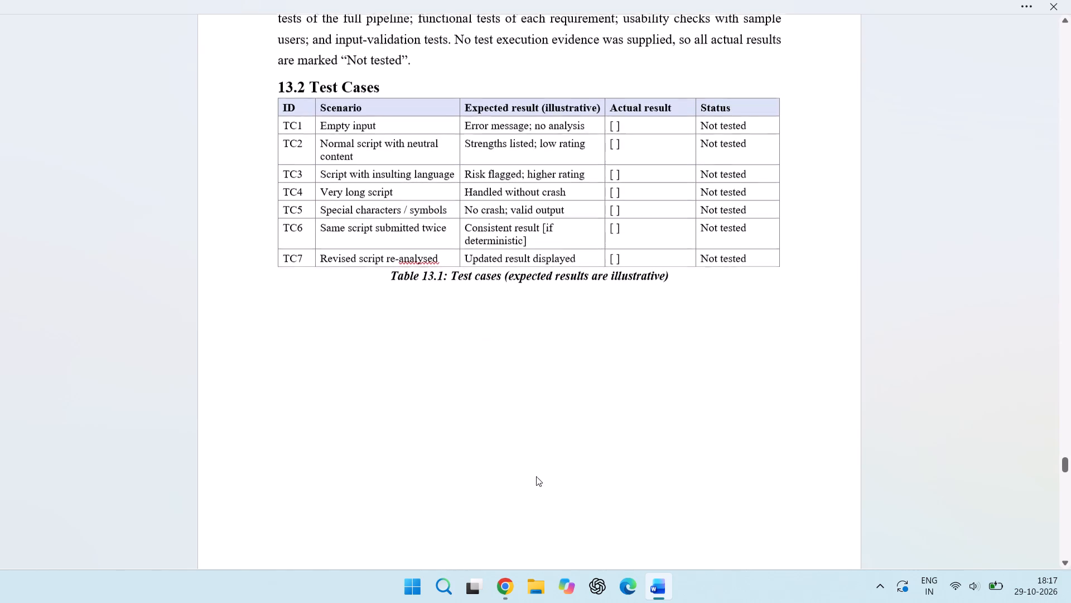
{"action": "scroll", "coordinate": [536, 476], "scroll_direction": "down", "scroll_amount": 1}
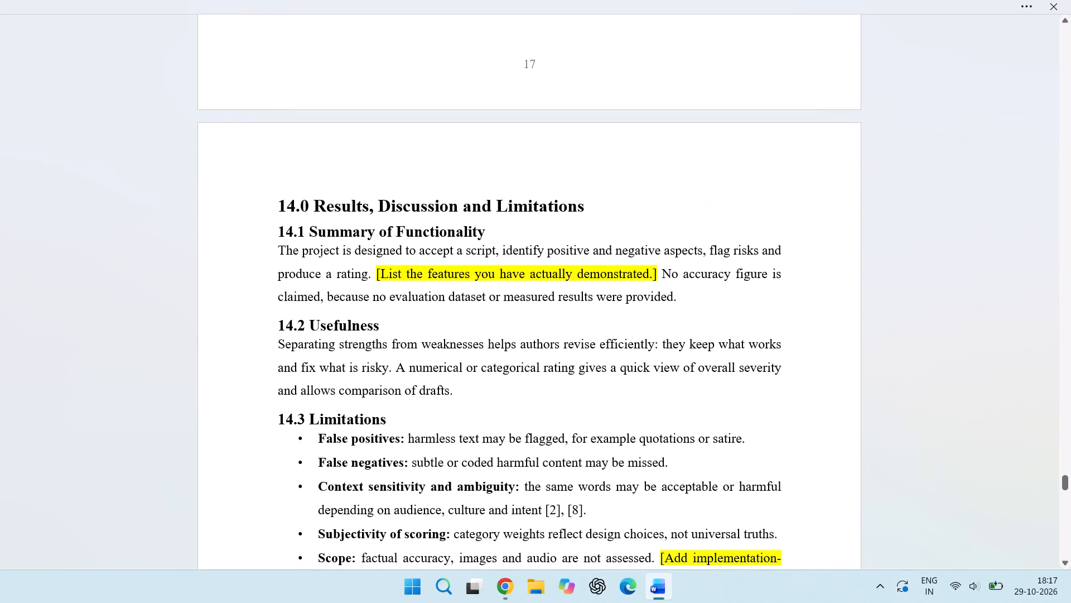
{"action": "left_click_drag", "start_coordinate": [377, 276], "coordinate": [616, 279]}
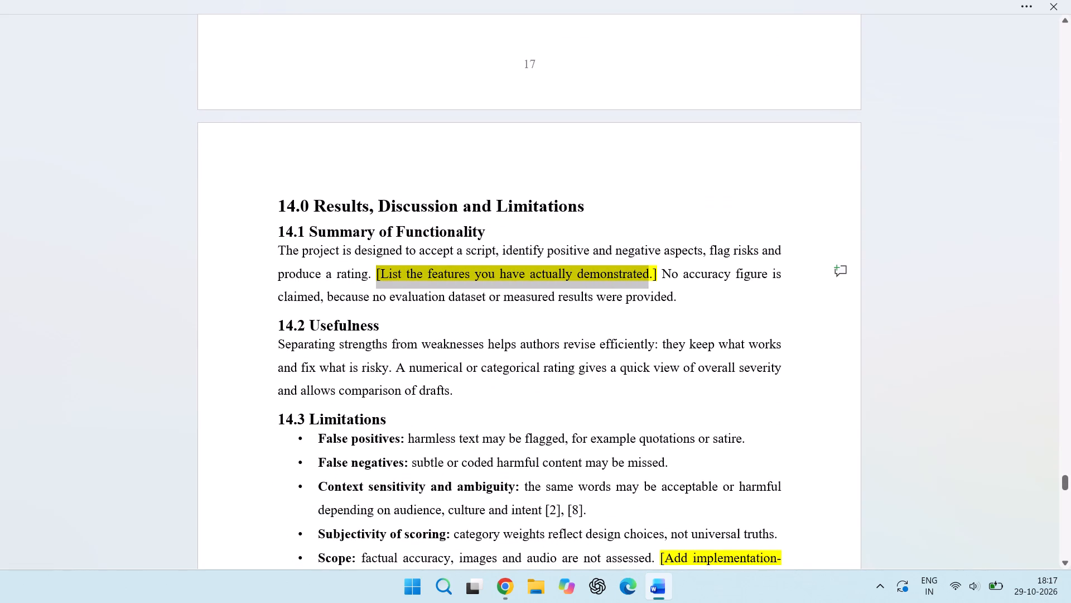
{"action": "left_click_drag", "start_coordinate": [616, 279], "coordinate": [641, 276]}
{"action": "left_click_drag", "start_coordinate": [641, 276], "coordinate": [653, 272]}
{"action": "left_click_drag", "start_coordinate": [653, 272], "coordinate": [657, 274]}
Remove the yellow highlighting from "[Add implementation-specific limits.]" in the Scope bullet of section 14.3, keeping its text.
{"action": "scroll", "coordinate": [585, 442], "scroll_direction": "down", "scroll_amount": 1}
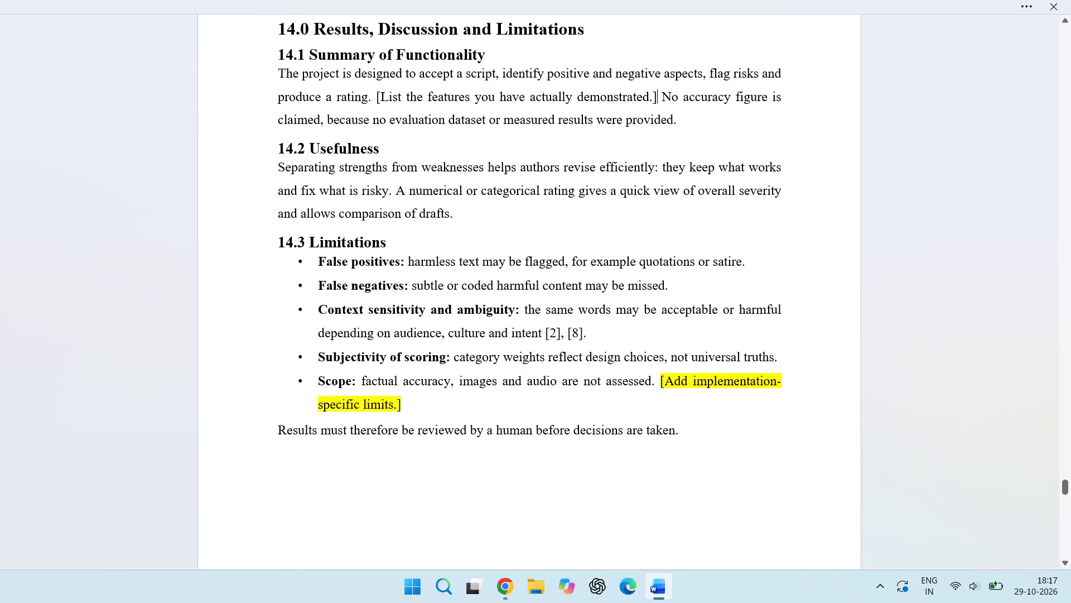
{"action": "left_click_drag", "start_coordinate": [660, 383], "coordinate": [707, 389]}
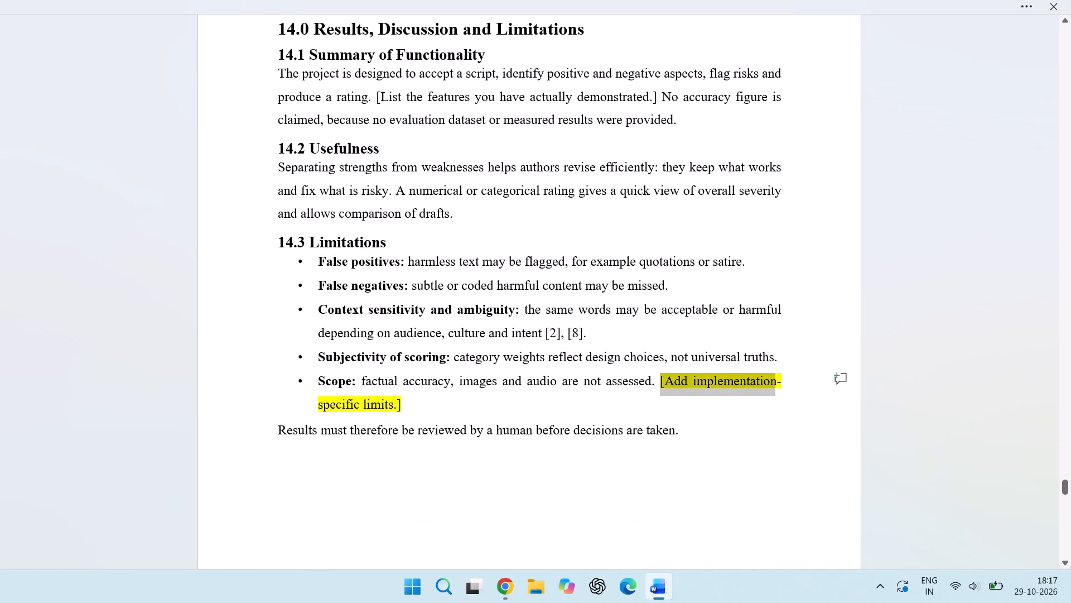
{"action": "left_click_drag", "start_coordinate": [707, 389], "coordinate": [401, 399]}
Remove the yellow highlighting from the "[State which objectives were achieved in the implementation.]" note in section 15.1, keeping its text.
{"action": "scroll", "coordinate": [401, 399], "scroll_direction": "down", "scroll_amount": 1}
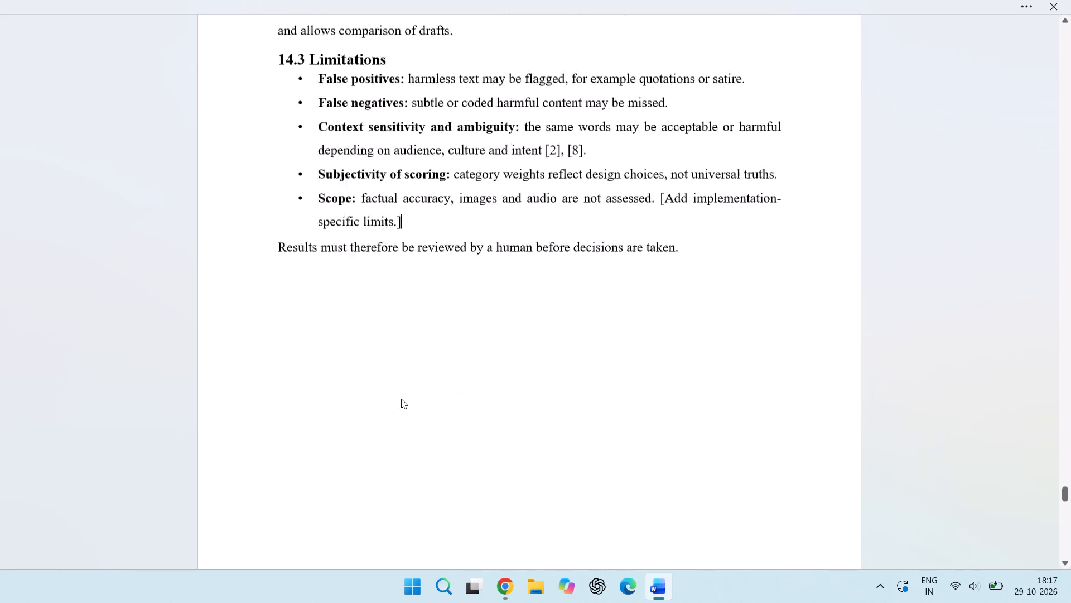
{"action": "scroll", "coordinate": [401, 399], "scroll_direction": "down", "scroll_amount": 3}
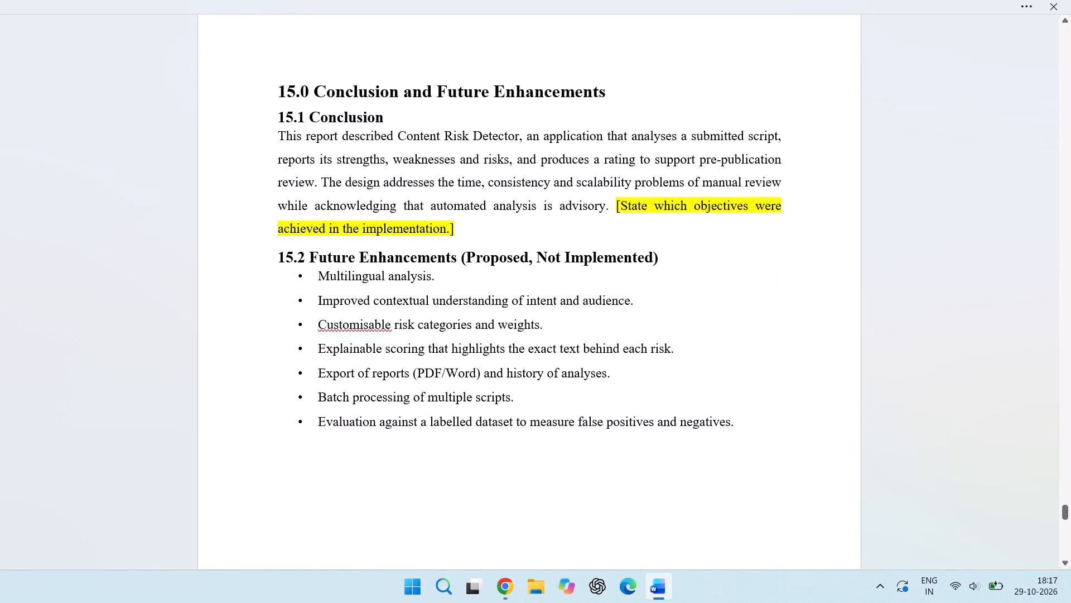
{"action": "left_click_drag", "start_coordinate": [616, 209], "coordinate": [457, 223]}
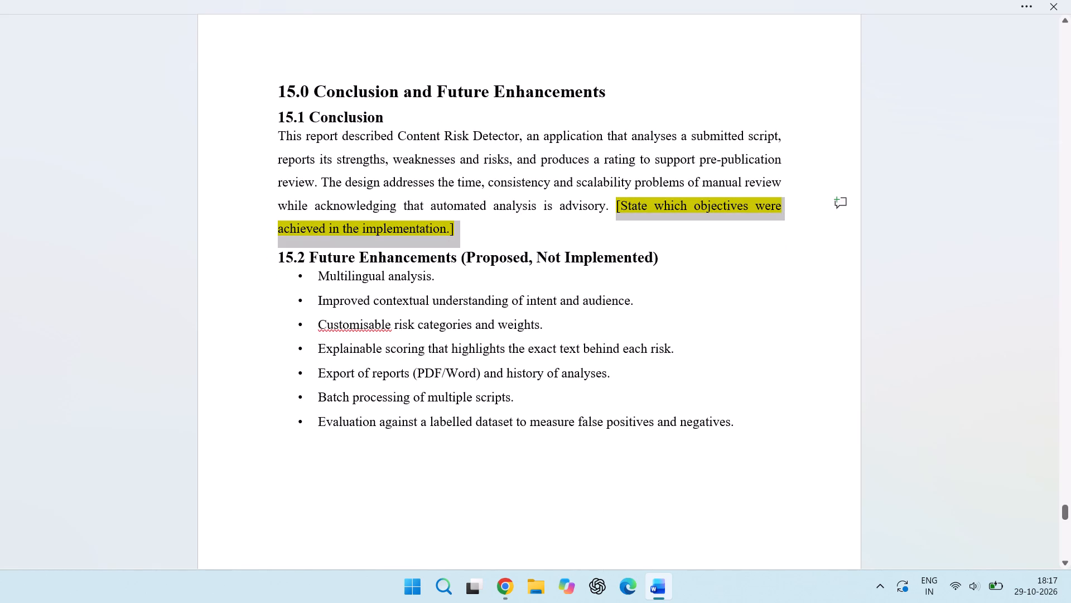
{"action": "left_click_drag", "start_coordinate": [457, 223], "coordinate": [460, 232]}
{"action": "left_click_drag", "start_coordinate": [460, 232], "coordinate": [454, 229]}
Remove the yellow highlighting from "[Accessed: date]" in reference [10] and the bracketed placeholder in reference [11], keeping their text.
{"action": "scroll", "coordinate": [454, 229], "scroll_direction": "down", "scroll_amount": 4}
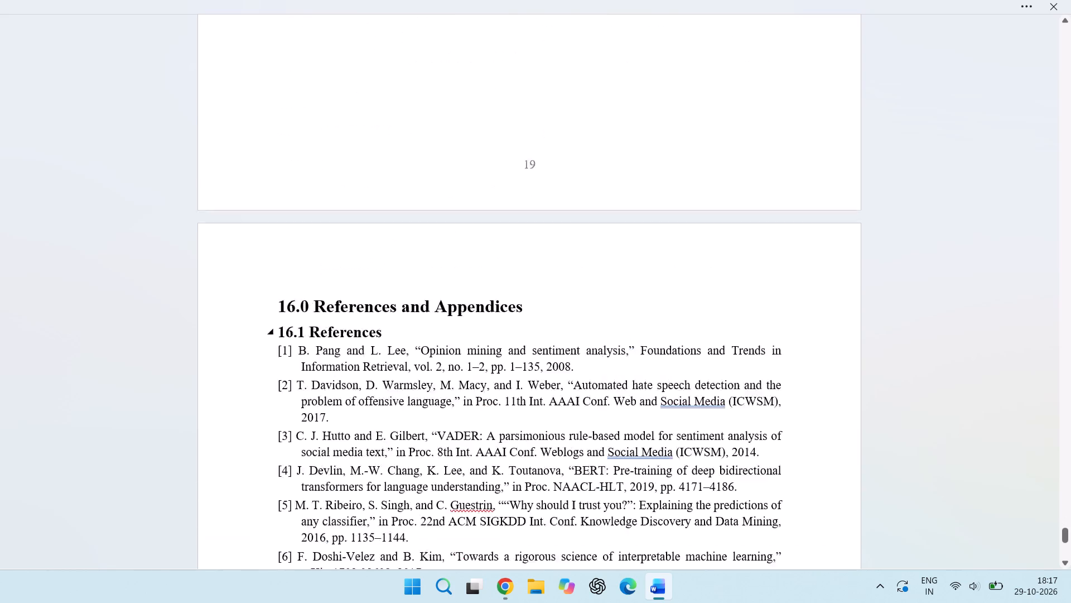
{"action": "scroll", "coordinate": [454, 229], "scroll_direction": "down", "scroll_amount": 1}
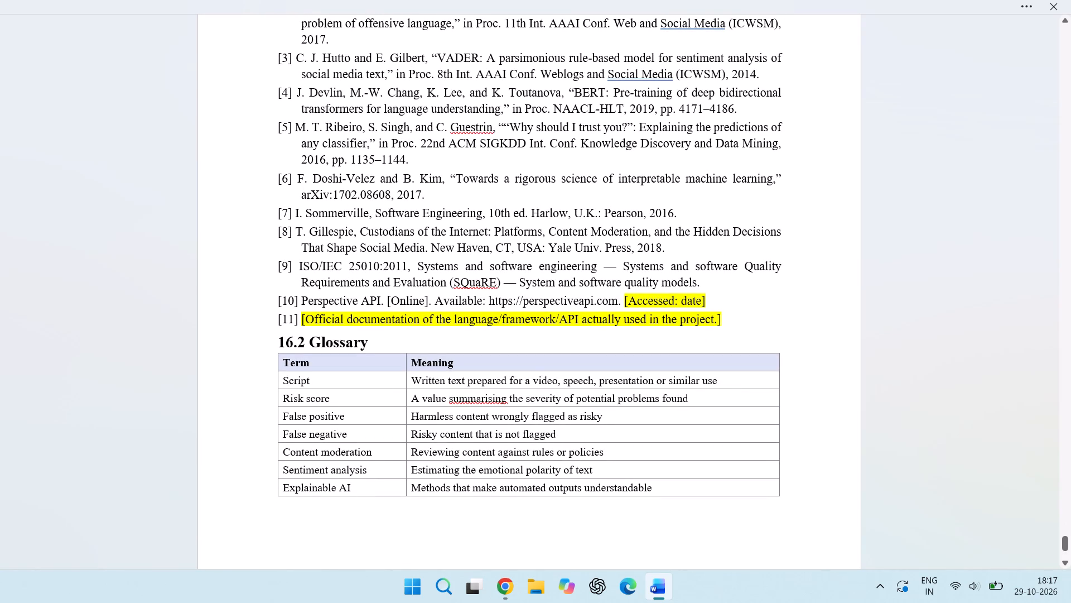
{"action": "left_click_drag", "start_coordinate": [626, 301], "coordinate": [734, 317]}
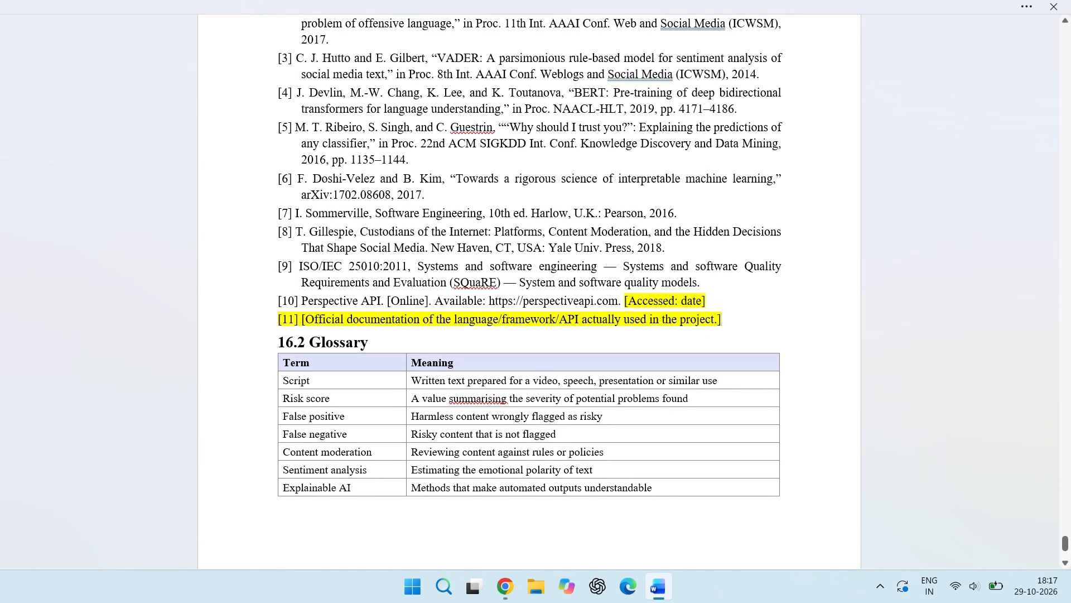
{"action": "left_click_drag", "start_coordinate": [622, 299], "coordinate": [731, 322]}
{"action": "left_click_drag", "start_coordinate": [619, 301], "coordinate": [727, 327]}
Review the report's pages from the glossary back to the cover page, checking for remaining yellow highlighting.
{"action": "scroll", "coordinate": [727, 327], "scroll_direction": "down", "scroll_amount": 6}
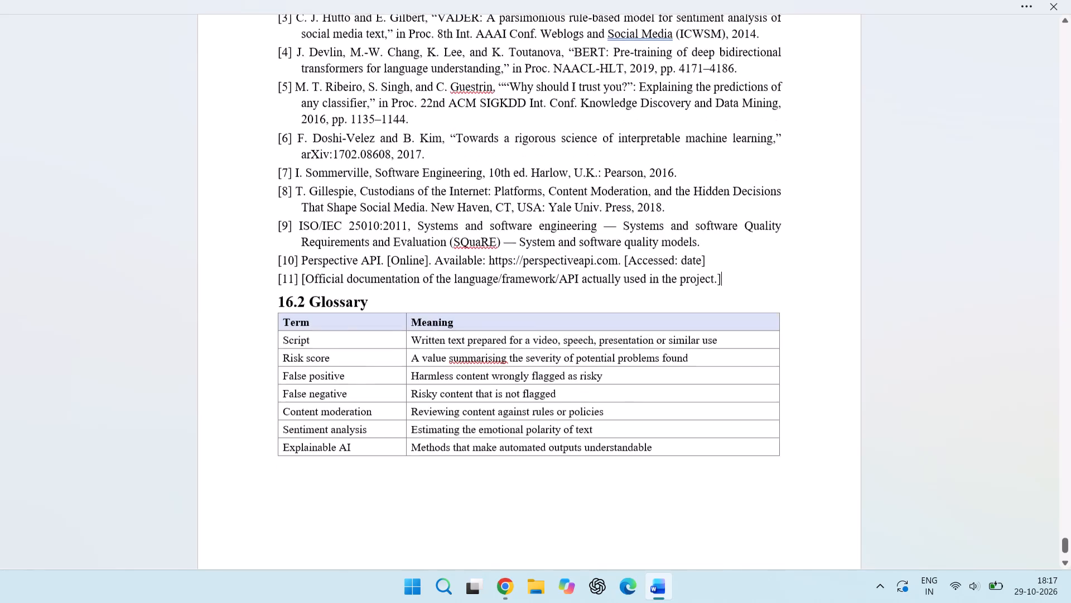
{"action": "scroll", "coordinate": [727, 327], "scroll_direction": "down", "scroll_amount": 14}
{"action": "left_click", "coordinate": [727, 331]}
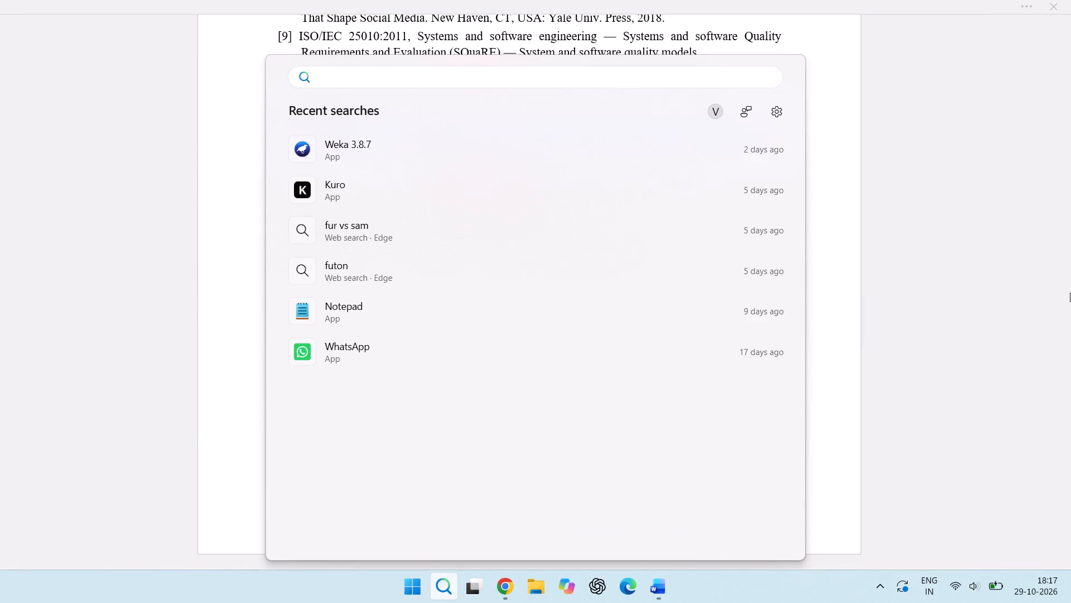
{"action": "left_click", "coordinate": [1070, 293]}
{"action": "scroll", "coordinate": [930, 301], "scroll_direction": "down", "scroll_amount": 7, "text": "ctrl"}
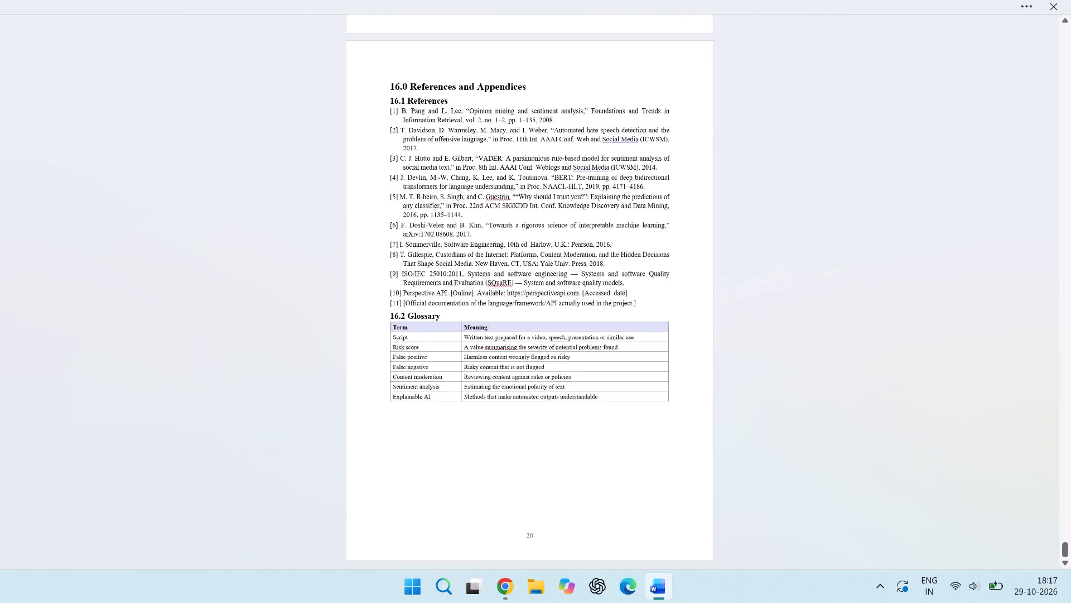
{"action": "scroll", "coordinate": [930, 301], "scroll_direction": "down", "scroll_amount": 7, "text": "ctrl"}
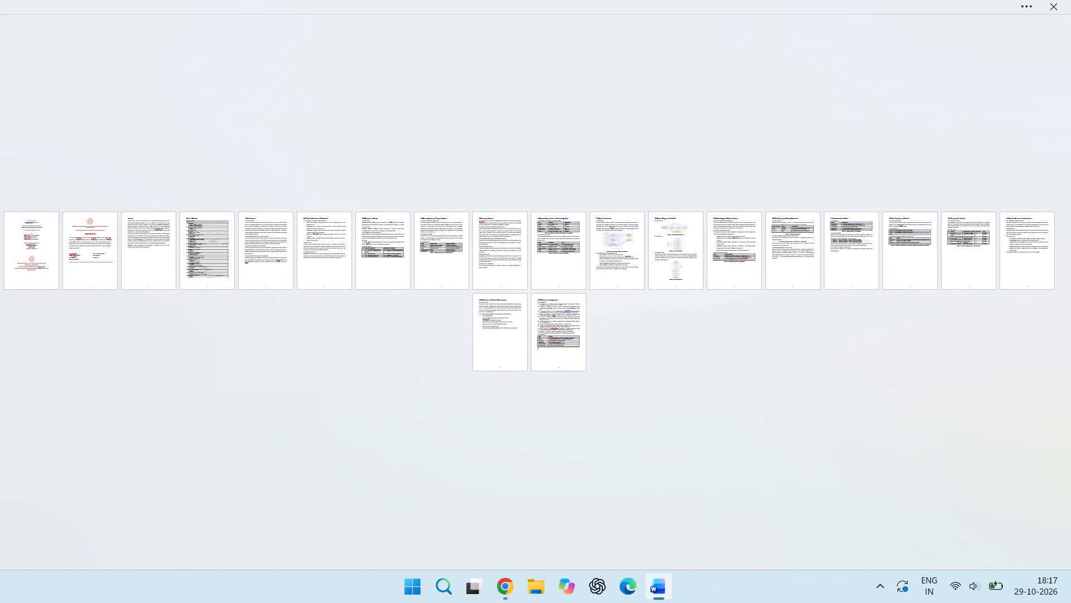
{"action": "scroll", "coordinate": [40, 257], "scroll_direction": "up", "scroll_amount": 3, "text": "ctrl"}
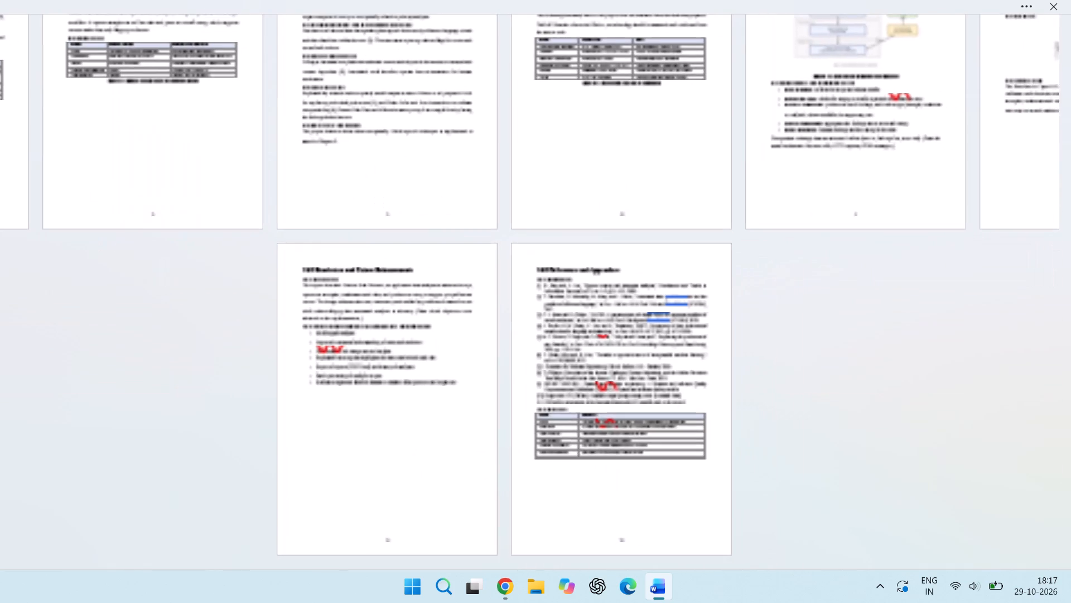
{"action": "scroll", "coordinate": [40, 257], "scroll_direction": "right", "scroll_amount": 2}
{"action": "scroll", "coordinate": [40, 257], "scroll_direction": "up", "scroll_amount": 3}
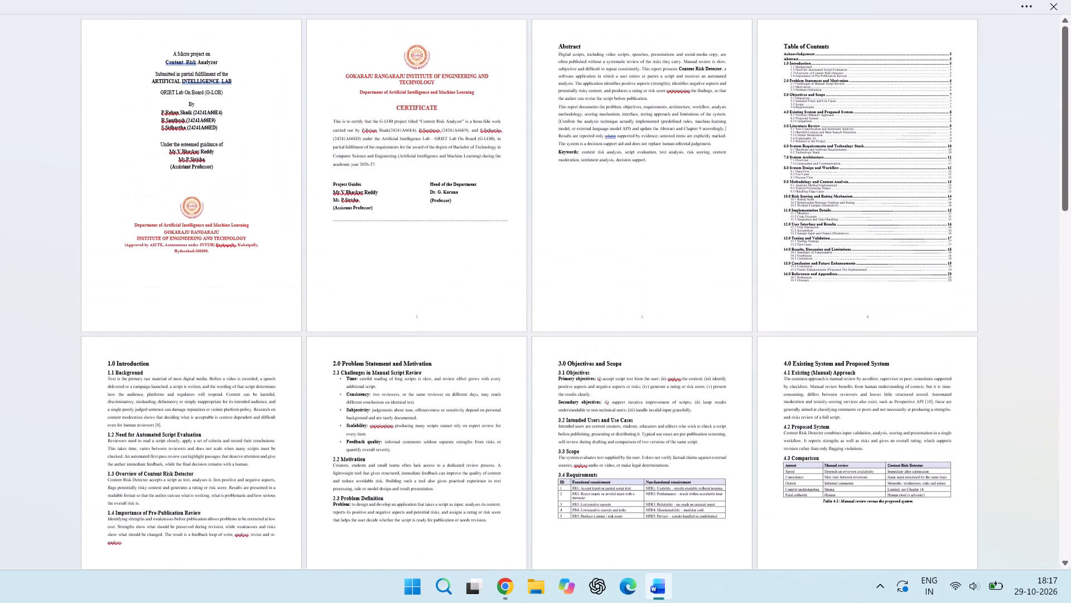
{"action": "scroll", "coordinate": [128, 114], "scroll_direction": "up", "scroll_amount": 5, "text": "ctrl"}
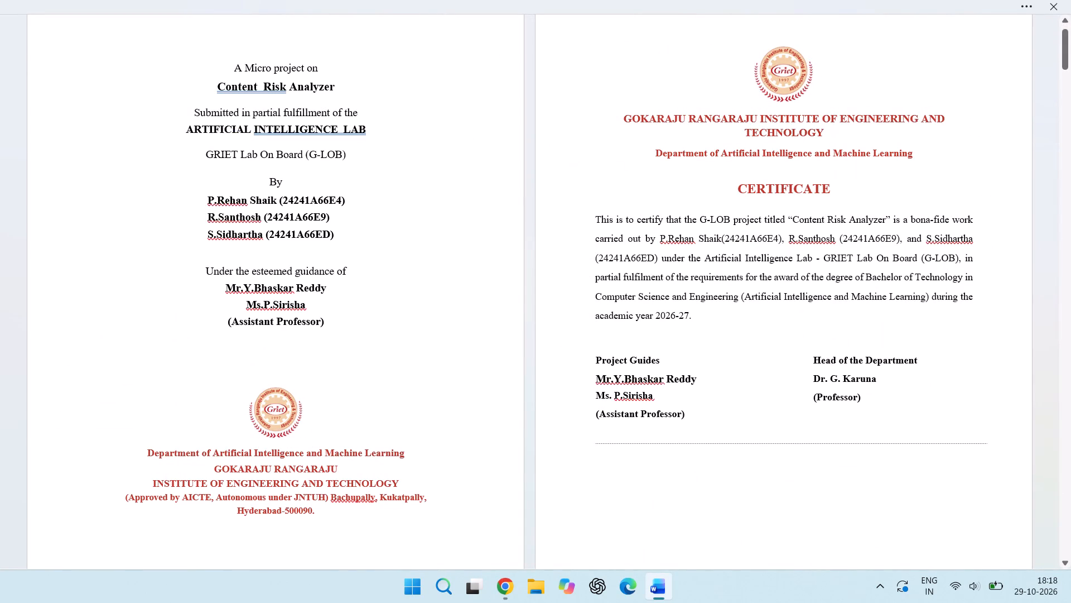
{"action": "scroll", "coordinate": [206, 219], "scroll_direction": "up", "scroll_amount": 5, "text": "ctrl"}
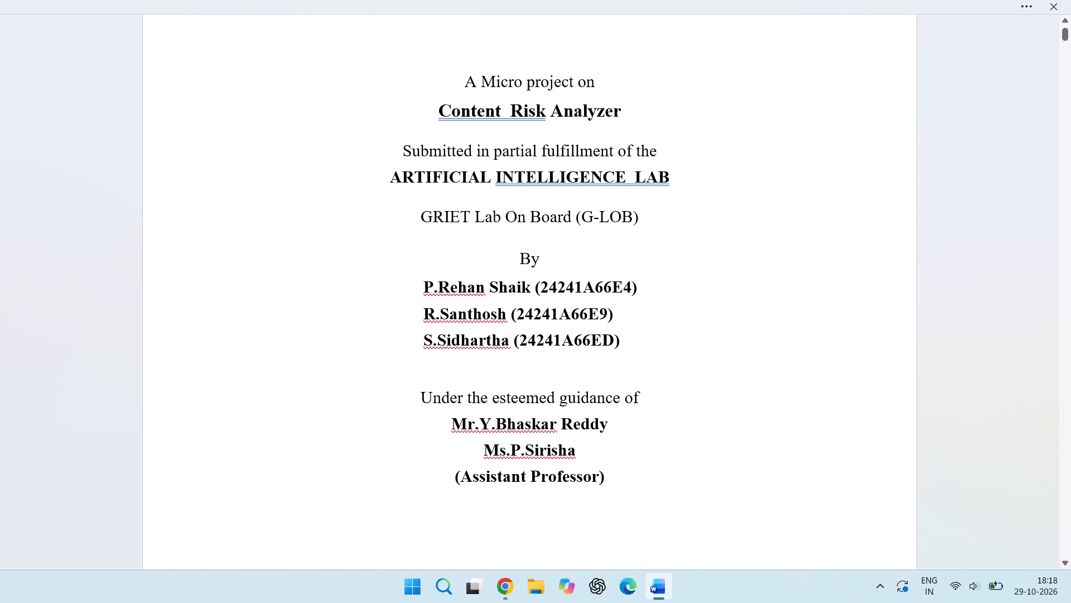
{"action": "scroll", "coordinate": [206, 219], "scroll_direction": "up", "scroll_amount": 1, "text": "ctrl"}
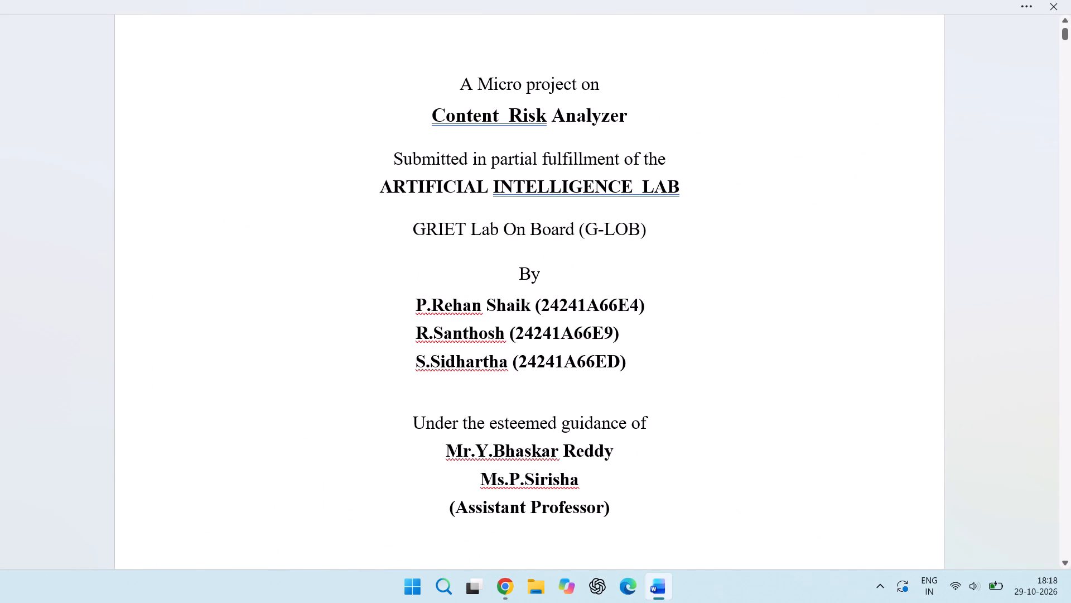
{"action": "key", "text": "v"}
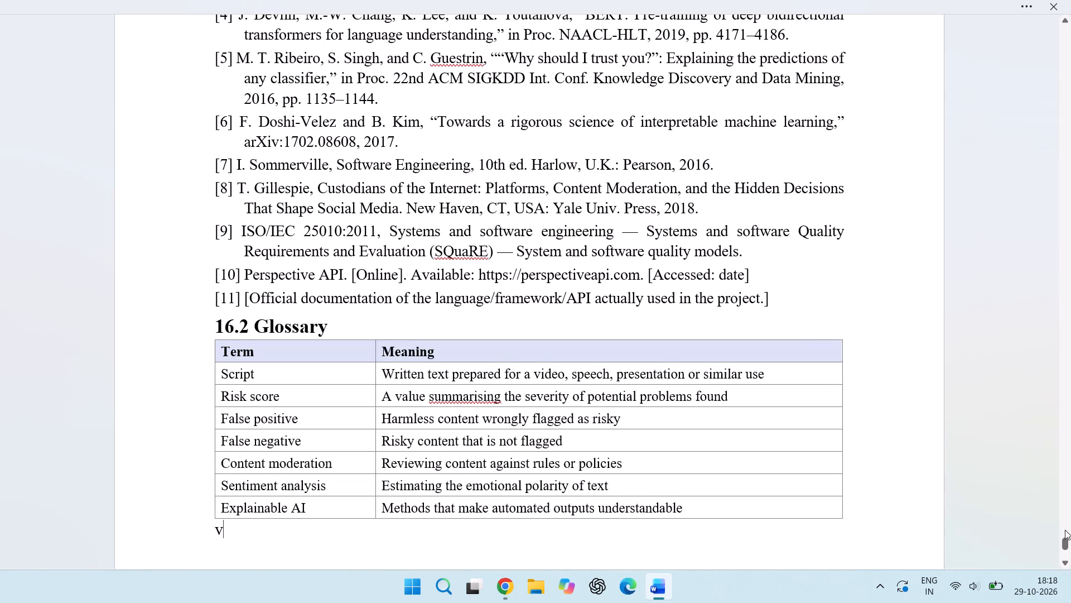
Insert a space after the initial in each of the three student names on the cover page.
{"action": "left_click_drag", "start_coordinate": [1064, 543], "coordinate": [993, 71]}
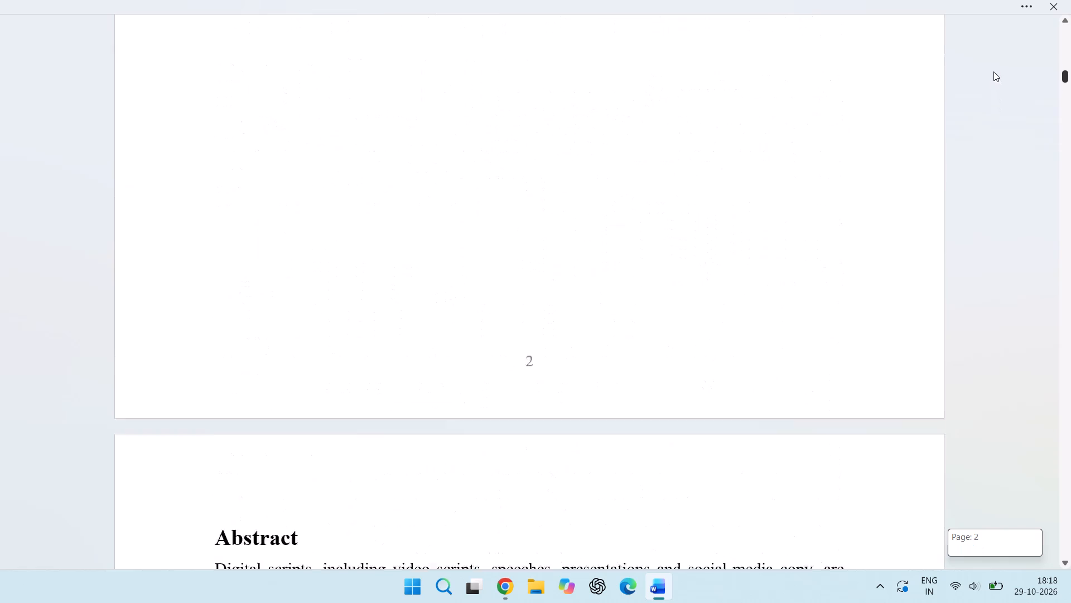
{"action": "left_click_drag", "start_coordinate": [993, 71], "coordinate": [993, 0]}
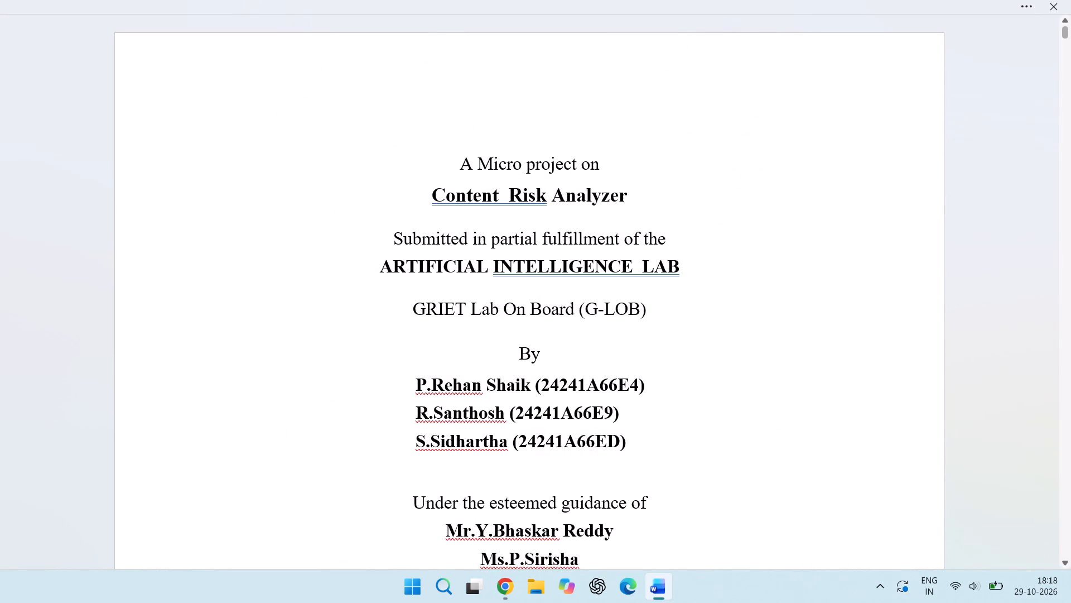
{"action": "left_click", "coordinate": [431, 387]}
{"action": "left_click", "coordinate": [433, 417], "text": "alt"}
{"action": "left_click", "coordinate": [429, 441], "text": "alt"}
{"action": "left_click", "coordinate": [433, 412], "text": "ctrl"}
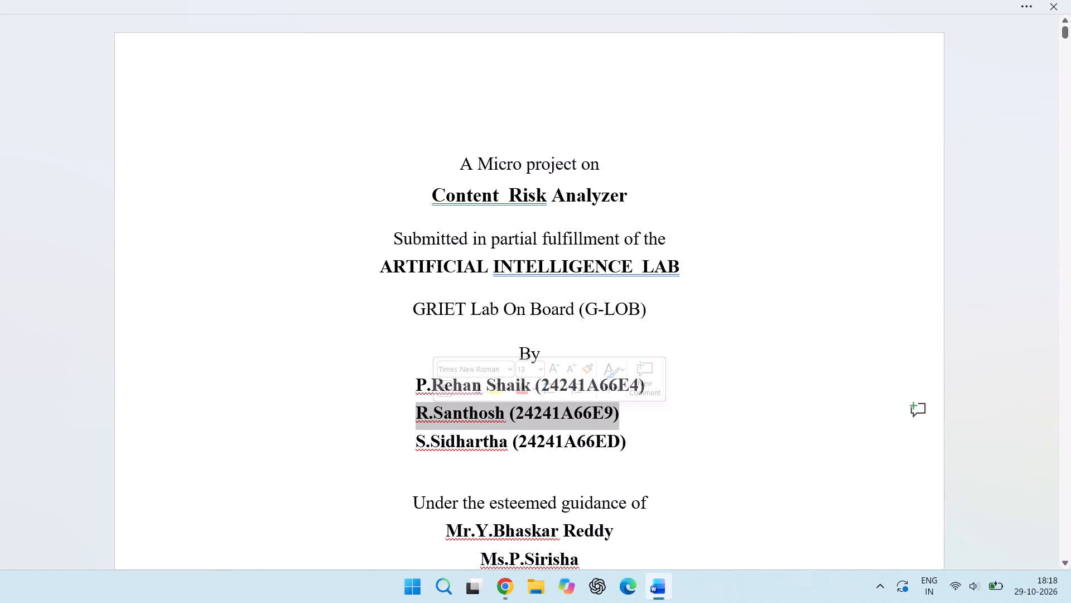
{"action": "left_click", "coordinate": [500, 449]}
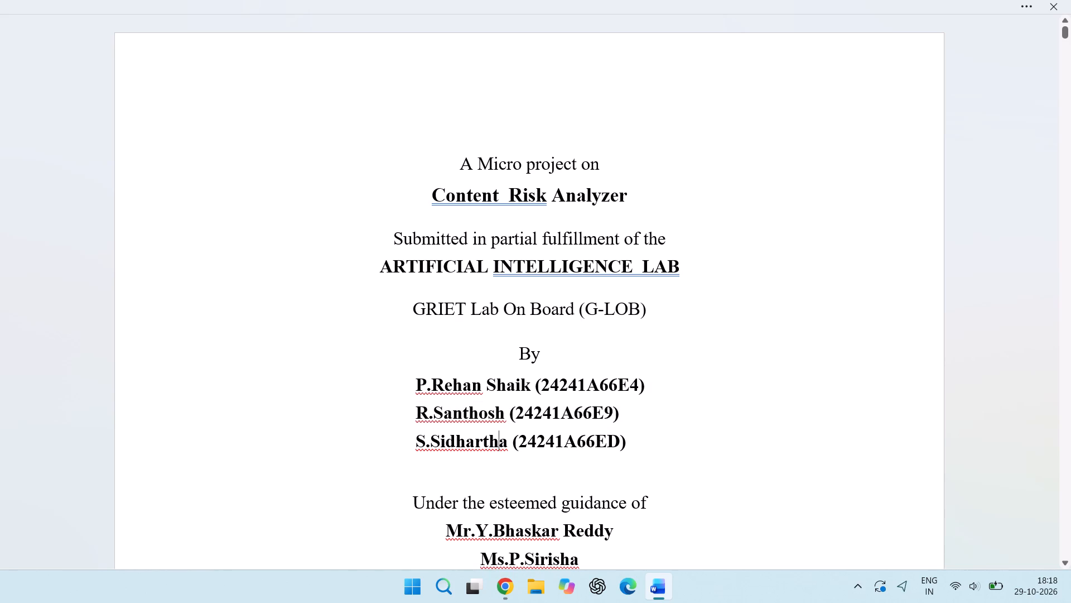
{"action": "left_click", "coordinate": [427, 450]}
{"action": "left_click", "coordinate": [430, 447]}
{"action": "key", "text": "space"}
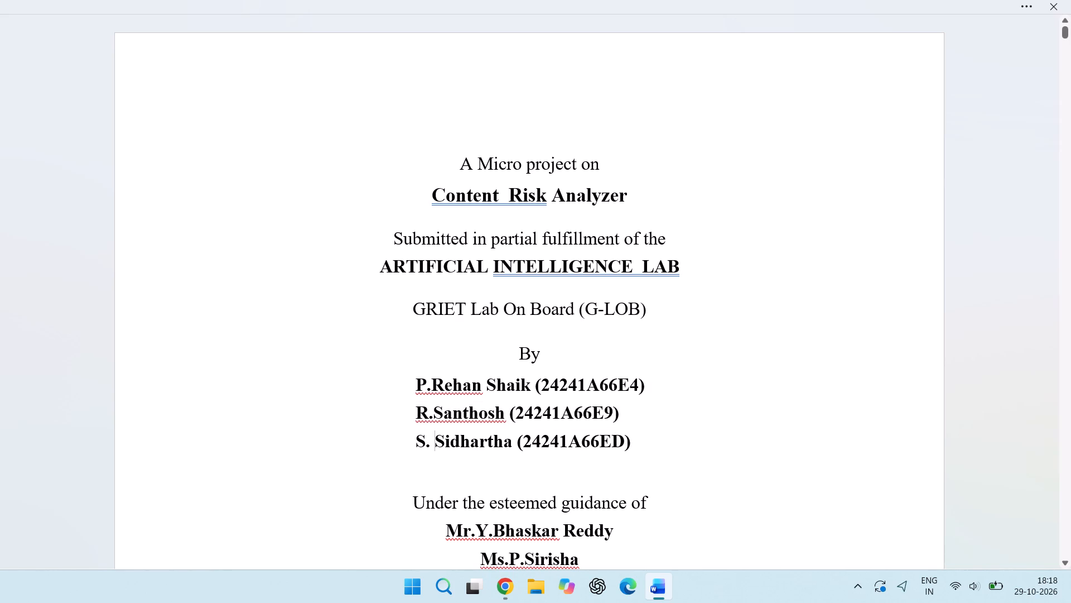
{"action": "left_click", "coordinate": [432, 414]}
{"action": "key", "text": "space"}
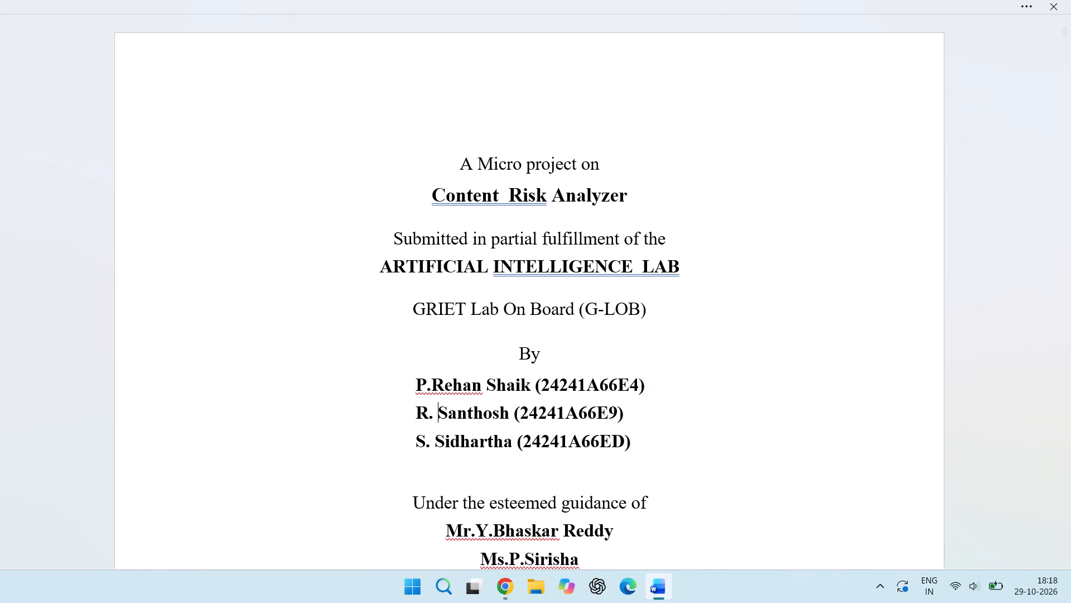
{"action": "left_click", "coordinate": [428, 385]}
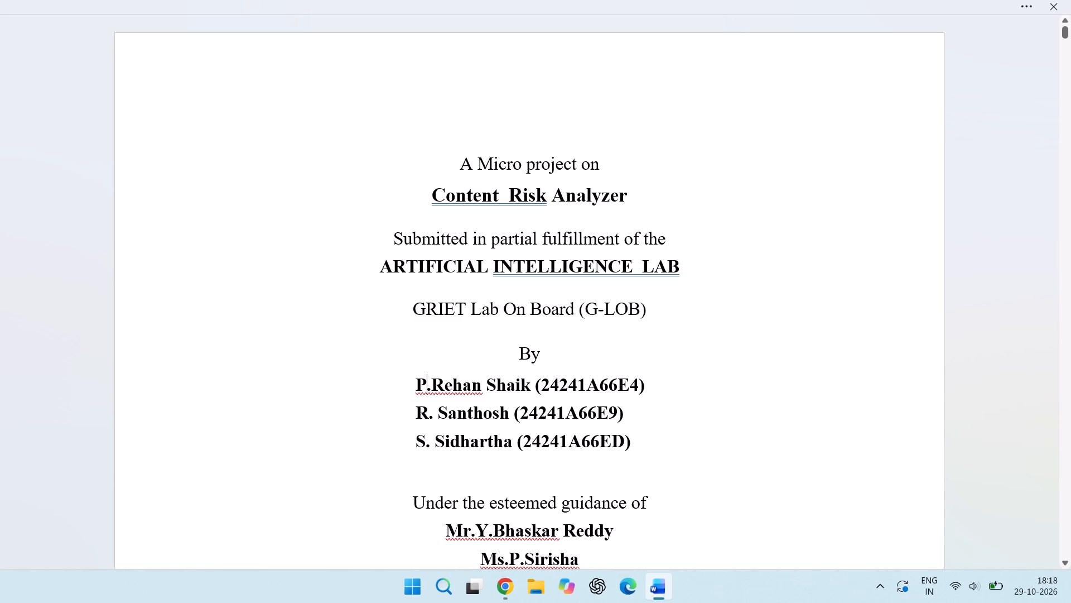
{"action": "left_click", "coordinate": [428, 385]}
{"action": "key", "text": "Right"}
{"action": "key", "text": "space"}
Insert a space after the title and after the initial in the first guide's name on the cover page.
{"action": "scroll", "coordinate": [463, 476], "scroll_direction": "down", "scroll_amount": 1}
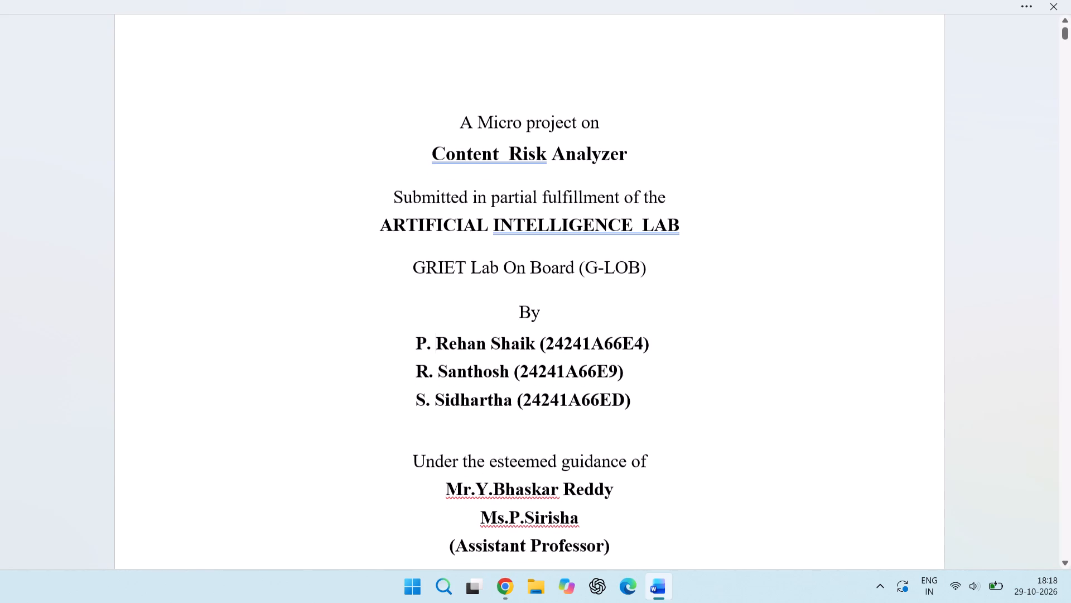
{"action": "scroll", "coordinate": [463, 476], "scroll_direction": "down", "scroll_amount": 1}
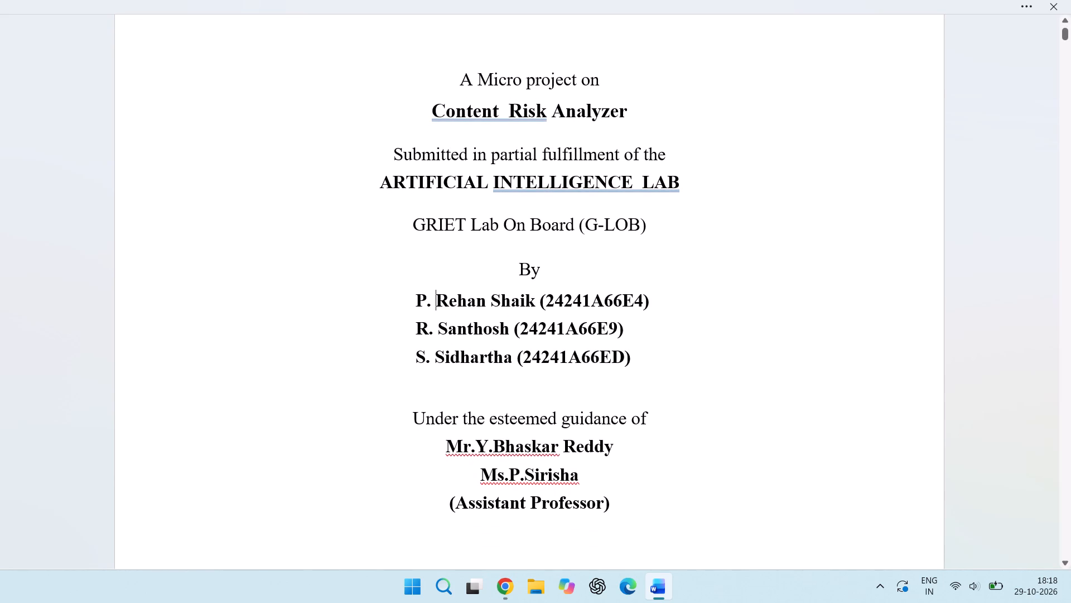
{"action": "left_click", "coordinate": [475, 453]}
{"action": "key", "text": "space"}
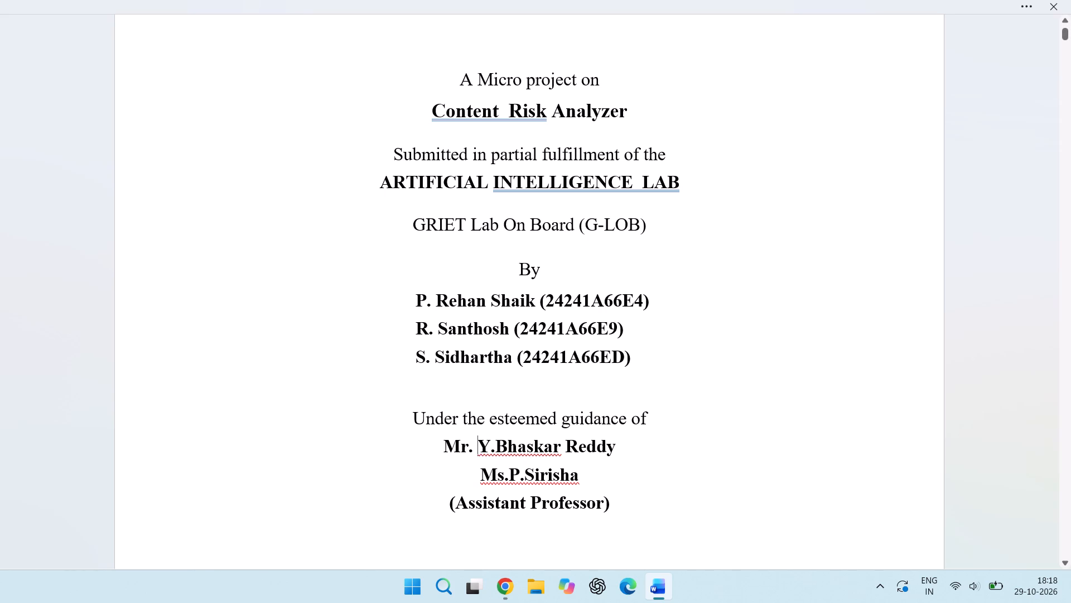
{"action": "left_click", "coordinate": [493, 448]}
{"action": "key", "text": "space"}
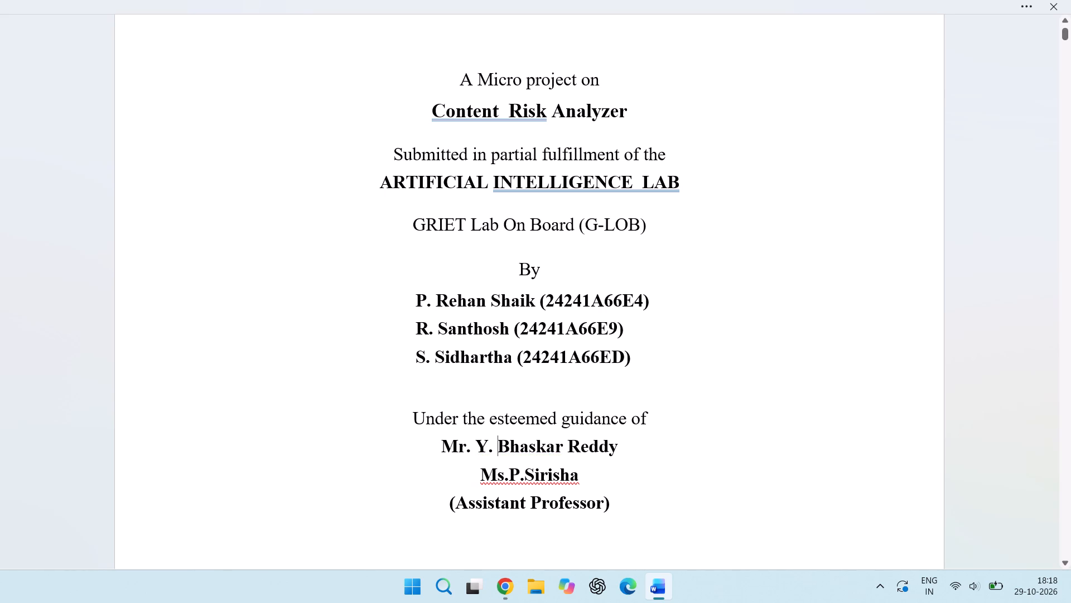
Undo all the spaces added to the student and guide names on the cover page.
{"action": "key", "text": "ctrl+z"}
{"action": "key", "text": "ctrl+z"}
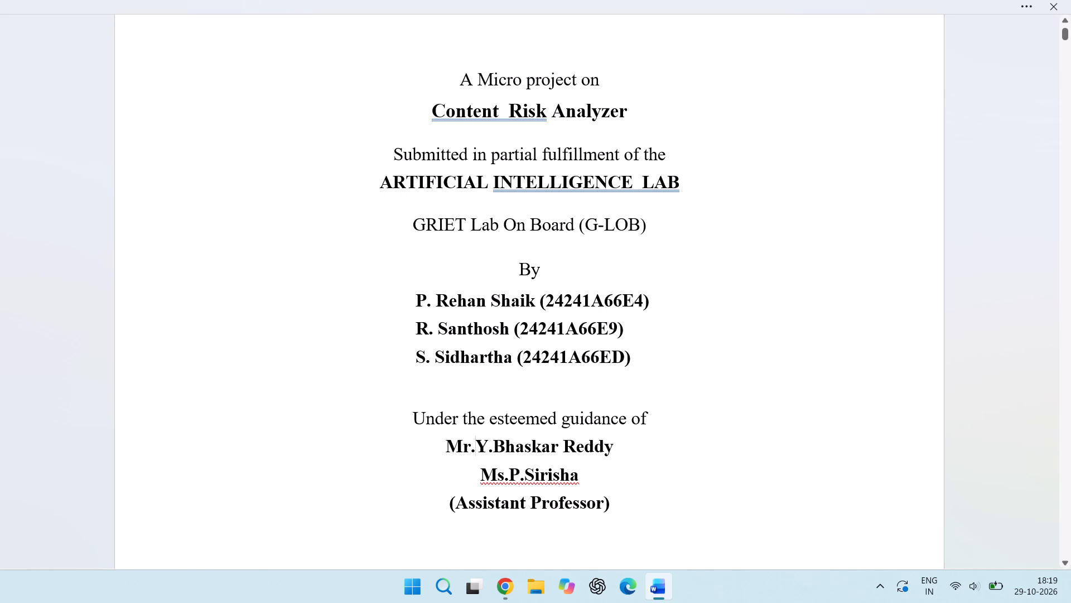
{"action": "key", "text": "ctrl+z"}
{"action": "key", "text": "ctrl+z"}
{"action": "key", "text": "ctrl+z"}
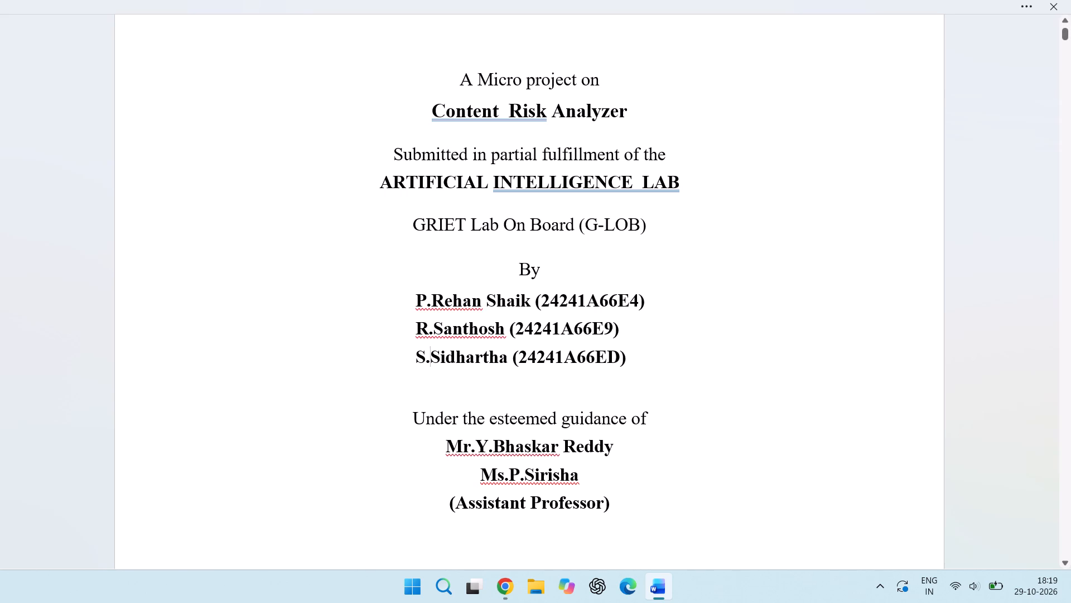
Review the front matter from the cover page through the certificate and abstract to the table of contents.
{"action": "scroll", "coordinate": [554, 448], "scroll_direction": "down", "scroll_amount": 2}
{"action": "scroll", "coordinate": [554, 448], "scroll_direction": "up", "scroll_amount": 1}
{"action": "scroll", "coordinate": [554, 448], "scroll_direction": "down", "scroll_amount": 1, "text": "ctrl"}
{"action": "scroll", "coordinate": [554, 448], "scroll_direction": "up", "scroll_amount": 1, "text": "ctrl"}
{"action": "scroll", "coordinate": [554, 448], "scroll_direction": "down", "scroll_amount": 1, "text": "ctrl"}
{"action": "scroll", "coordinate": [554, 448], "scroll_direction": "up", "scroll_amount": 1, "text": "ctrl"}
{"action": "scroll", "coordinate": [554, 448], "scroll_direction": "down", "scroll_amount": 1, "text": "ctrl"}
{"action": "scroll", "coordinate": [554, 448], "scroll_direction": "up", "scroll_amount": 1, "text": "ctrl"}
{"action": "scroll", "coordinate": [554, 448], "scroll_direction": "down", "scroll_amount": 1, "text": "ctrl"}
{"action": "scroll", "coordinate": [554, 448], "scroll_direction": "up", "scroll_amount": 1, "text": "ctrl"}
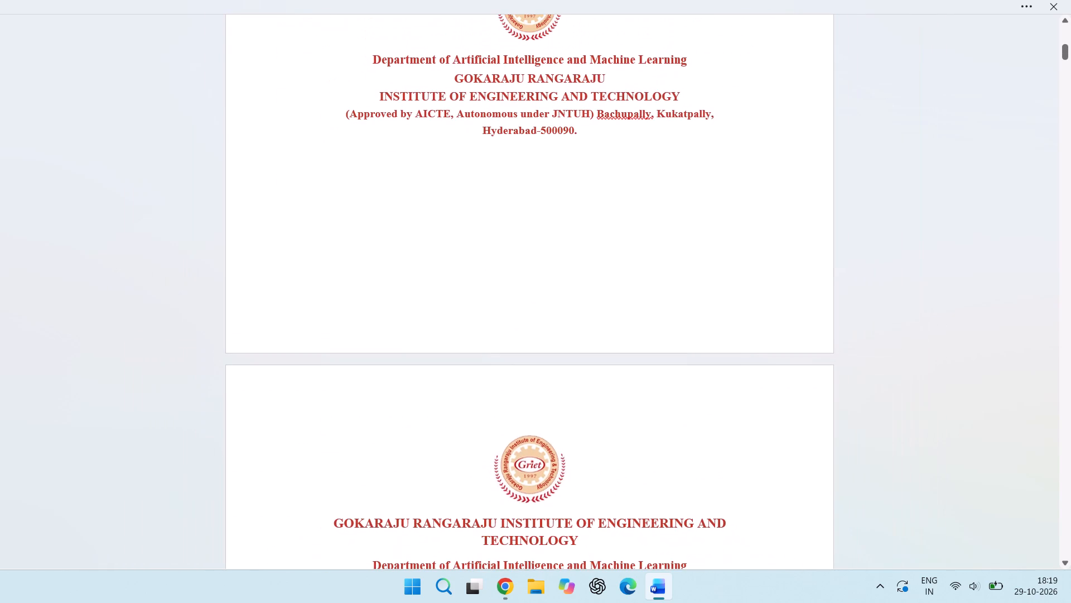
{"action": "scroll", "coordinate": [554, 448], "scroll_direction": "down", "scroll_amount": 5}
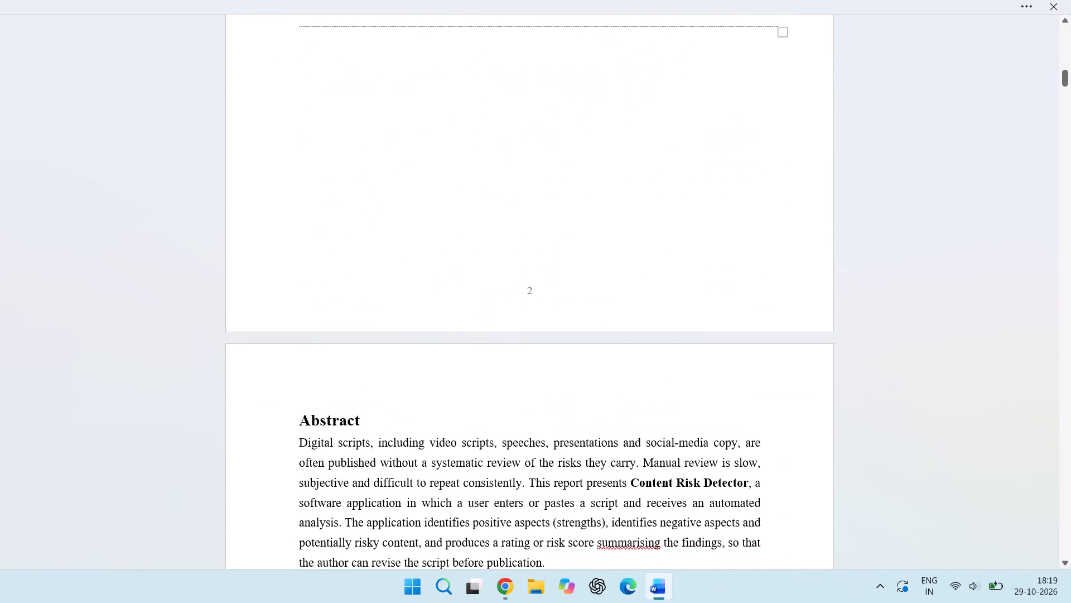
{"action": "scroll", "coordinate": [554, 448], "scroll_direction": "down", "scroll_amount": 2}
{"action": "scroll", "coordinate": [554, 448], "scroll_direction": "up", "scroll_amount": 2}
{"action": "scroll", "coordinate": [554, 448], "scroll_direction": "down", "scroll_amount": 3}
{"action": "scroll", "coordinate": [554, 448], "scroll_direction": "up", "scroll_amount": 1}
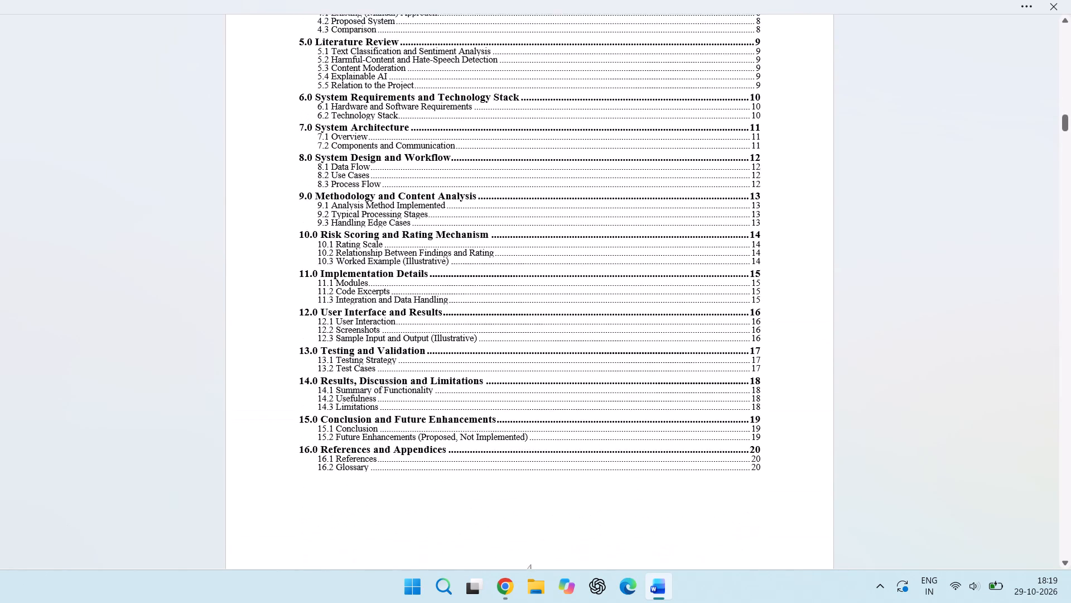
Return to the cover page and save the report.
{"action": "scroll", "coordinate": [554, 448], "scroll_direction": "down", "scroll_amount": 2}
{"action": "scroll", "coordinate": [554, 448], "scroll_direction": "up", "scroll_amount": 9}
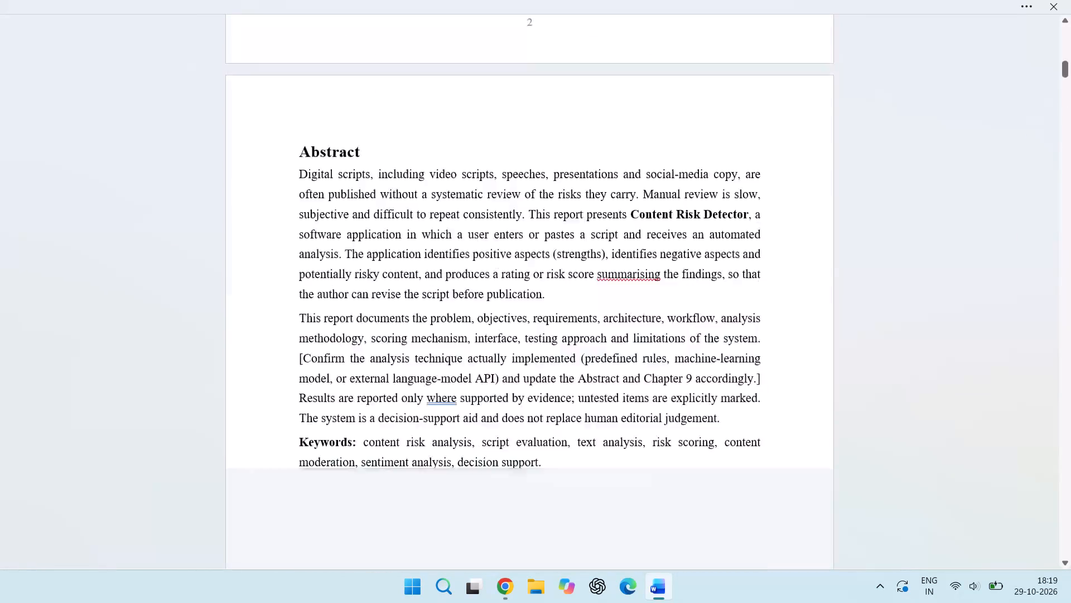
{"action": "scroll", "coordinate": [554, 448], "scroll_direction": "up", "scroll_amount": 8}
{"action": "key", "text": "ctrl+s"}
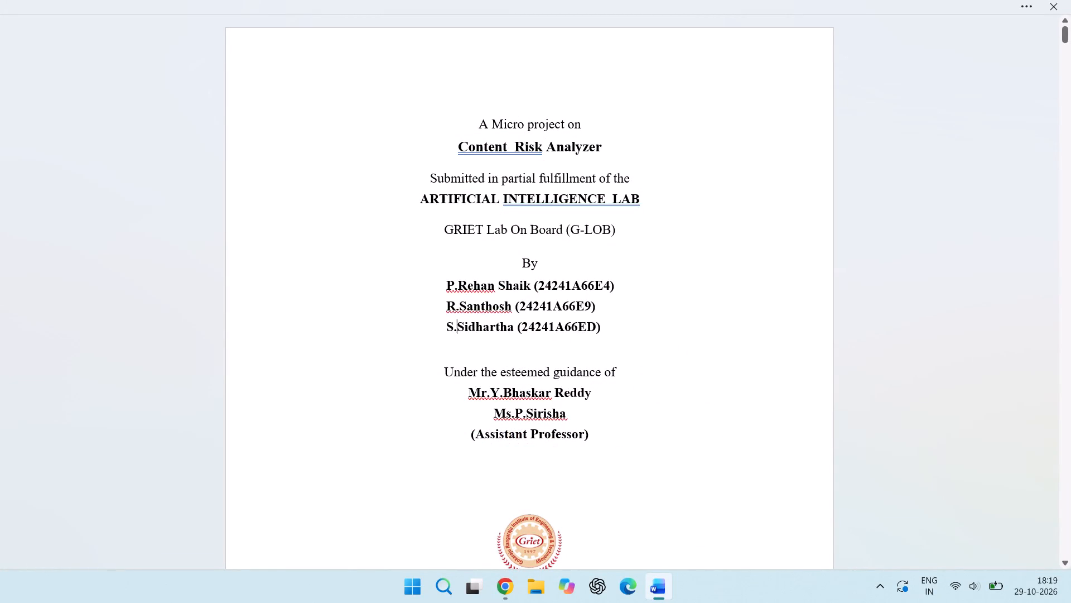
Save a copy of the report to the Desktop folder as the Word document Content_Risk_Detector_Report.
{"action": "key", "text": "ctrl+shift+s"}
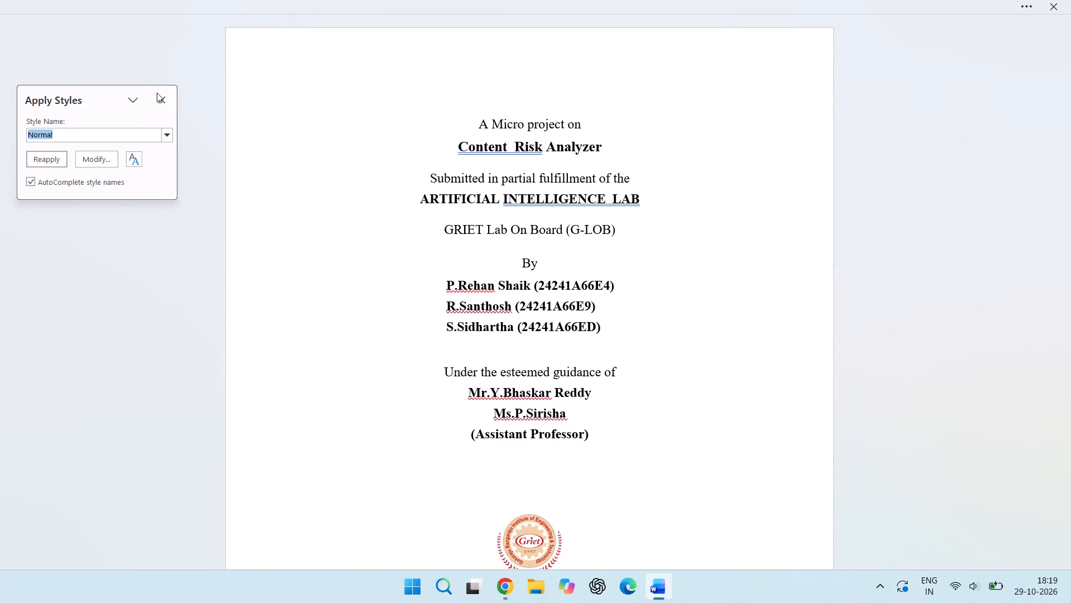
{"action": "left_click", "coordinate": [166, 104]}
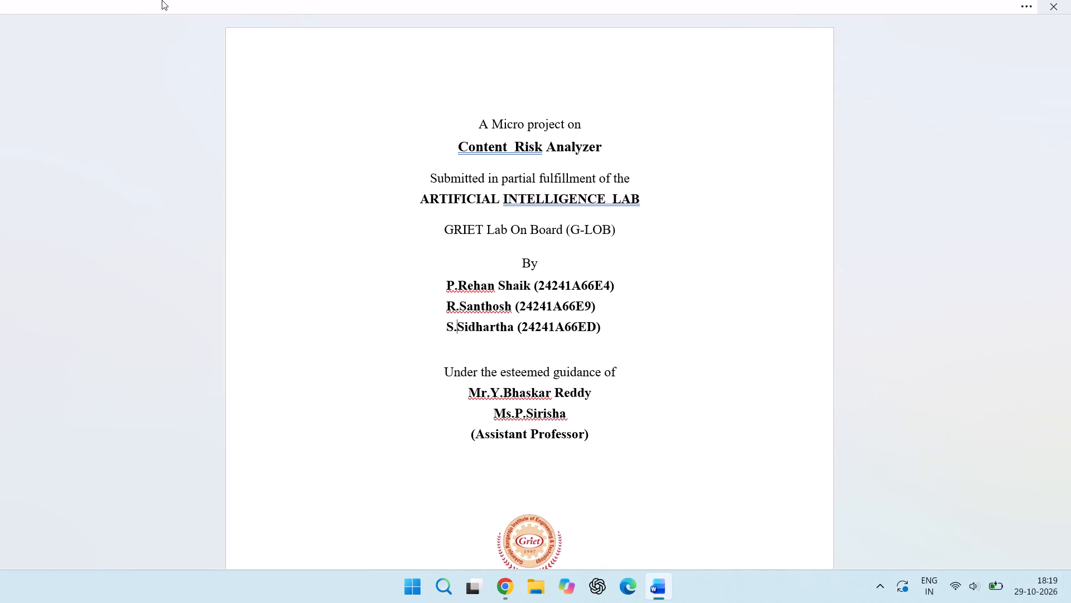
{"action": "left_click", "coordinate": [162, 0]}
{"action": "left_click", "coordinate": [23, 38]}
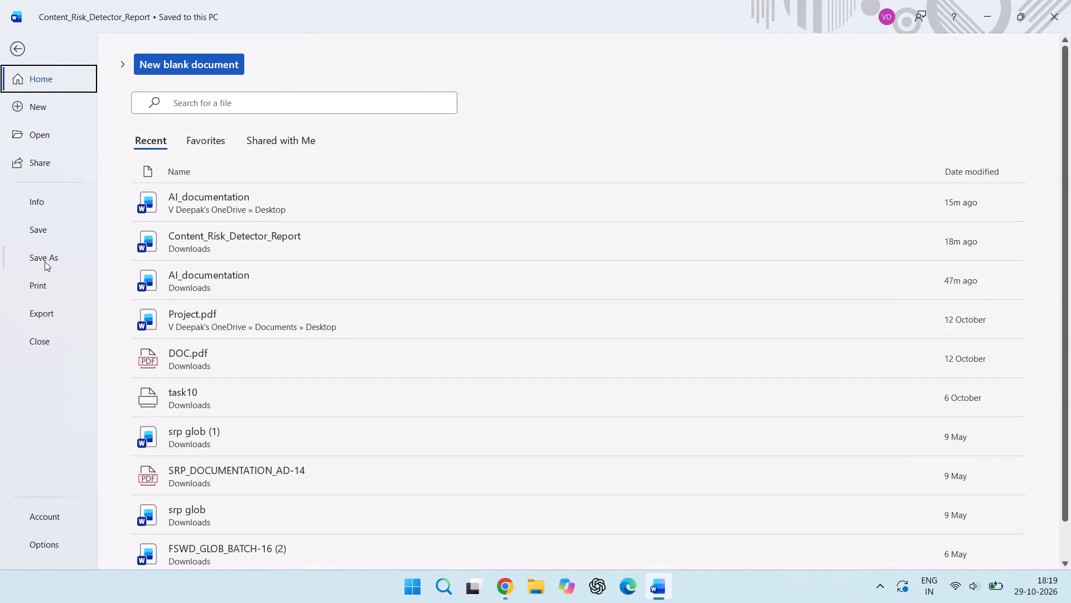
{"action": "left_click", "coordinate": [44, 259]}
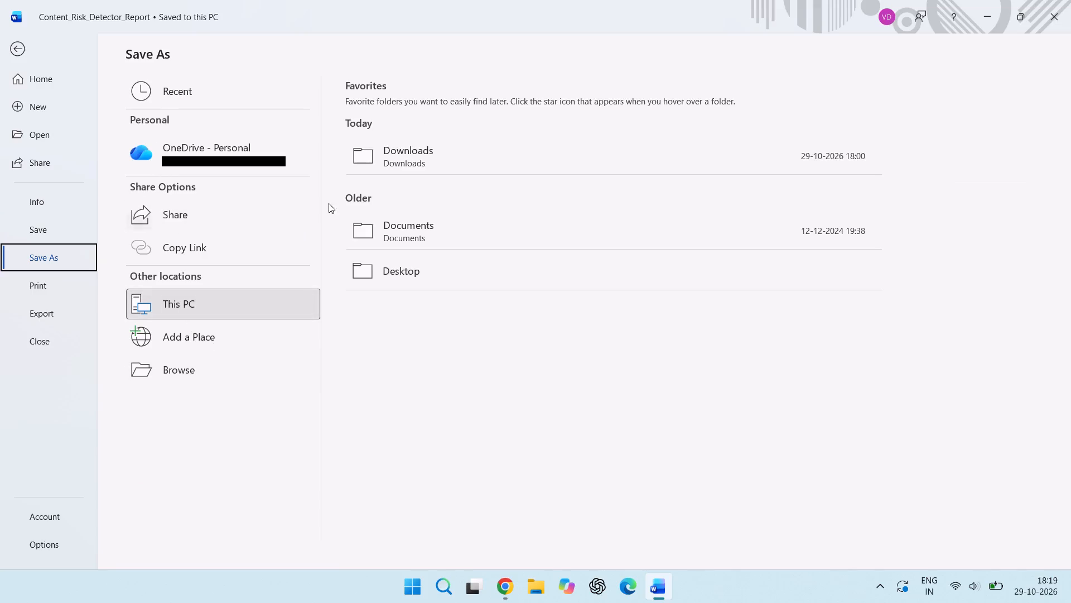
{"action": "double_click", "coordinate": [409, 259]}
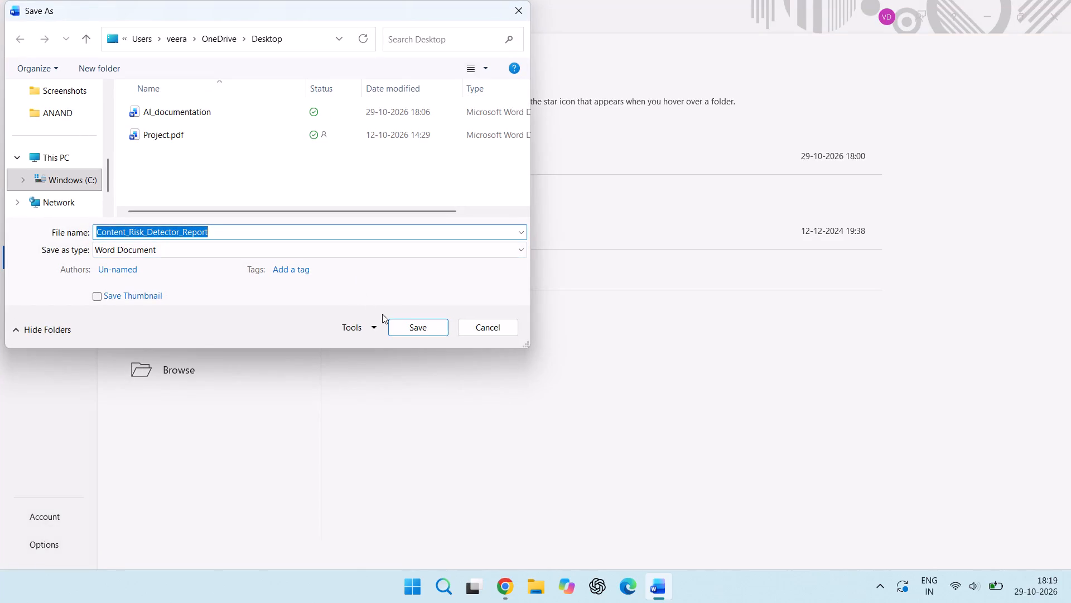
{"action": "left_click", "coordinate": [418, 330]}
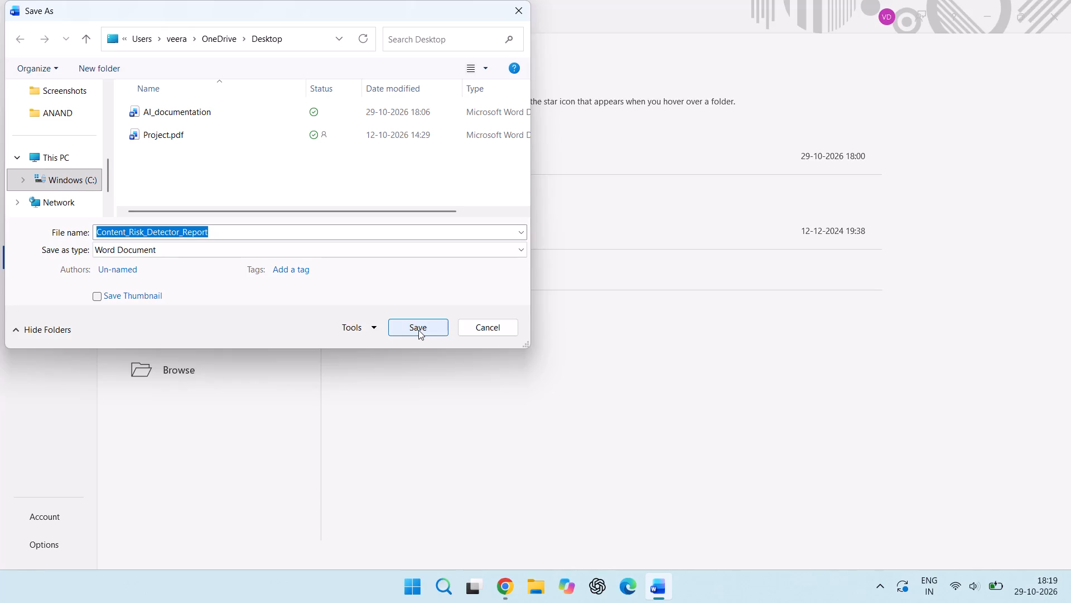
{"action": "left_click", "coordinate": [418, 330]}
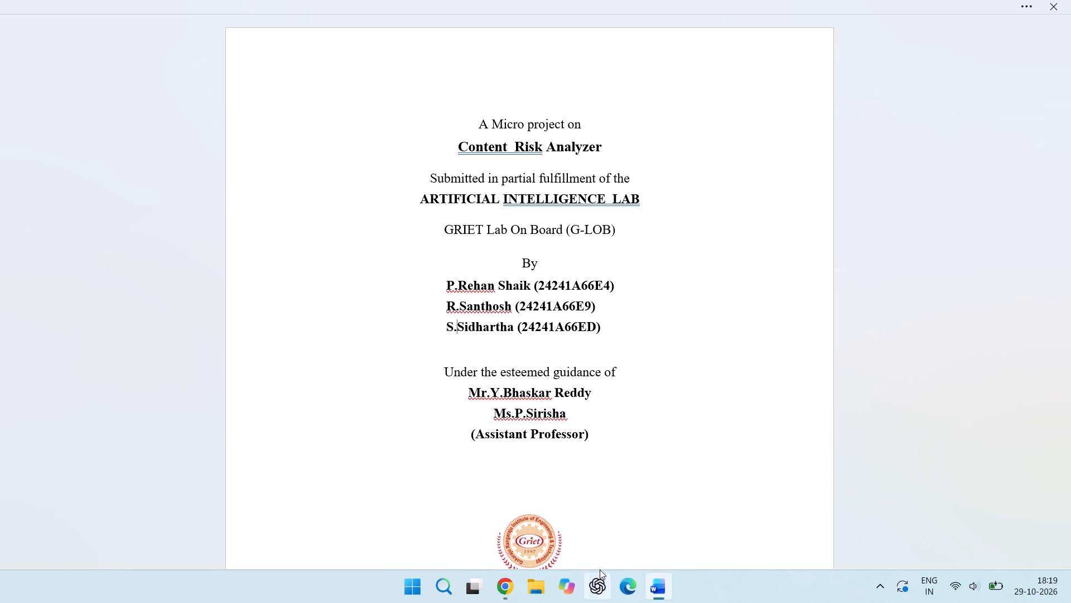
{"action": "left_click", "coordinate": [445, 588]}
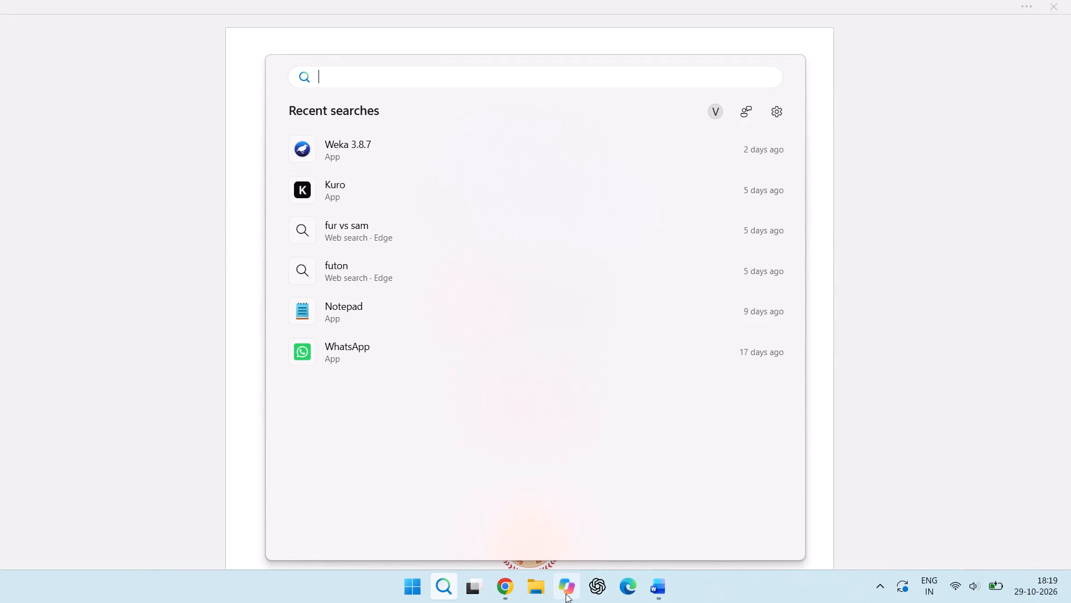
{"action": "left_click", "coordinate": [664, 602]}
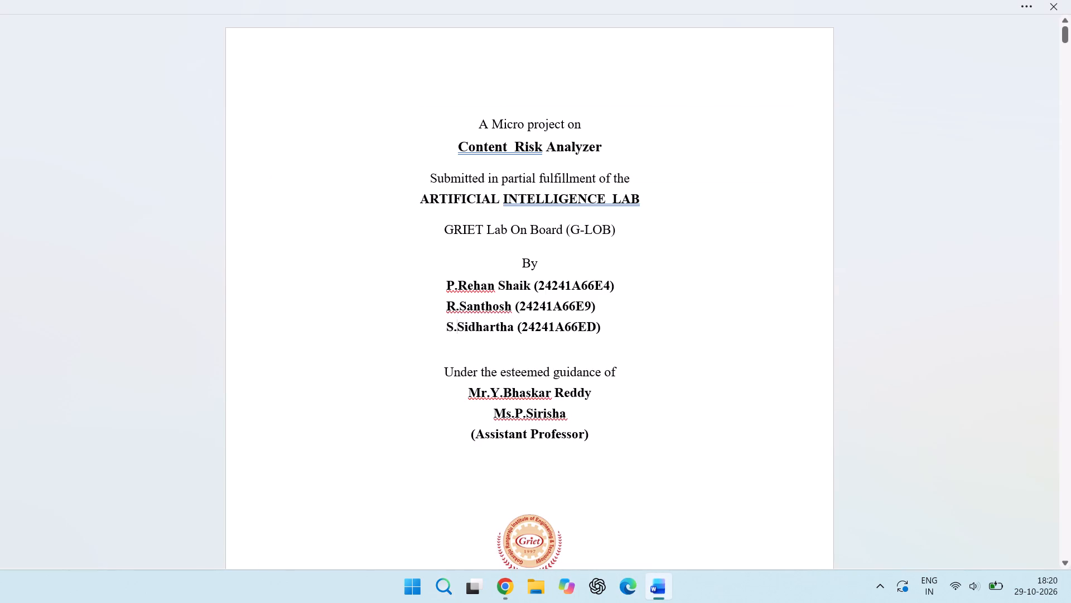
Open the print settings and preview for the whole report.
{"action": "left_click", "coordinate": [321, 350]}
{"action": "key", "text": "ctrl+p"}
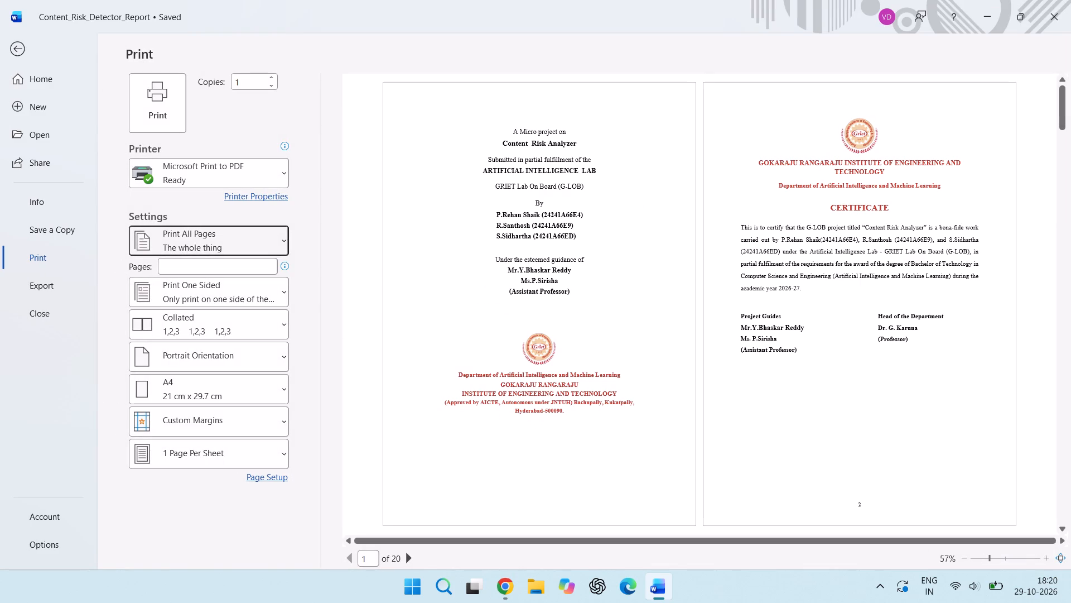
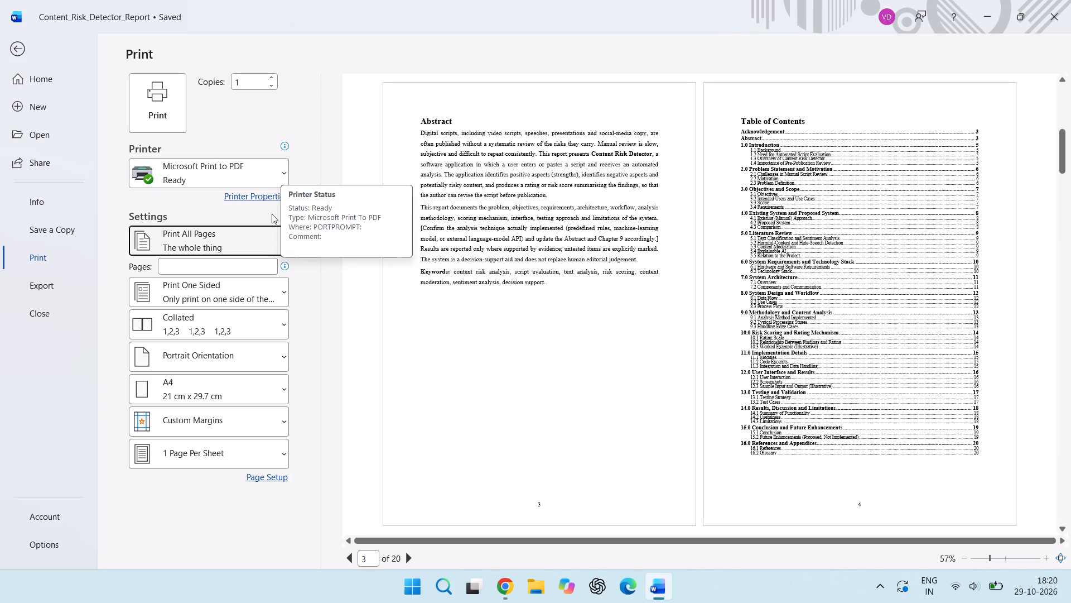
Print all pages of the report, one copy on A4 in portrait orientation, with the Microsoft Print to PDF printer.
{"action": "left_click", "coordinate": [211, 212]}
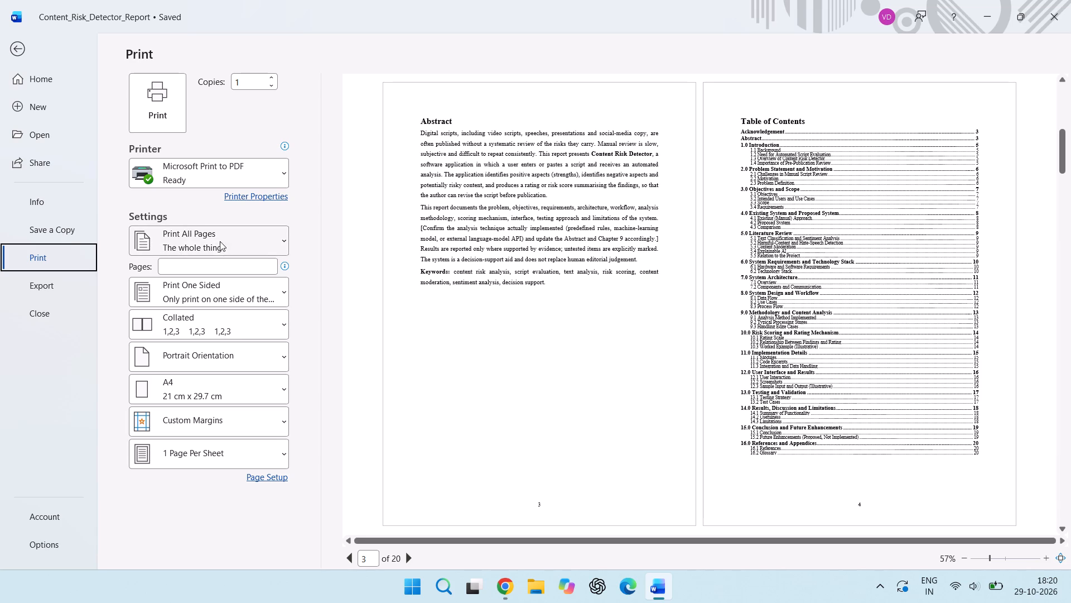
{"action": "left_click", "coordinate": [238, 170]}
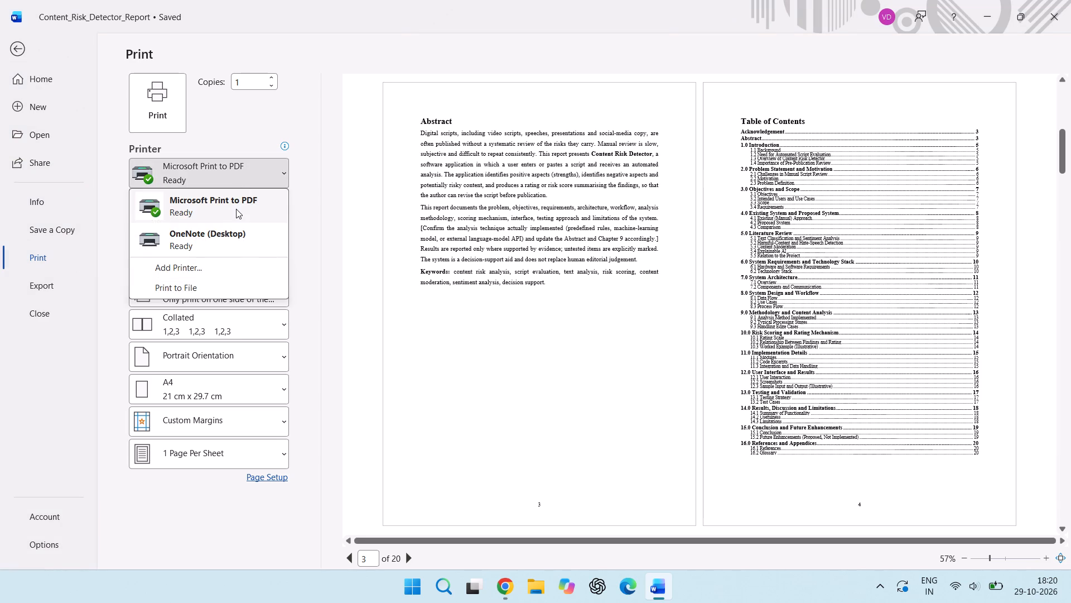
{"action": "left_click", "coordinate": [224, 119]}
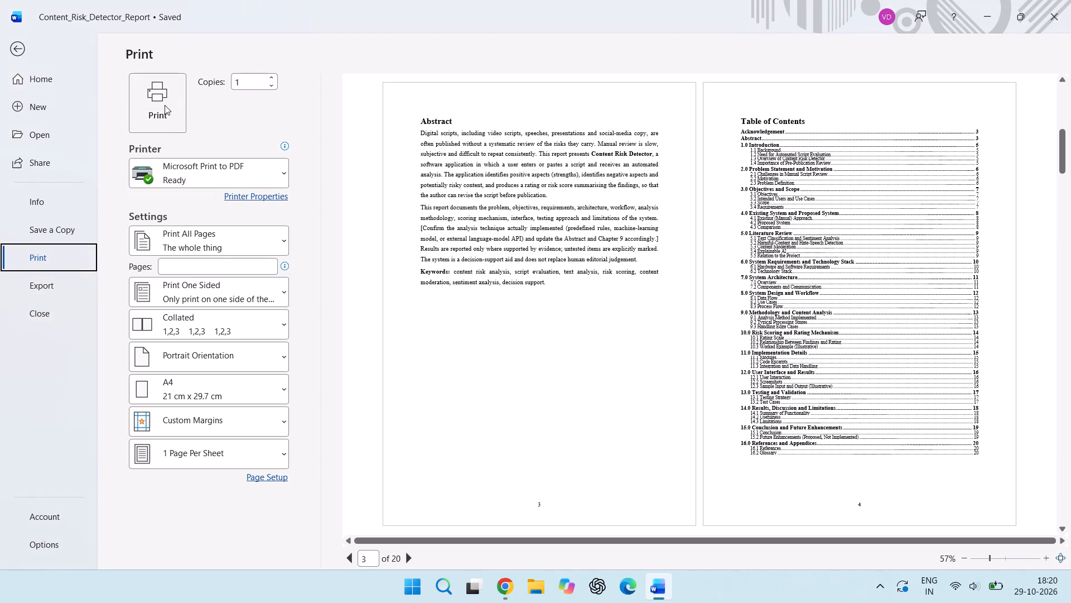
{"action": "left_click", "coordinate": [161, 104]}
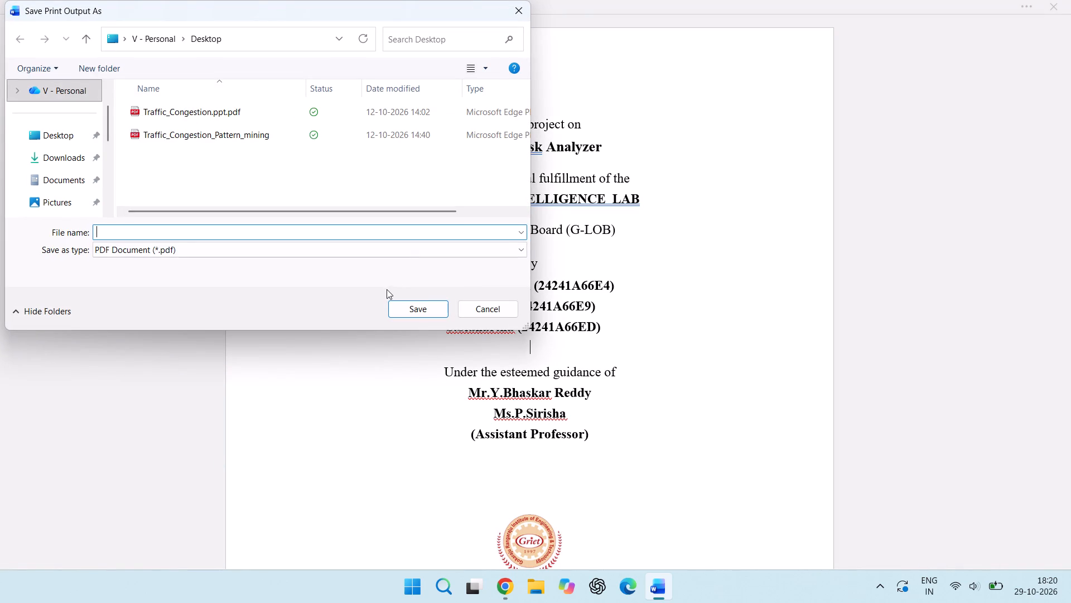
Enter a file name beginning with "ai" for the report's PDF output in the Desktop folder.
{"action": "left_click", "coordinate": [199, 210]}
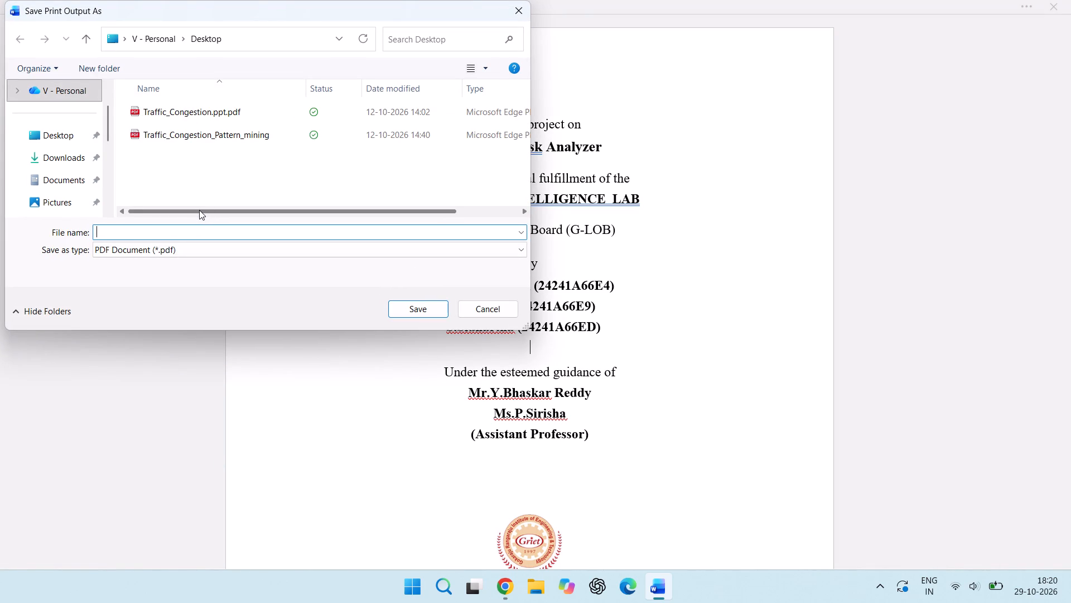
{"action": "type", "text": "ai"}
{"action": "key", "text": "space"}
Complete the PDF's file name as "ai glob rehan" and save it in the Desktop folder.
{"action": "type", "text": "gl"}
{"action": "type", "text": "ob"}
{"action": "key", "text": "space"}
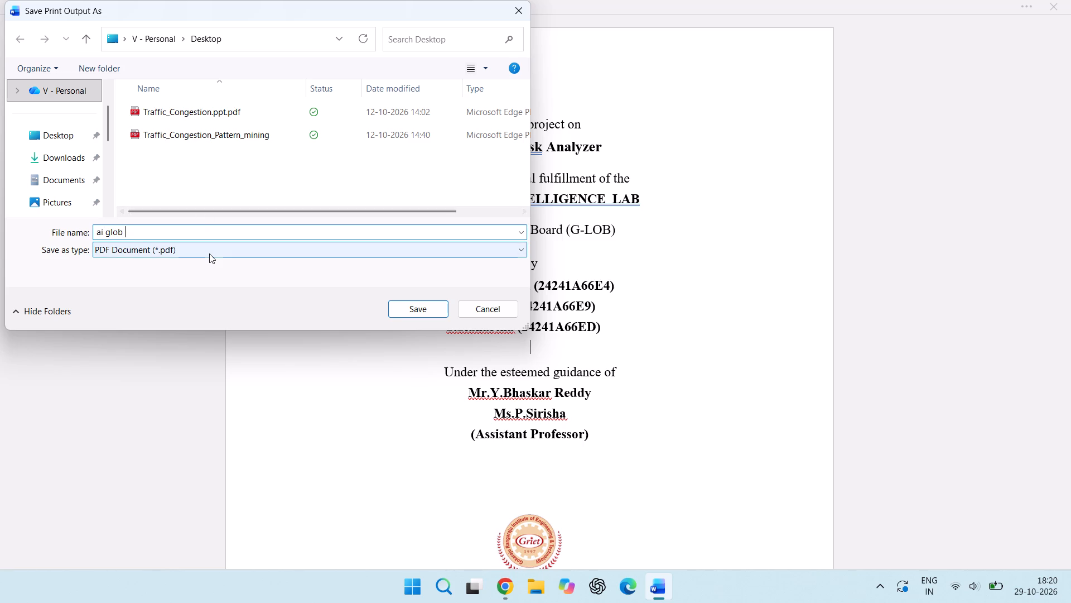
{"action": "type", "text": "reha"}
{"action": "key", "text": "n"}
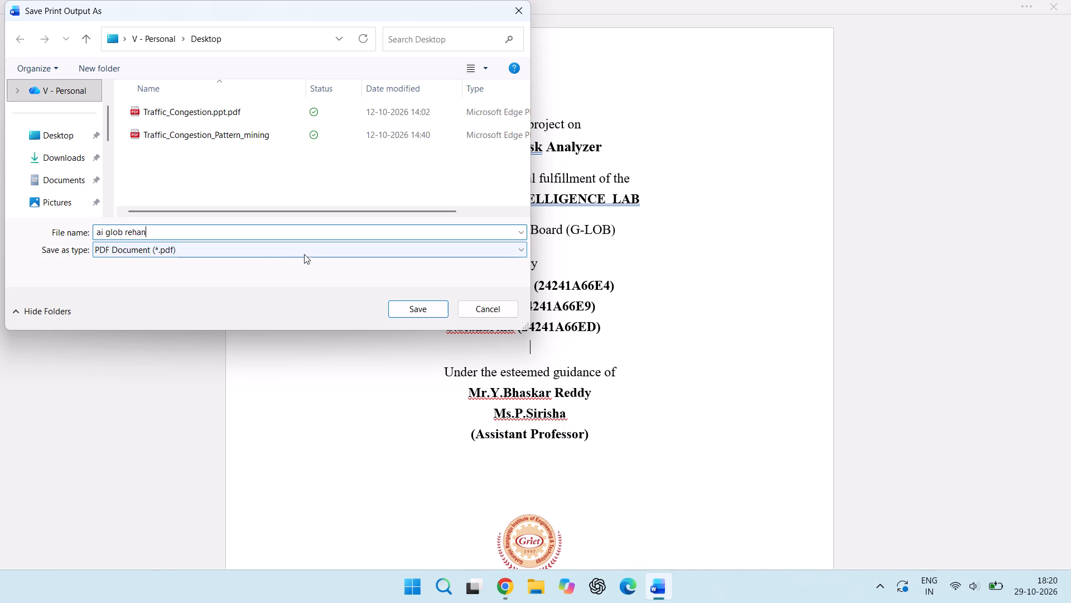
{"action": "left_click", "coordinate": [422, 313]}
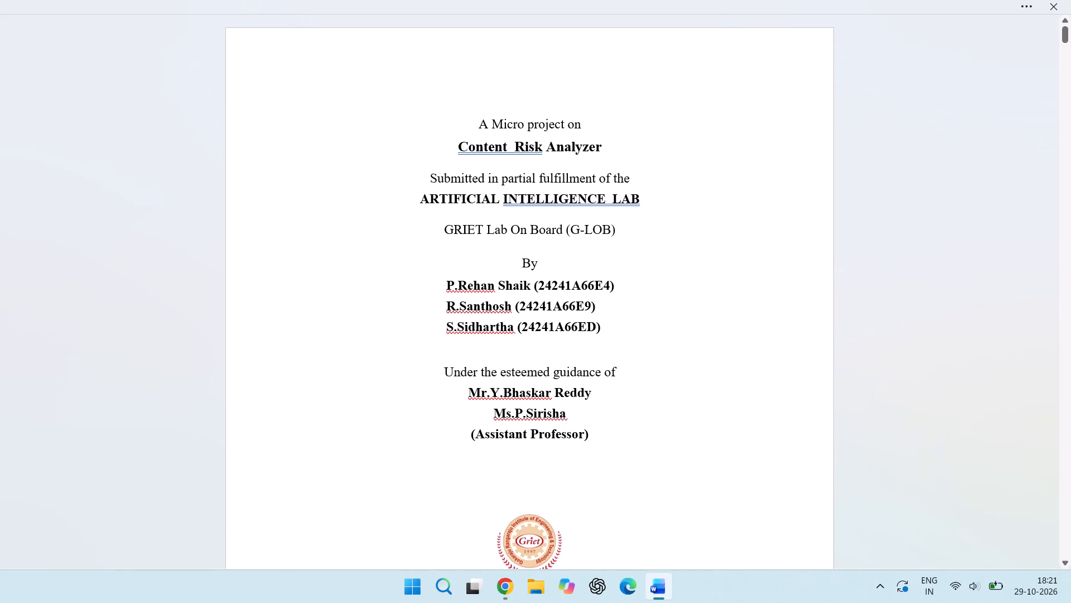
Close the Content_Risk_Detector_Report document, forcing Word to close when it stops responding.
{"action": "left_click", "coordinate": [1067, 0]}
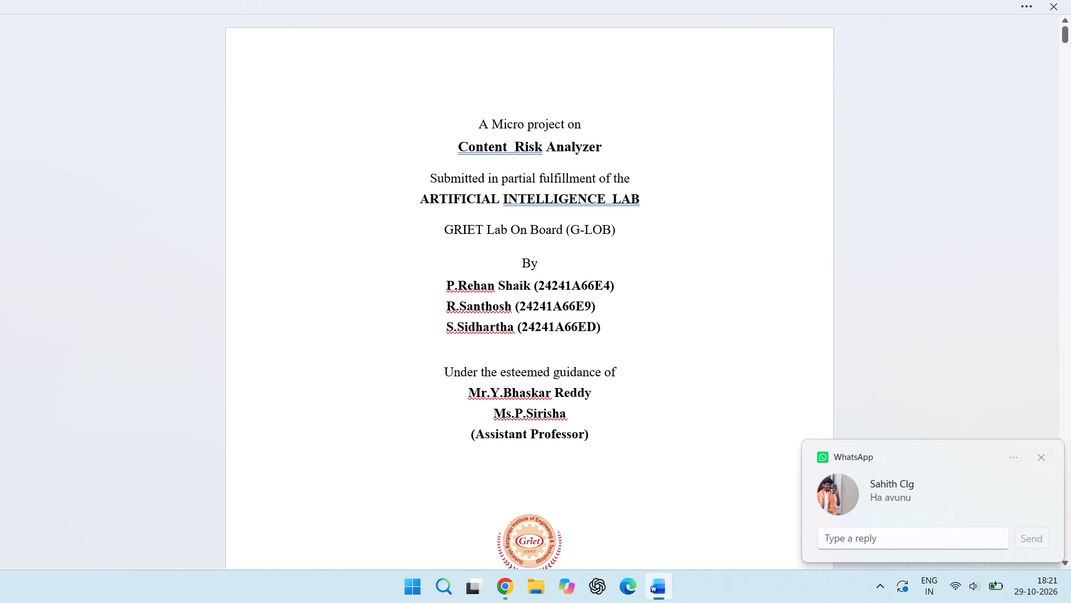
{"action": "scroll", "coordinate": [731, 82], "scroll_direction": "up", "scroll_amount": 1}
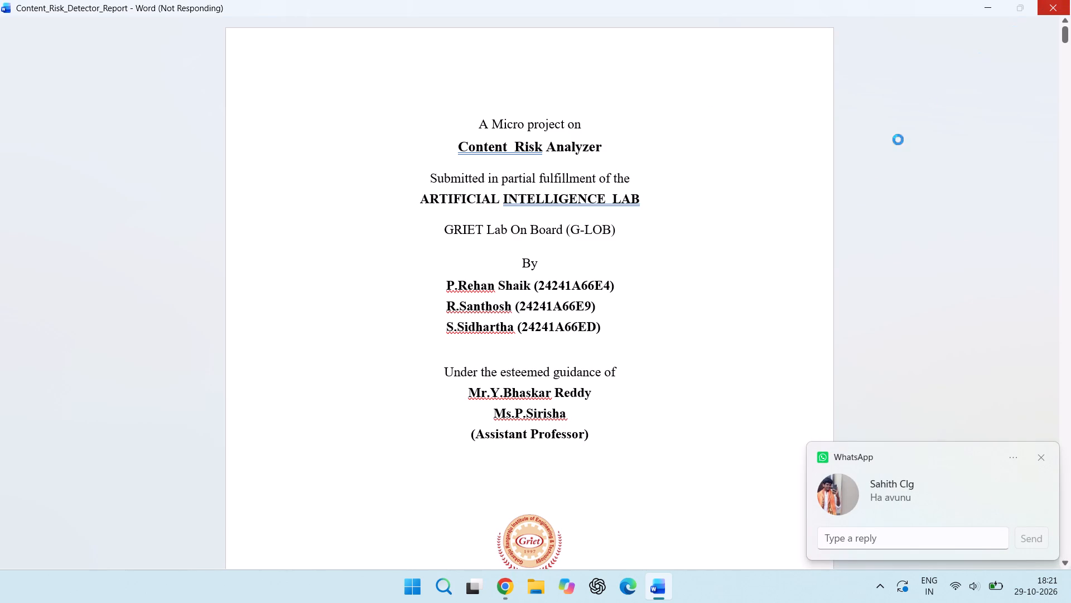
{"action": "left_click", "coordinate": [417, 582]}
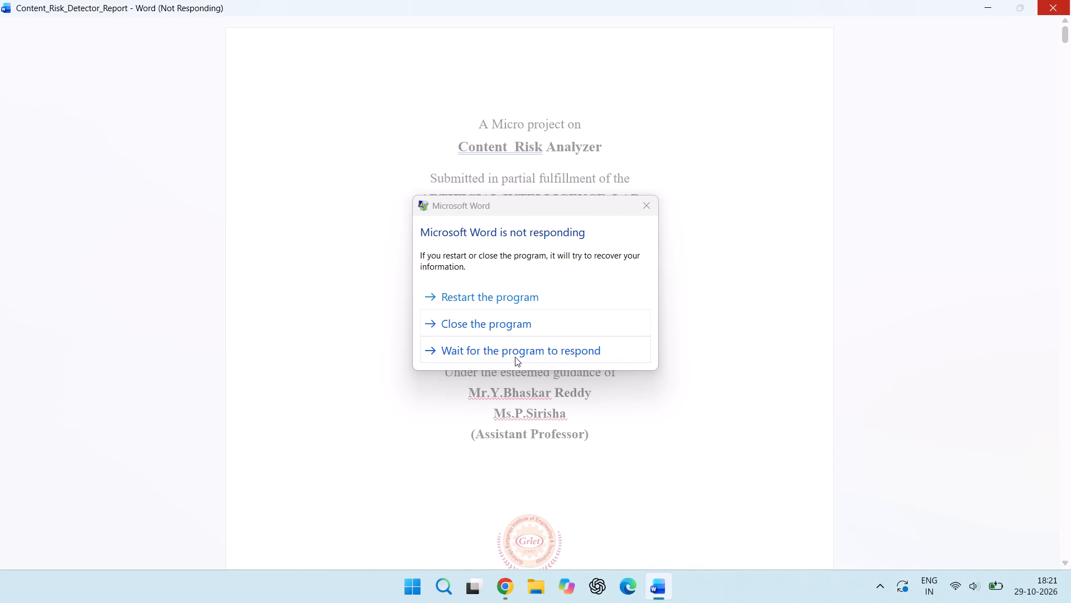
{"action": "left_click", "coordinate": [500, 327]}
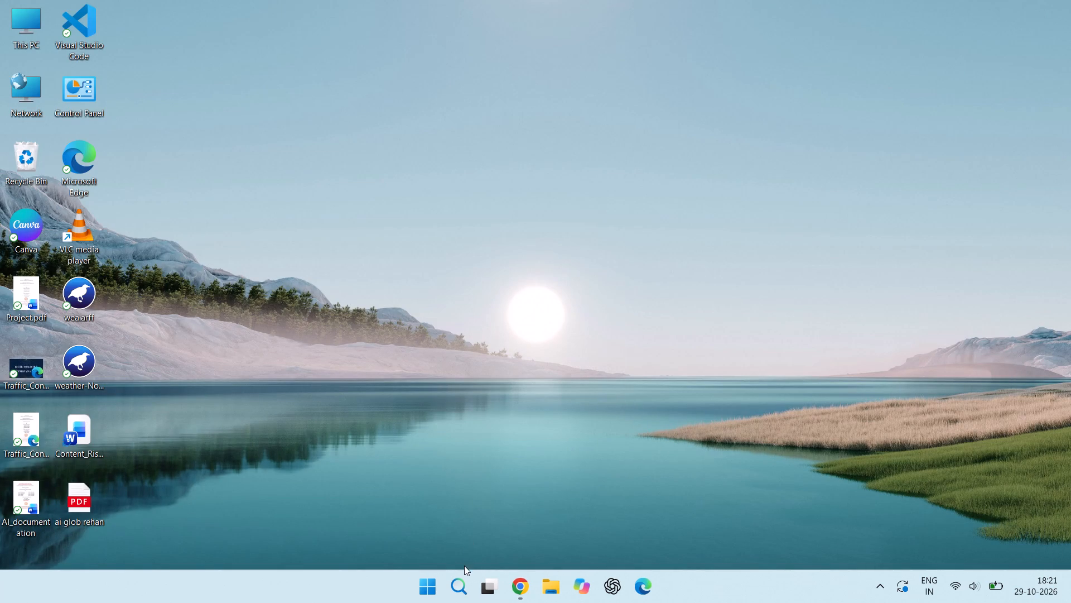
Switch to Windows Search to look for an app.
{"action": "left_click", "coordinate": [454, 602]}
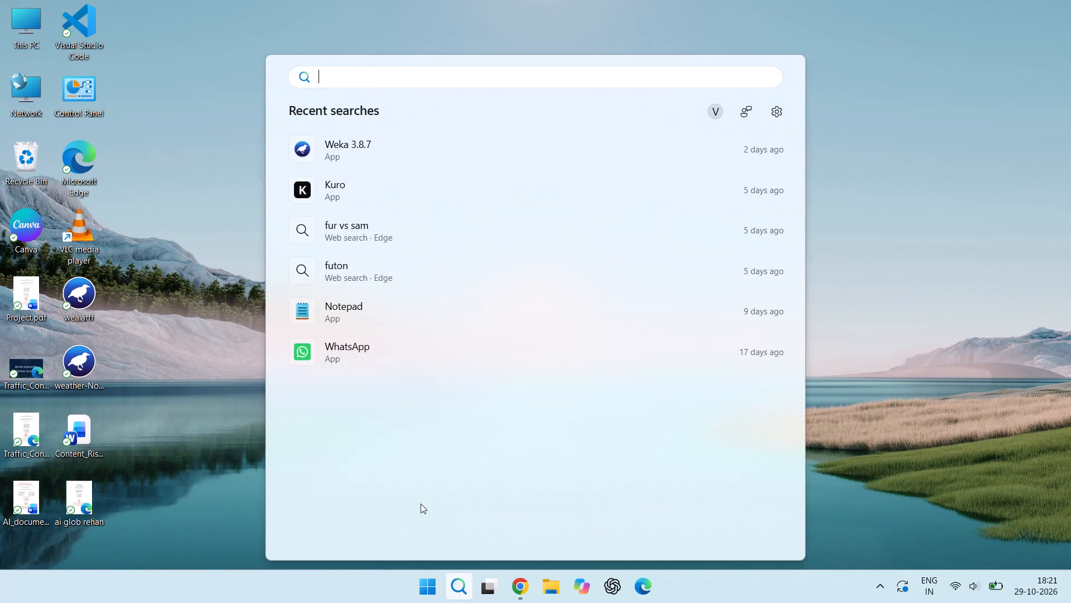